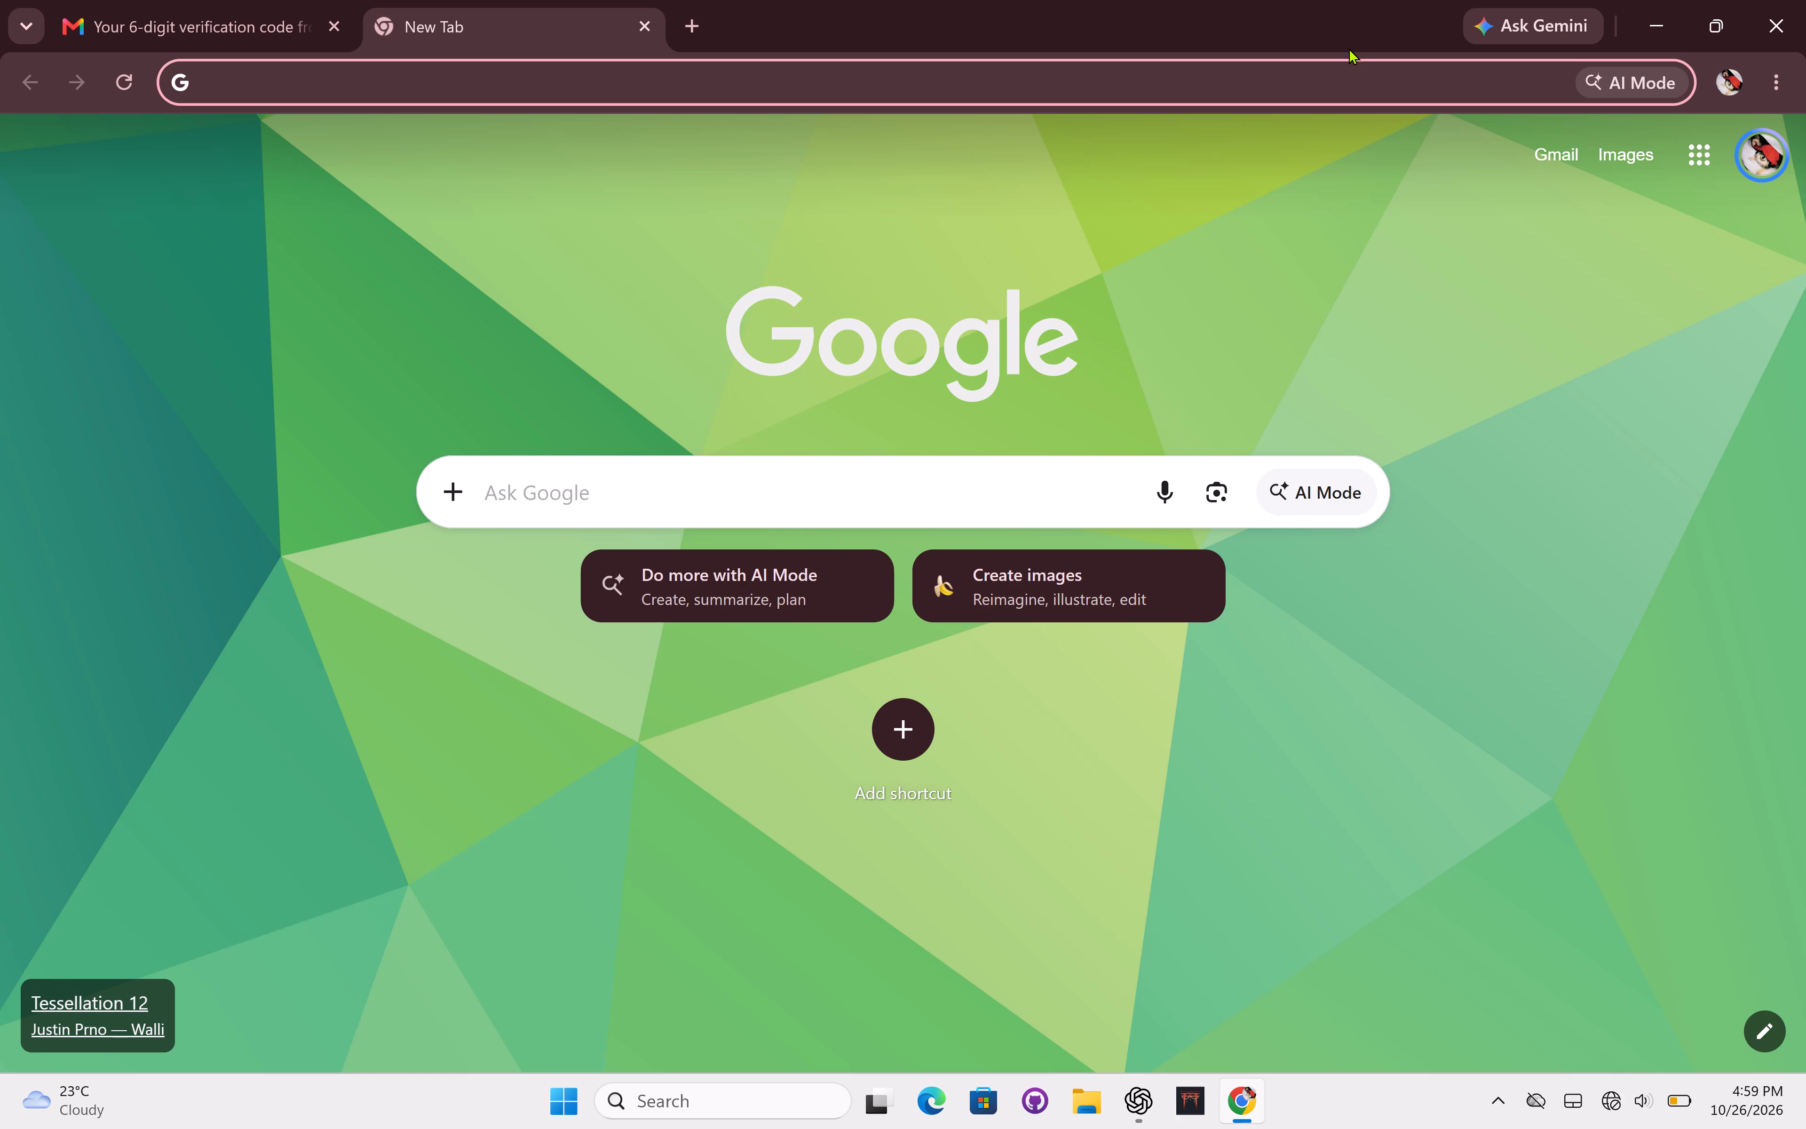
Close the Chrome browser window with its open tabs to return to the desktop.
click(1764, 17)
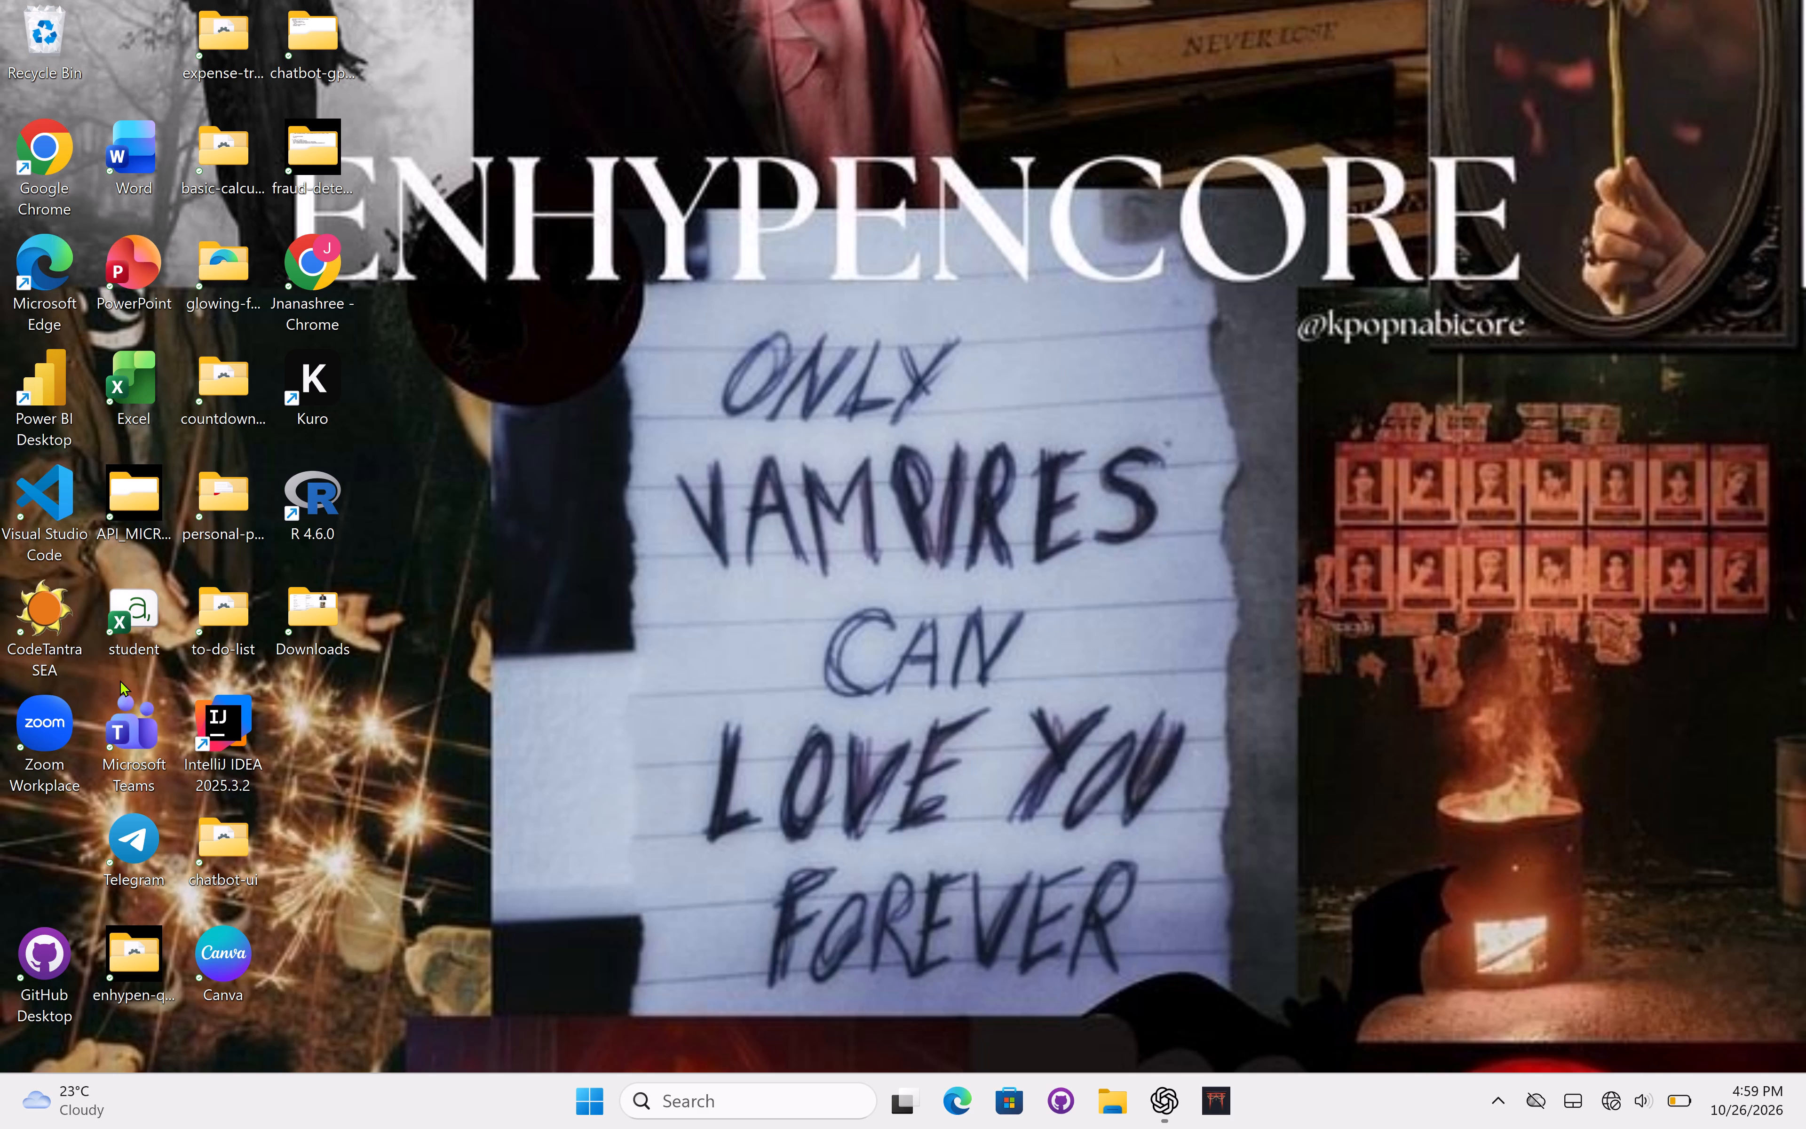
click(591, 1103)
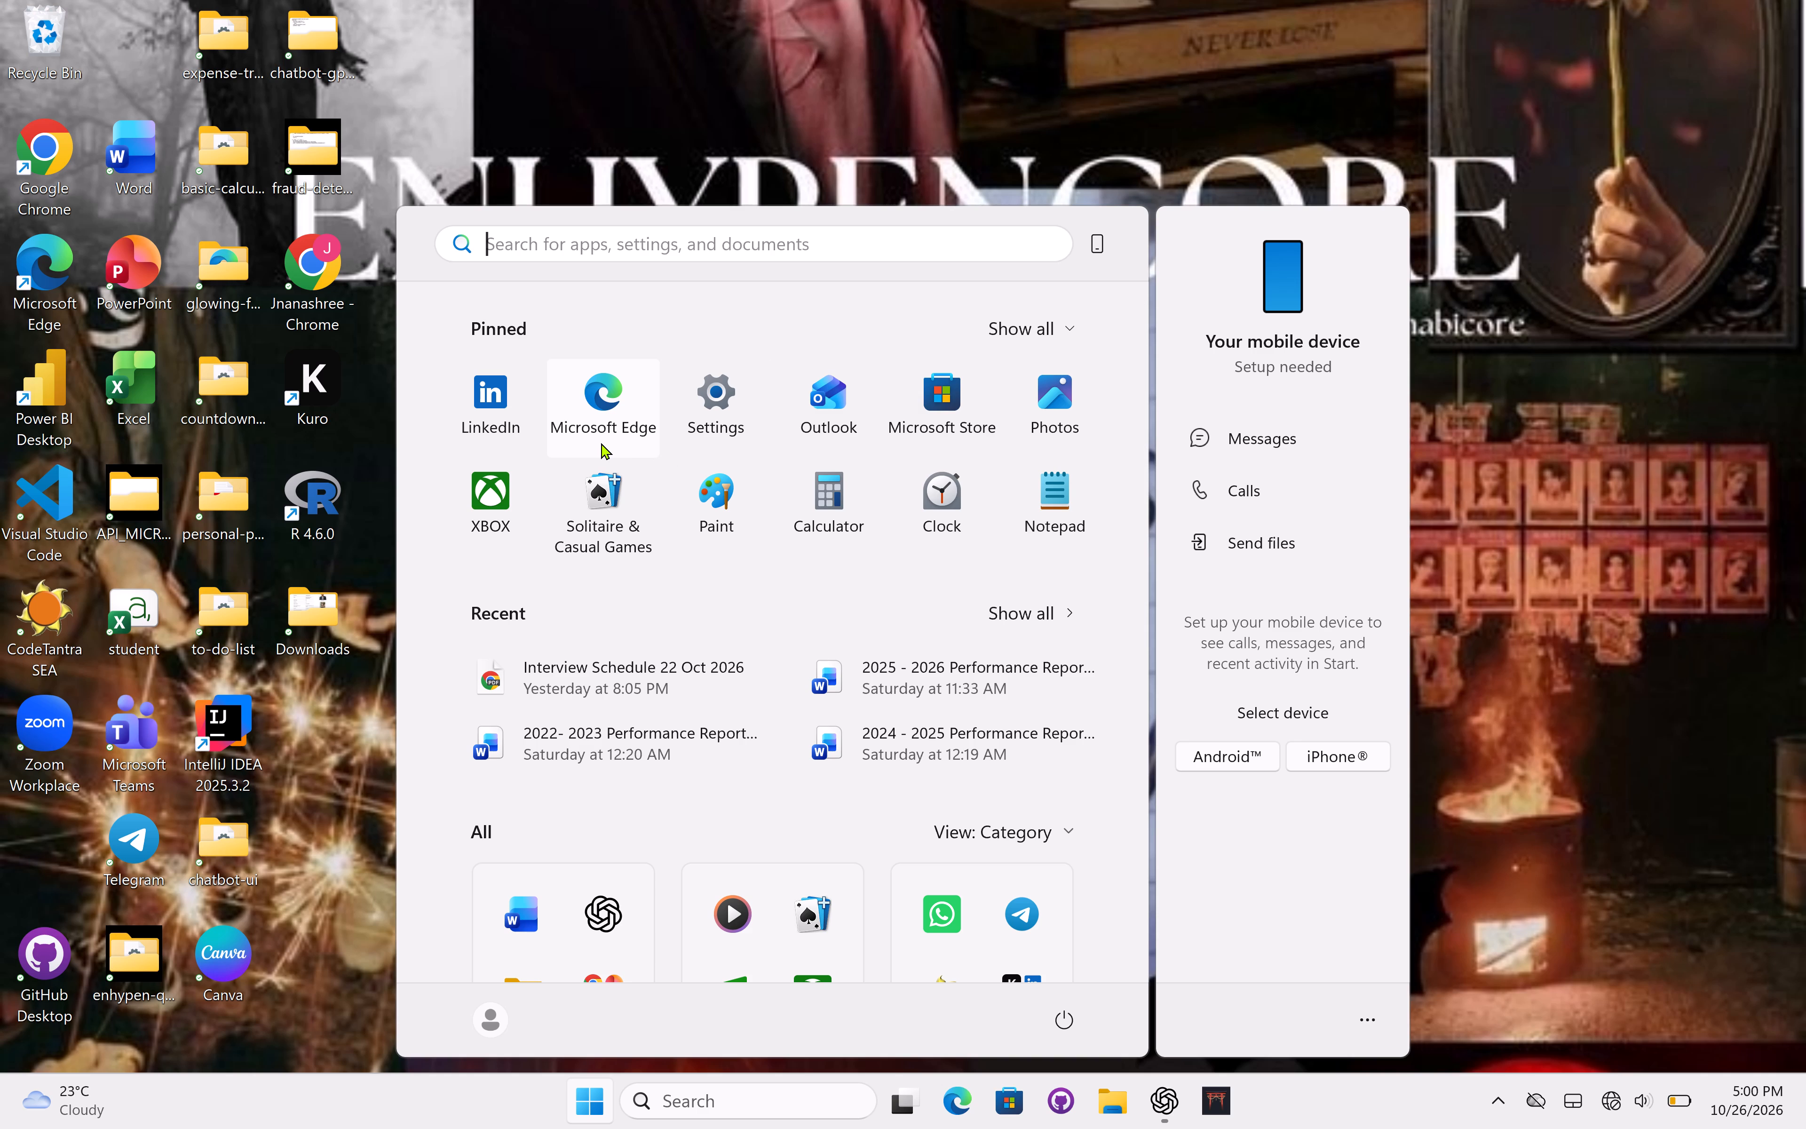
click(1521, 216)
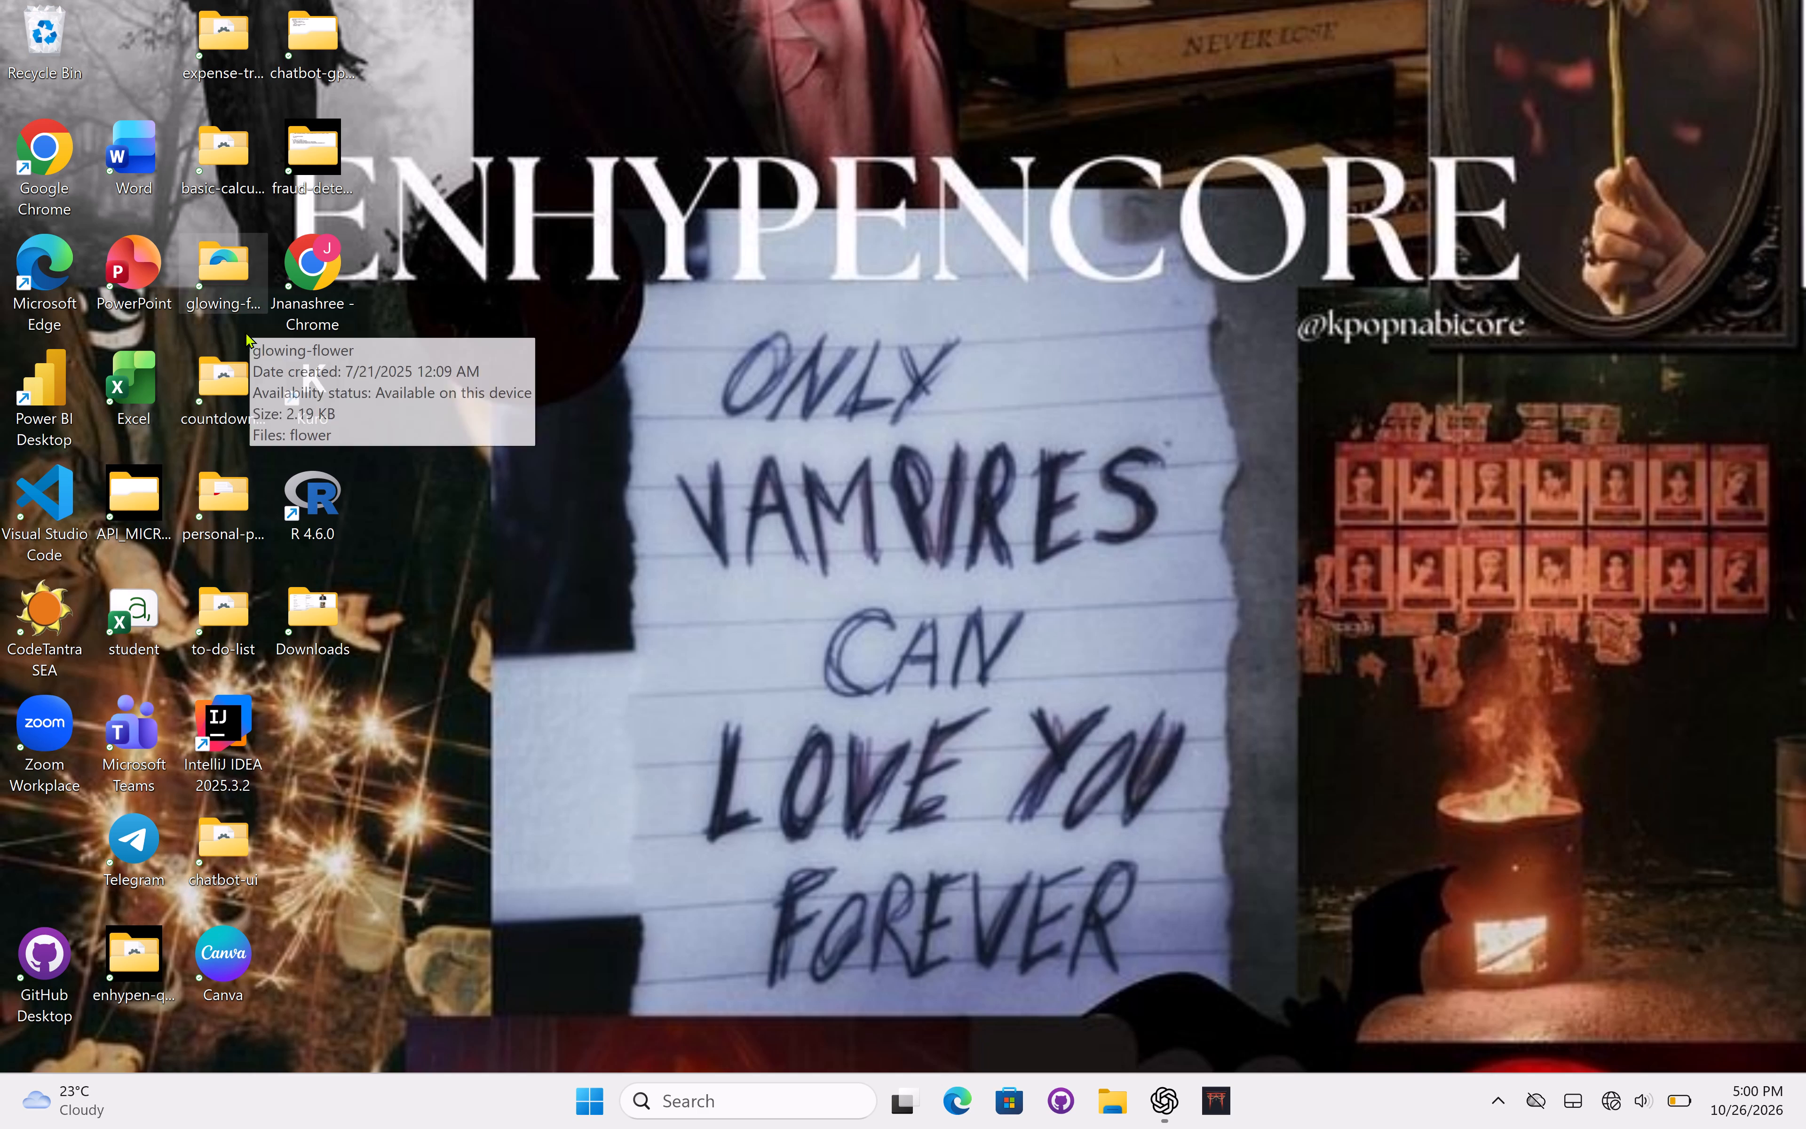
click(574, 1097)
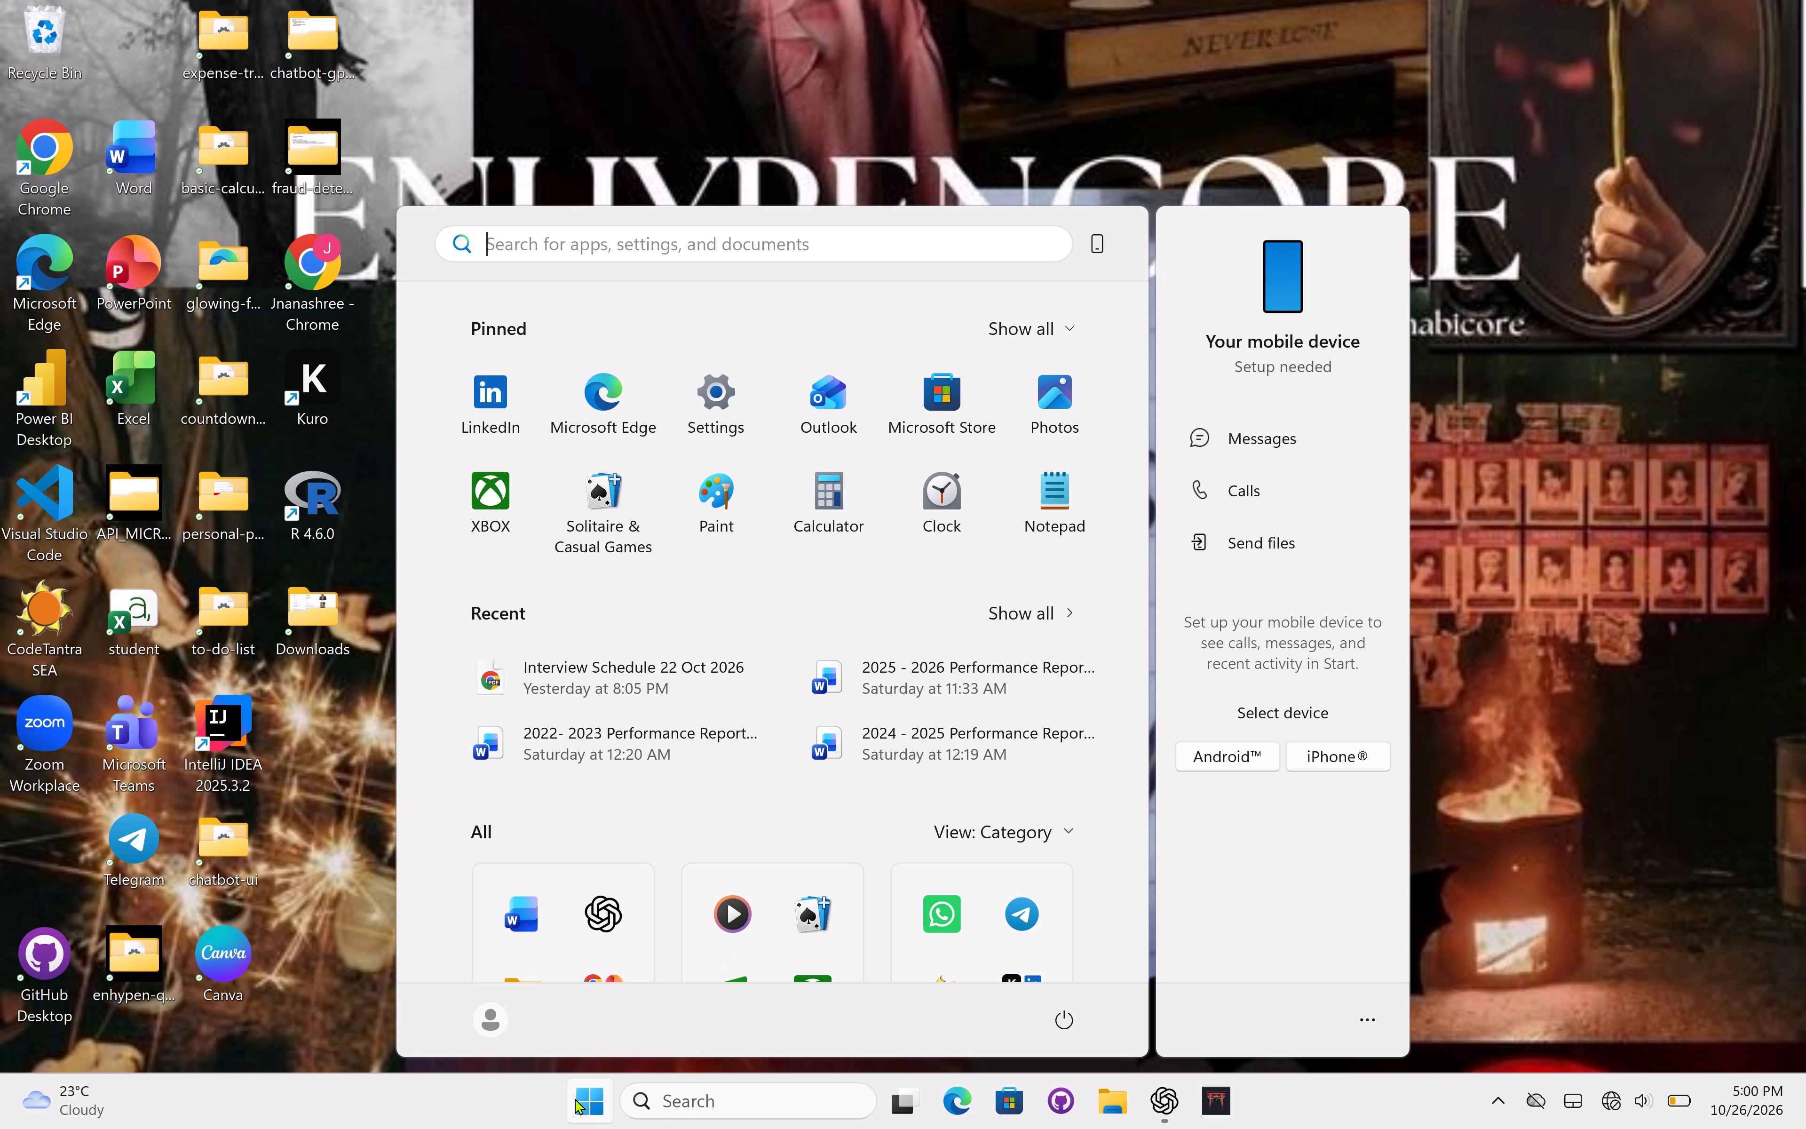
Find the 2022-2023 Performance Report in the user folder in File Explorer and open it in Word.
click(1103, 1099)
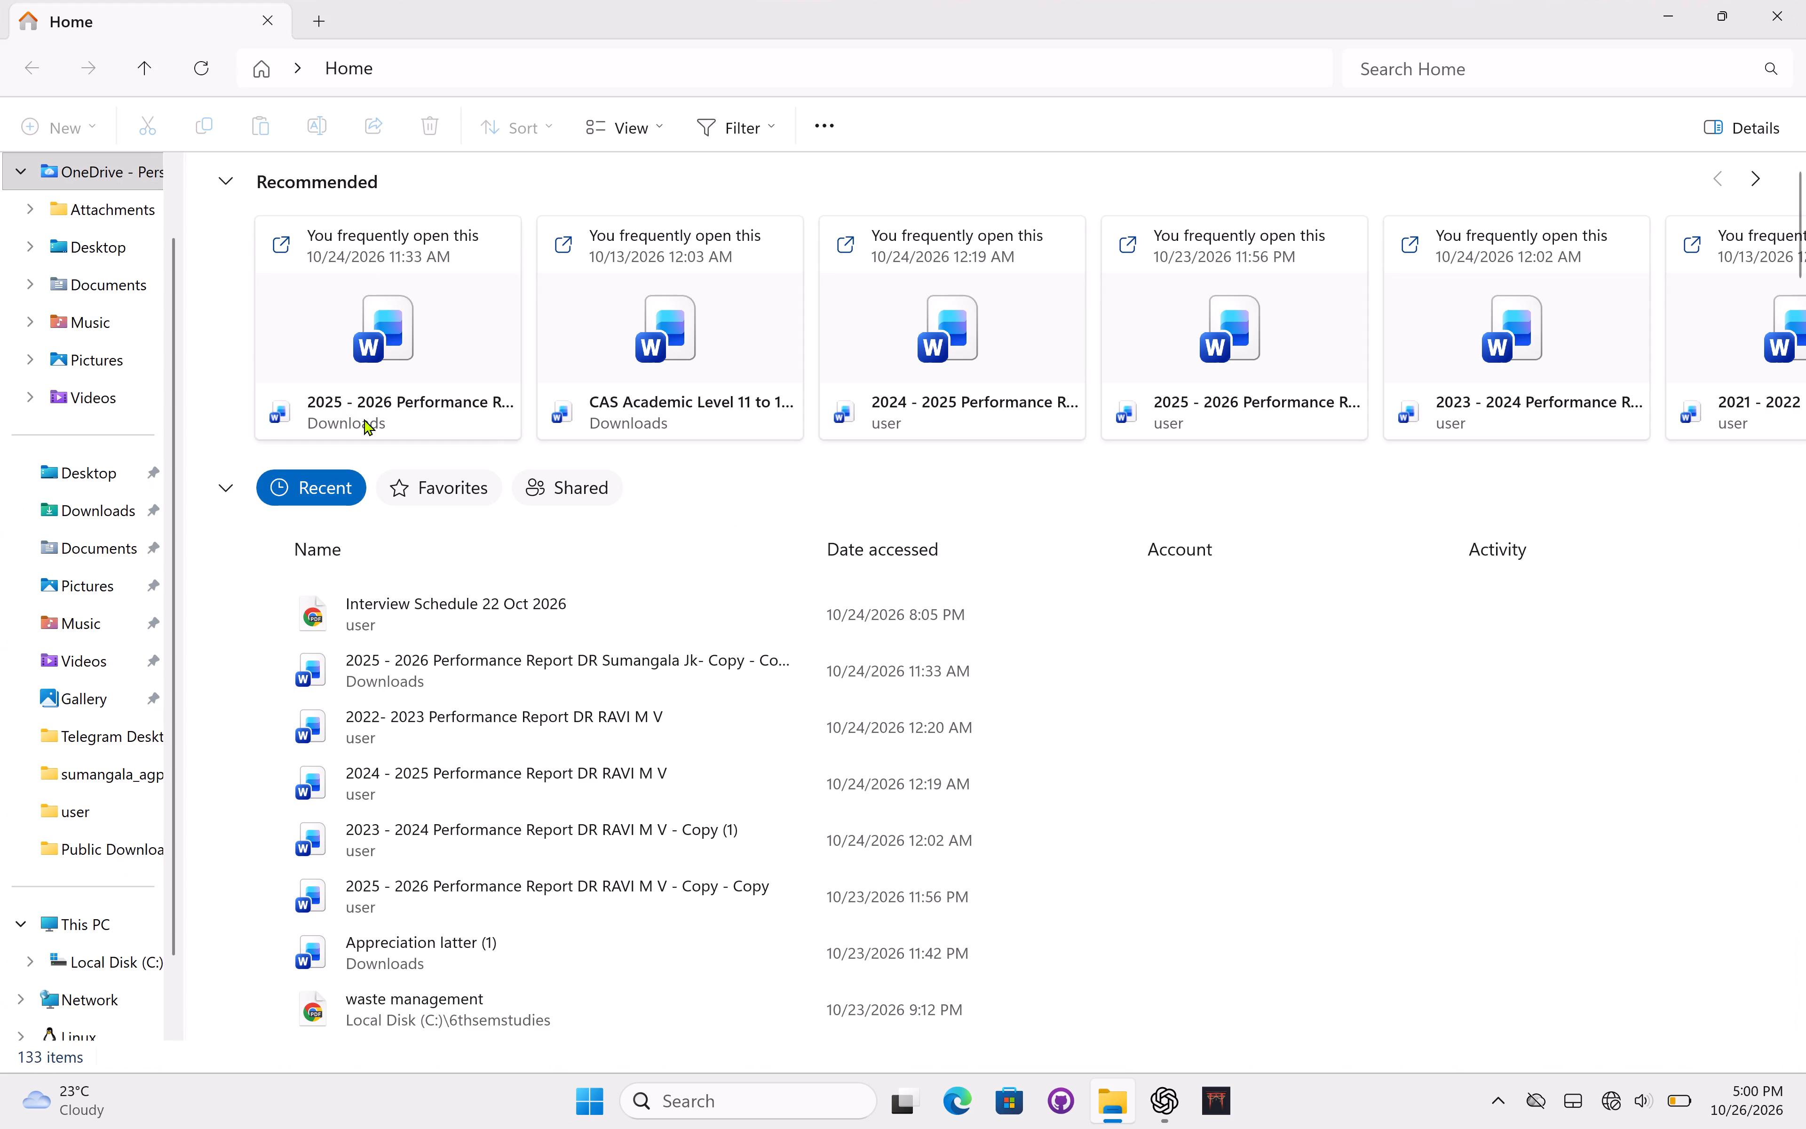
click(106, 502)
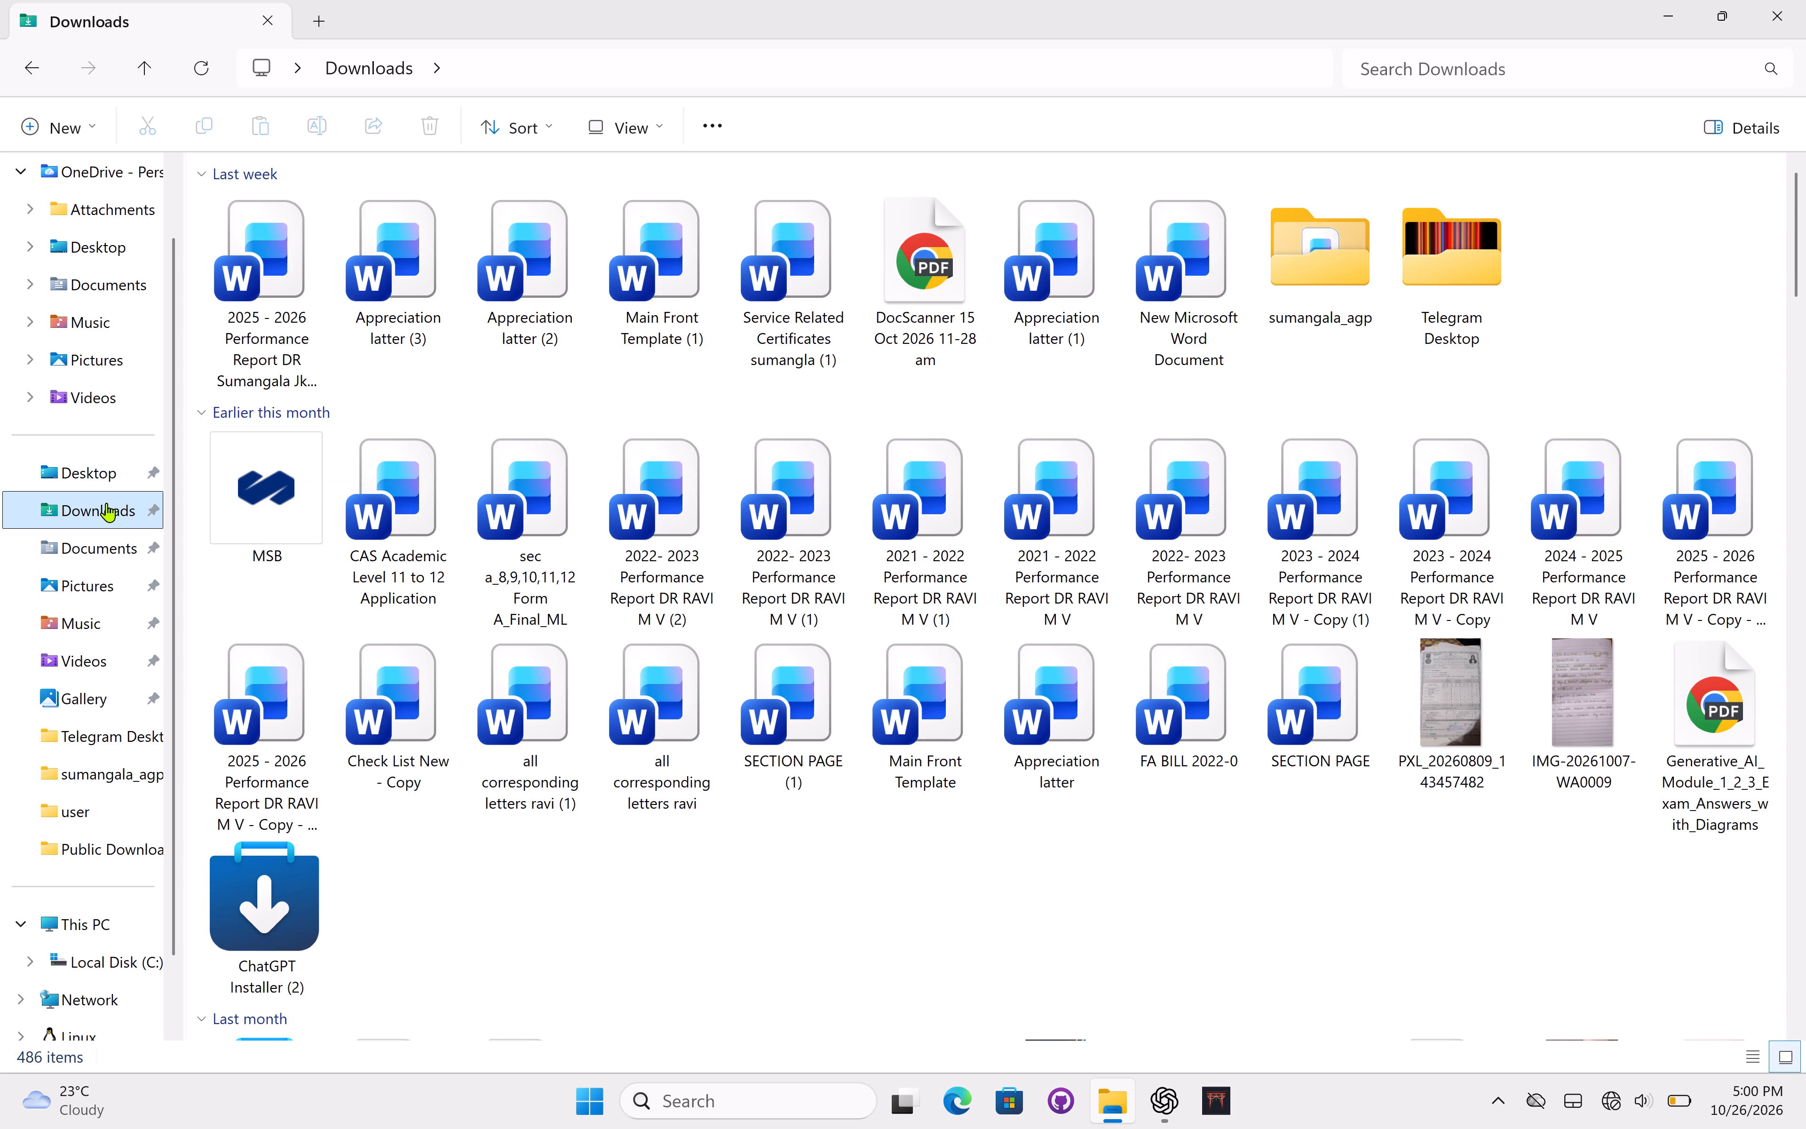
double_click(1288, 252)
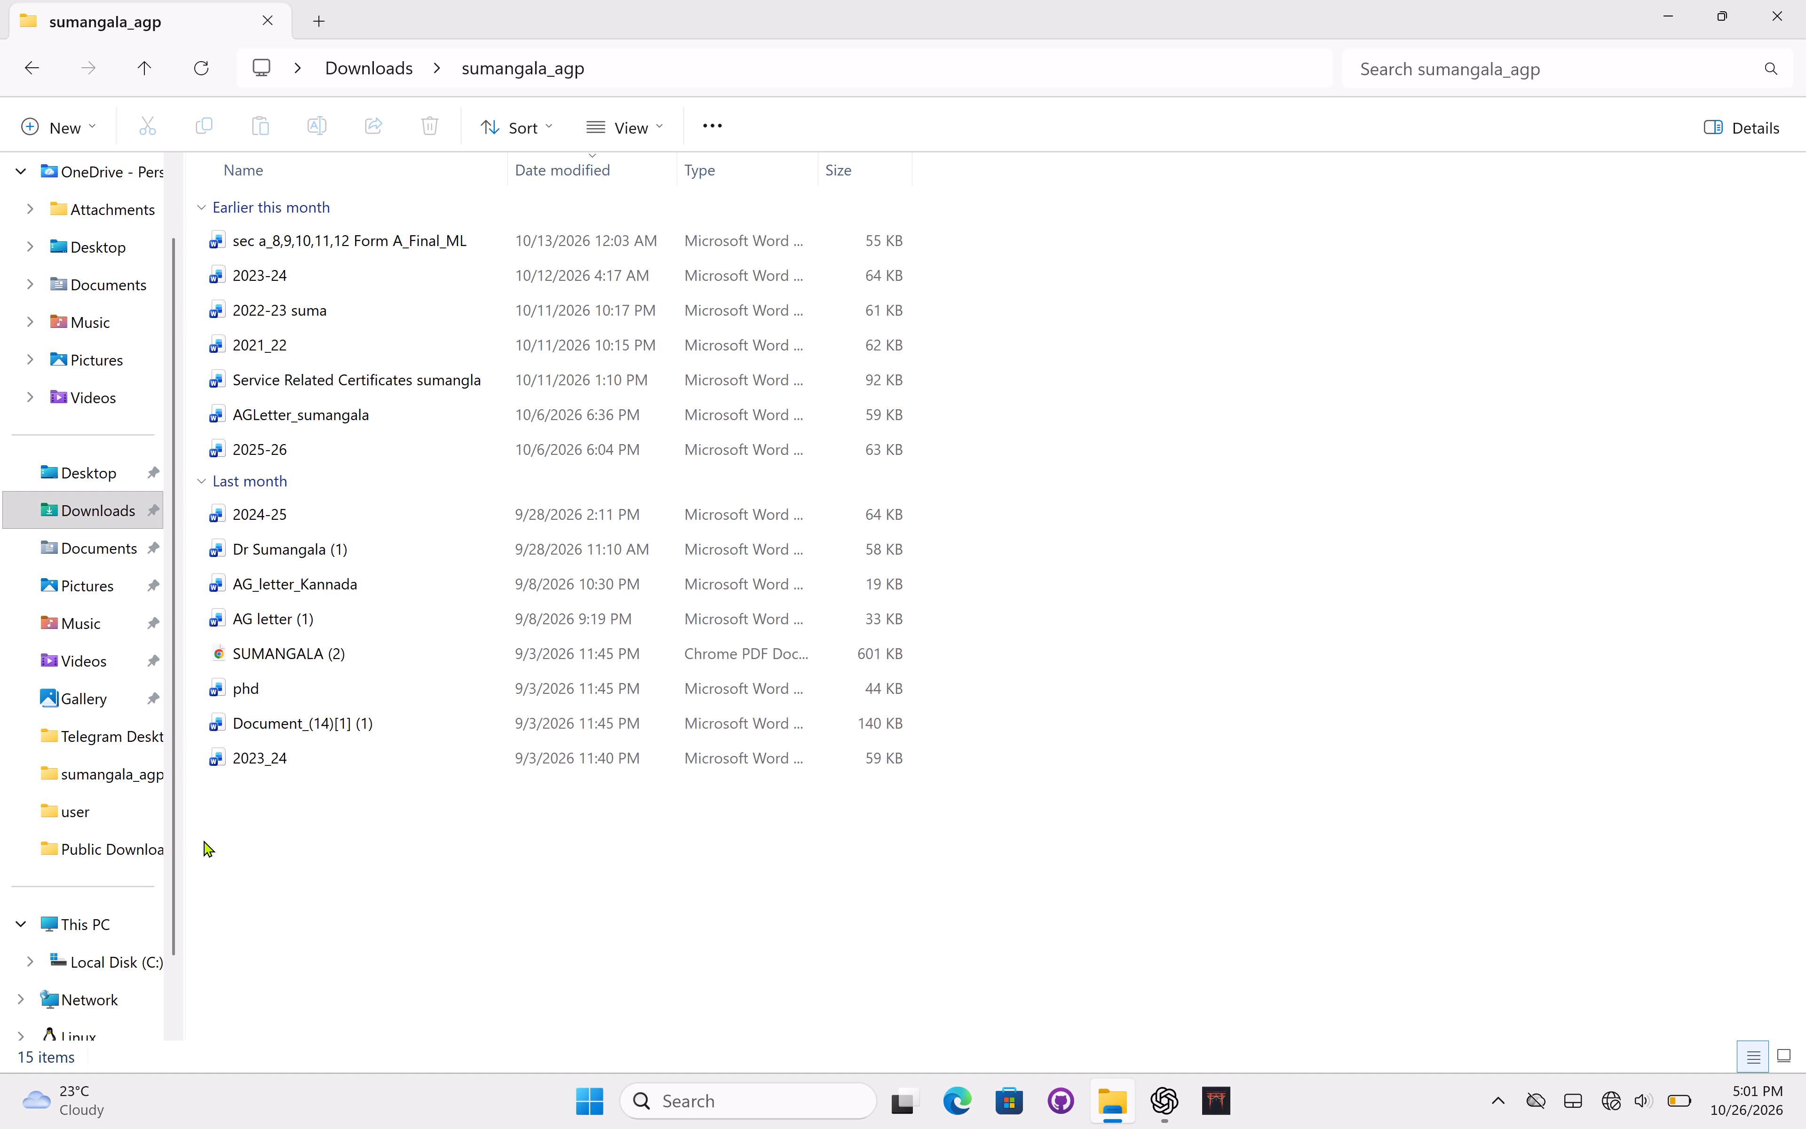
double_click(104, 813)
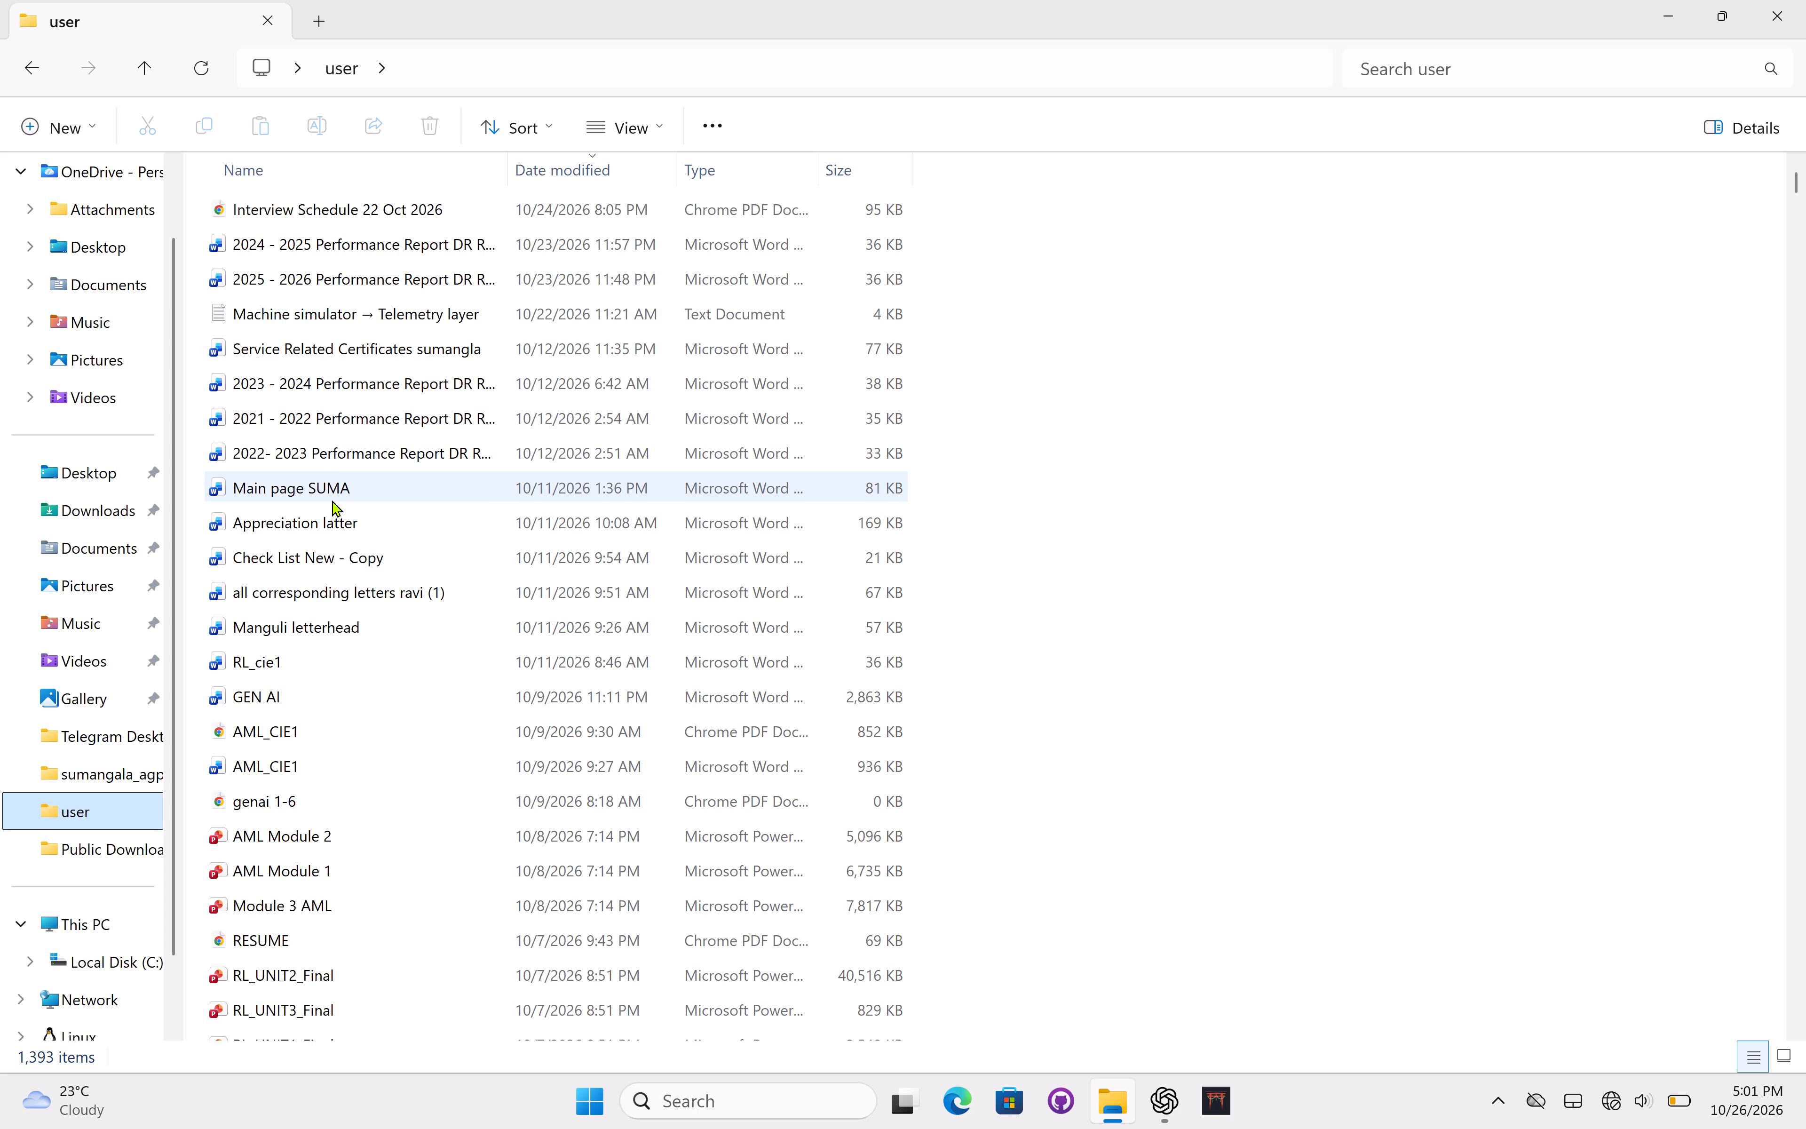
double_click(352, 443)
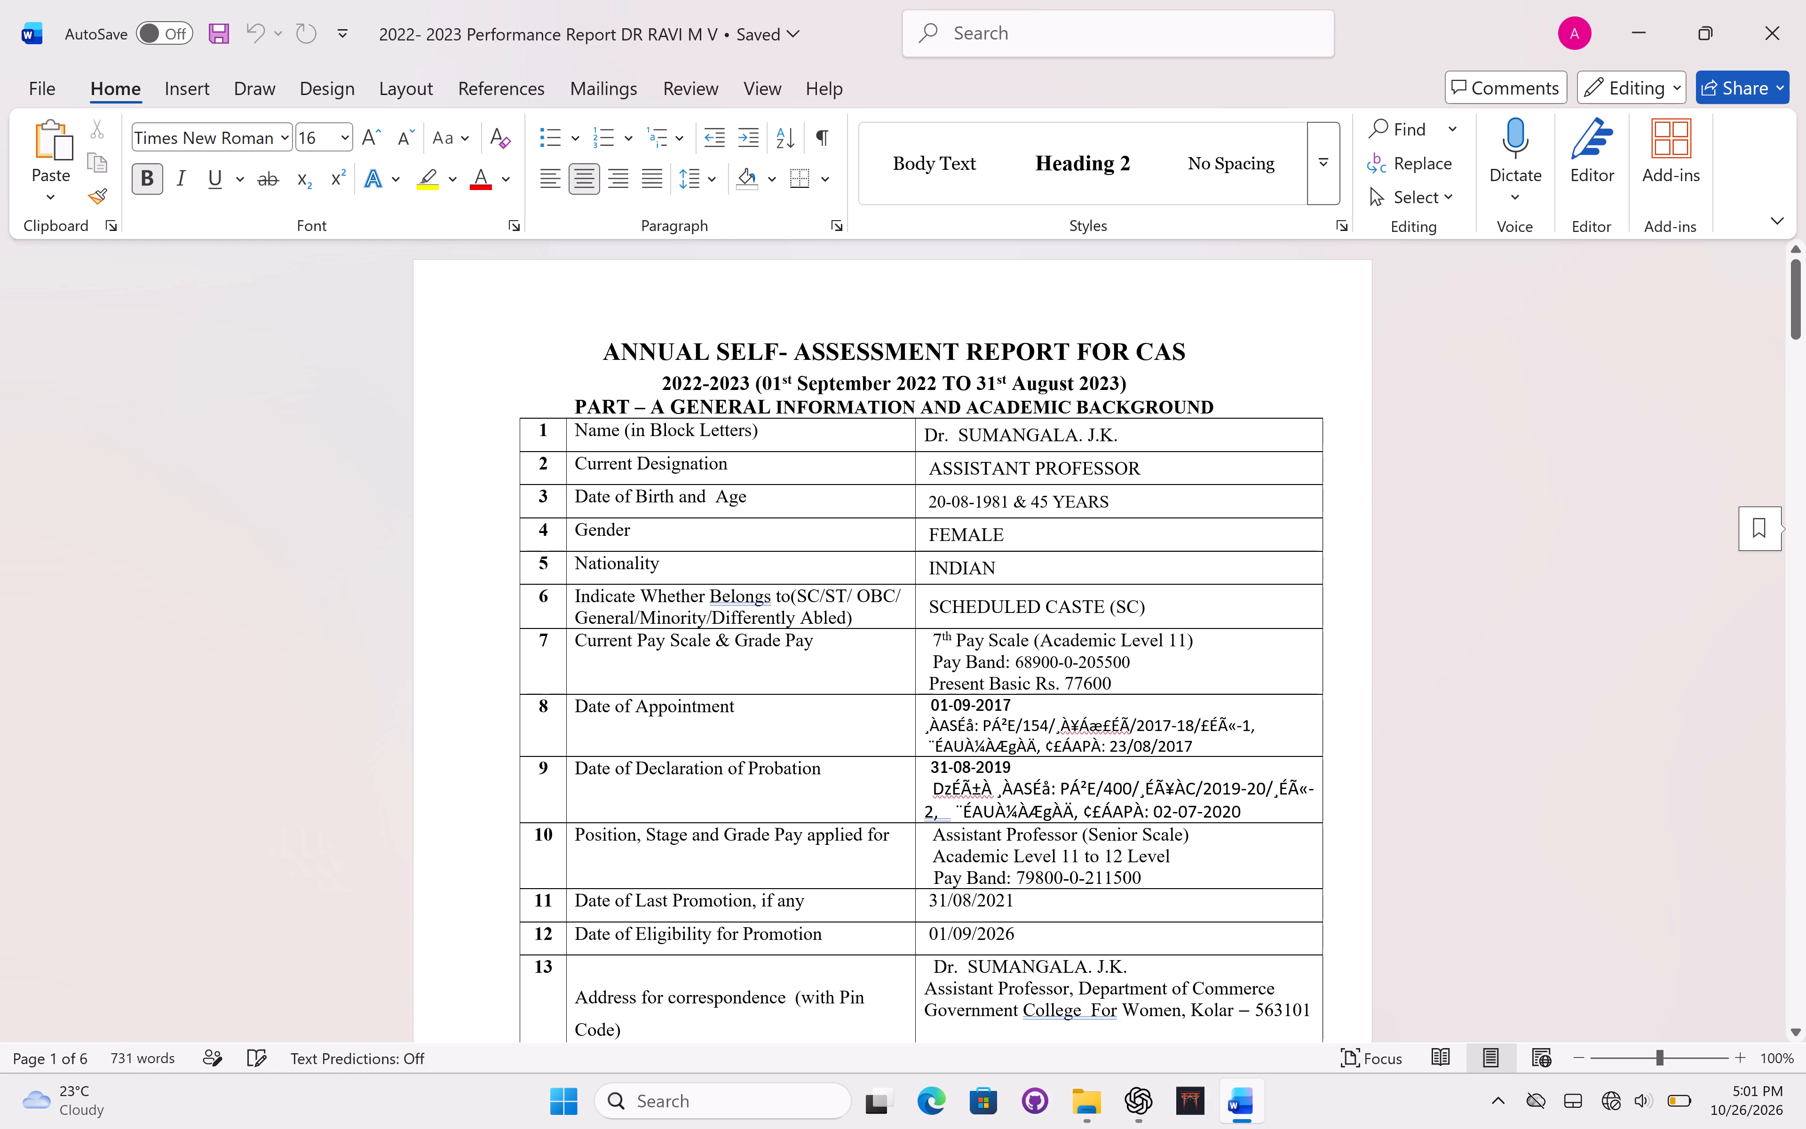
Review the report's Part A general information table and the Part B Activity 1 teaching tables for the odd and even semesters.
key(Down)
key(Down)
key(Down)
key(Down)
key(Down)
key(Down)
key(Down)
key(Down)
key(Down)
key(Down)
key(Down)
key(Down)
key(Down)
key(Down)
key(Down)
key(Down)
key(Down)
key(Down)
key(Down)
key(Down)
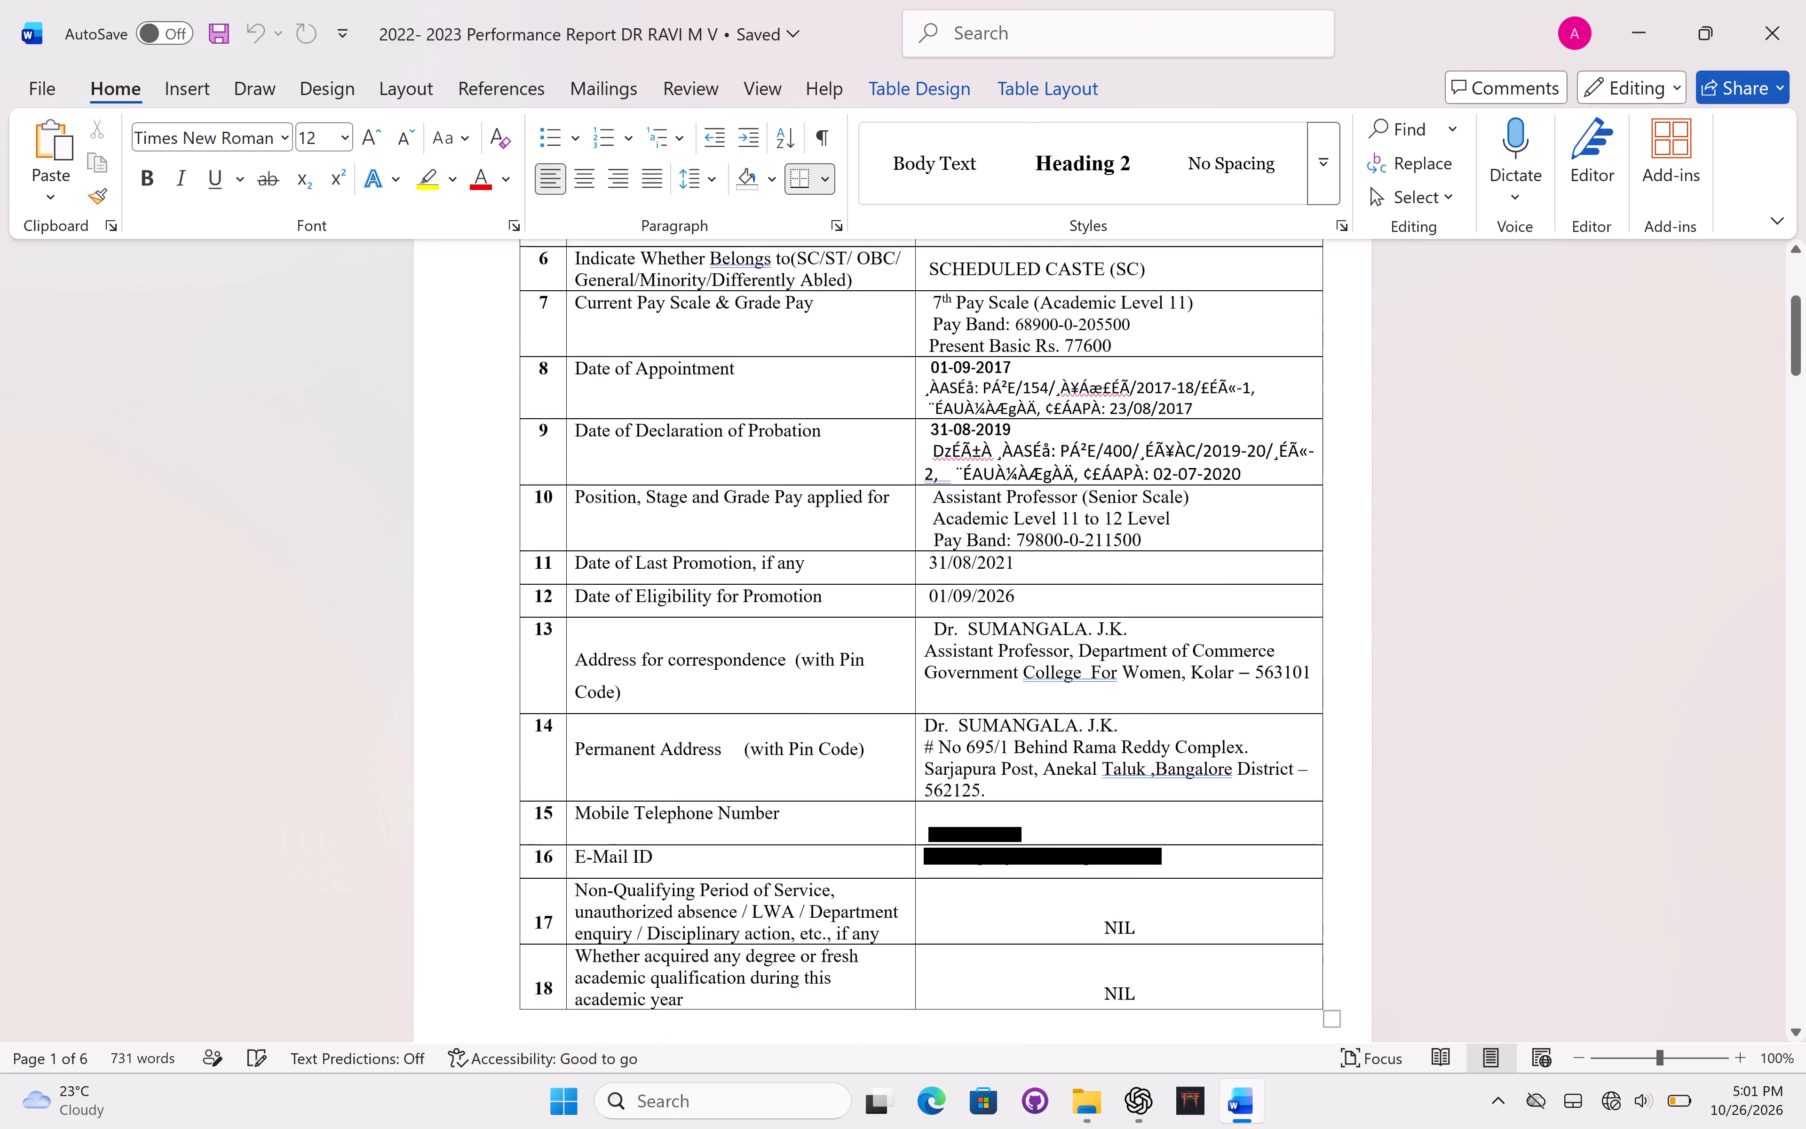
key(Down)
key(Down)
key(Down)
key(Down)
key(Down)
key(Down)
key(Down)
key(Down)
key(Down)
key(Down)
key(Down)
key(Down)
key(Down)
key(Down)
key(Down)
key(Down)
key(Down)
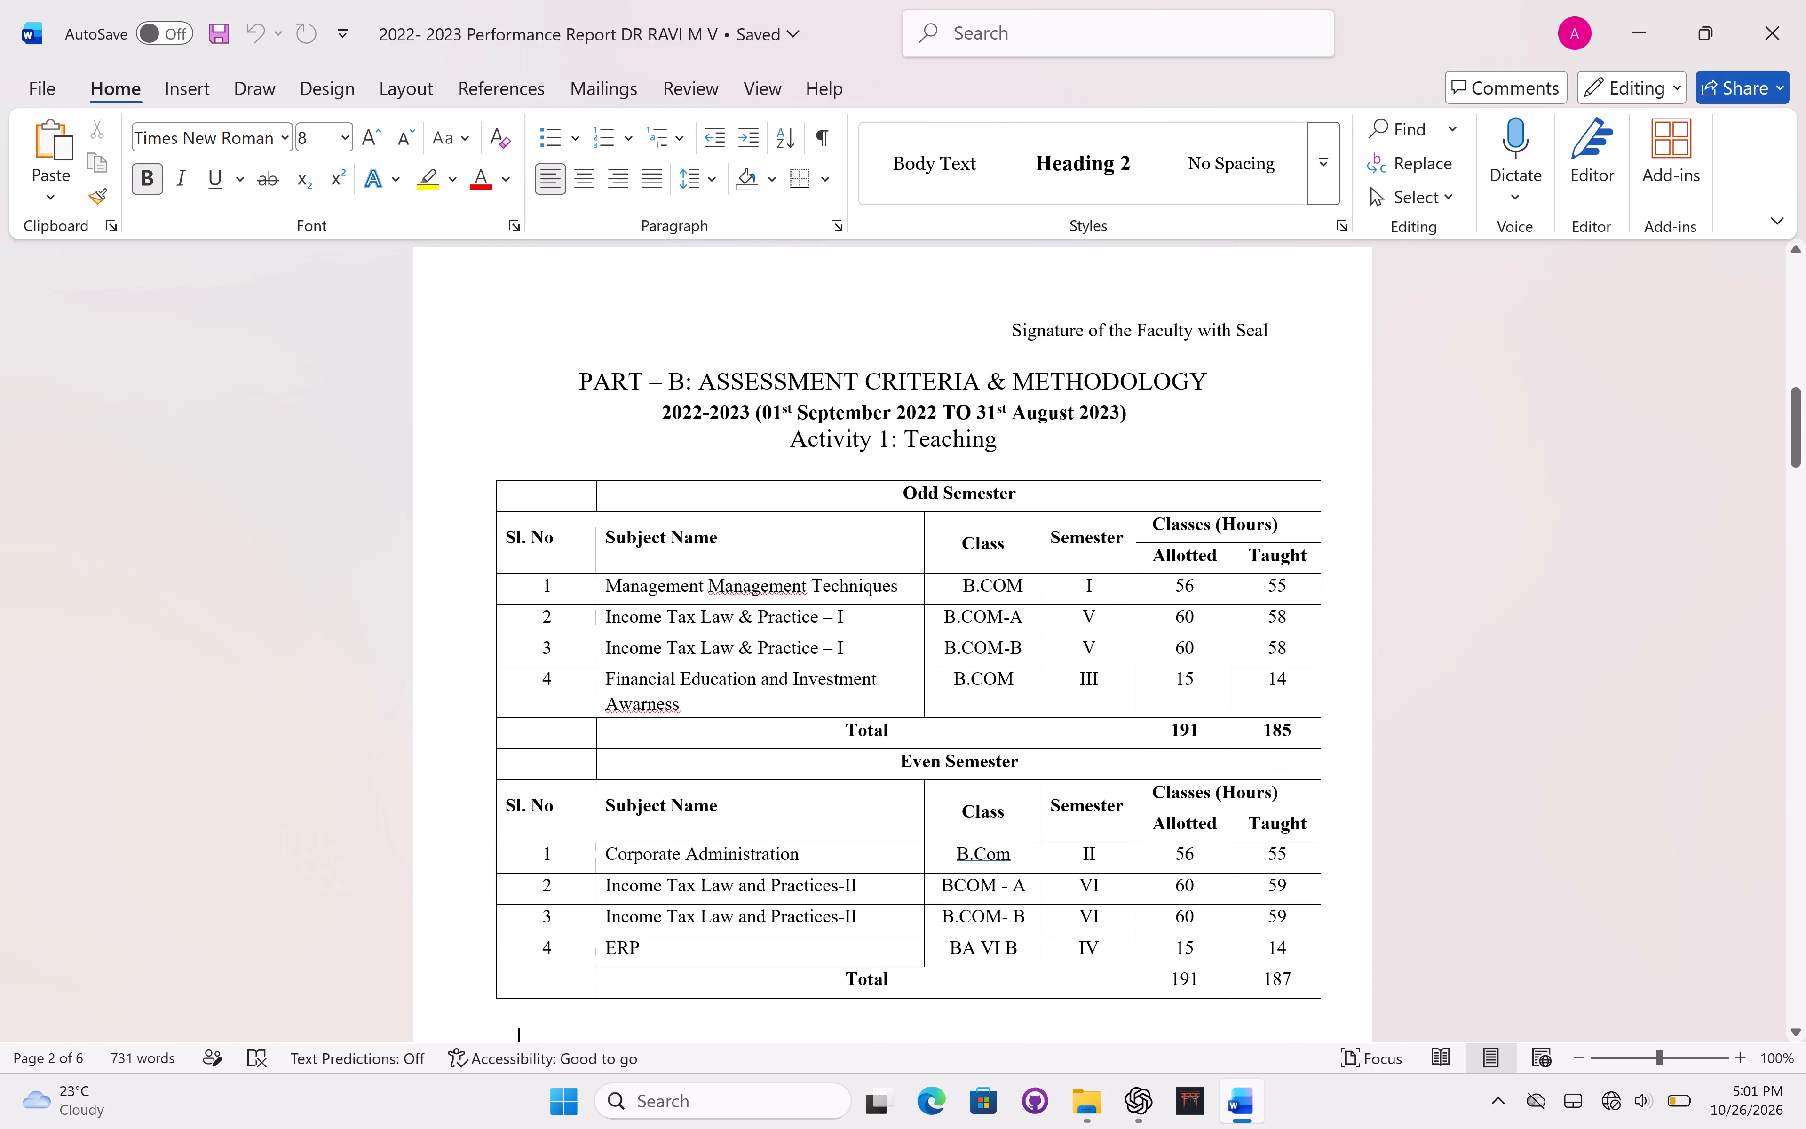
click(352, 443)
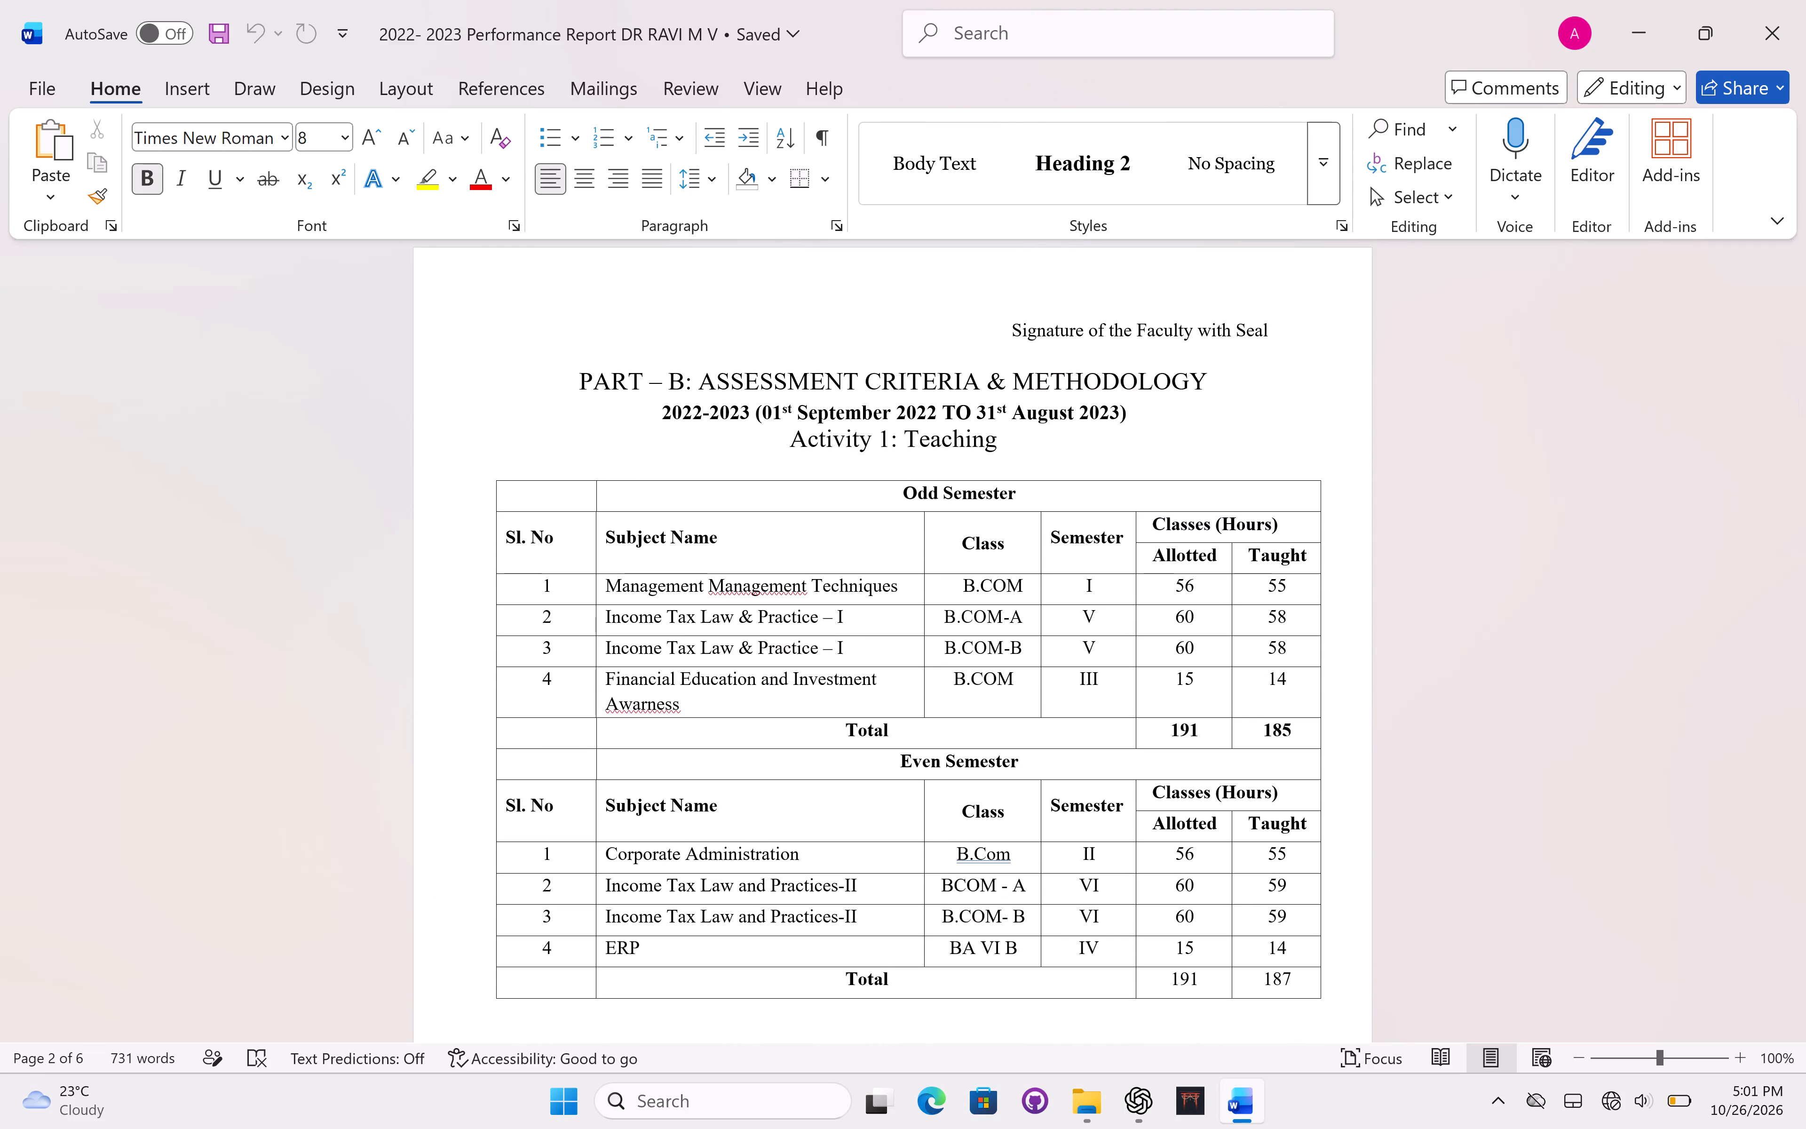
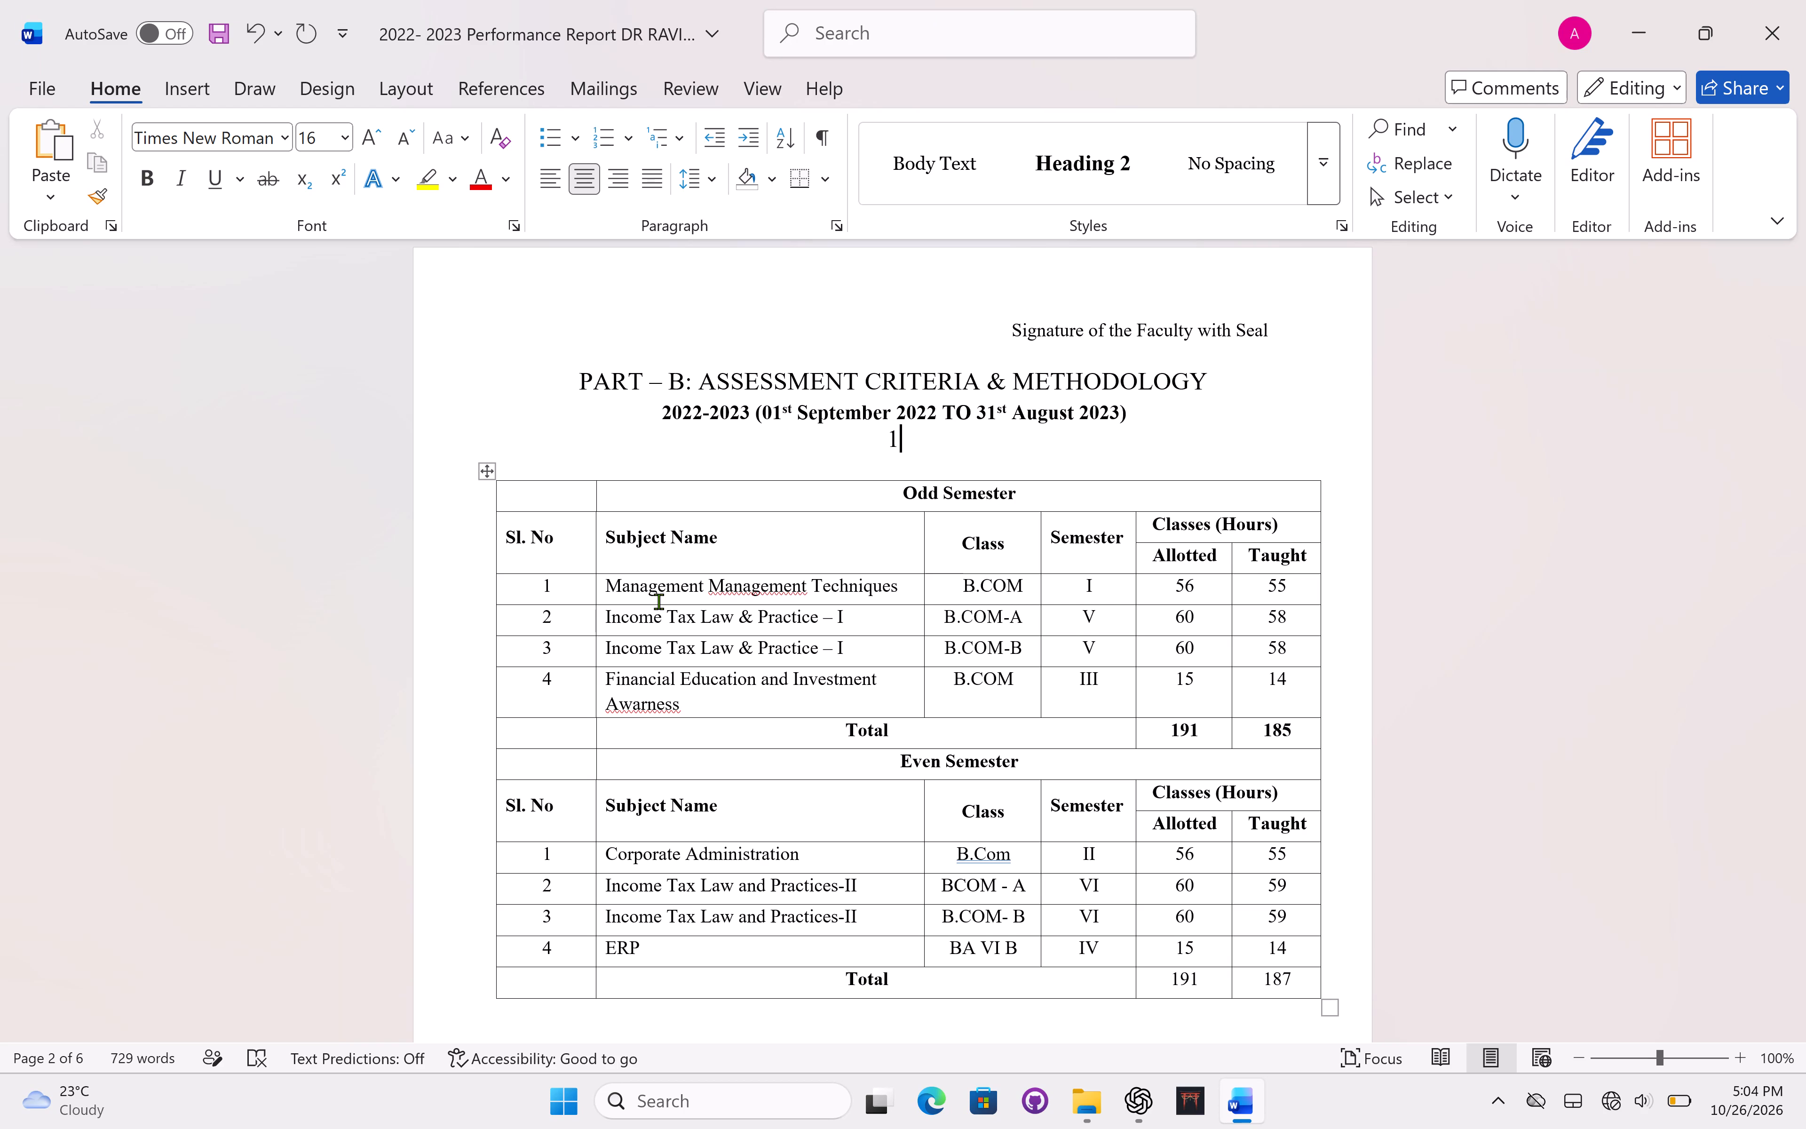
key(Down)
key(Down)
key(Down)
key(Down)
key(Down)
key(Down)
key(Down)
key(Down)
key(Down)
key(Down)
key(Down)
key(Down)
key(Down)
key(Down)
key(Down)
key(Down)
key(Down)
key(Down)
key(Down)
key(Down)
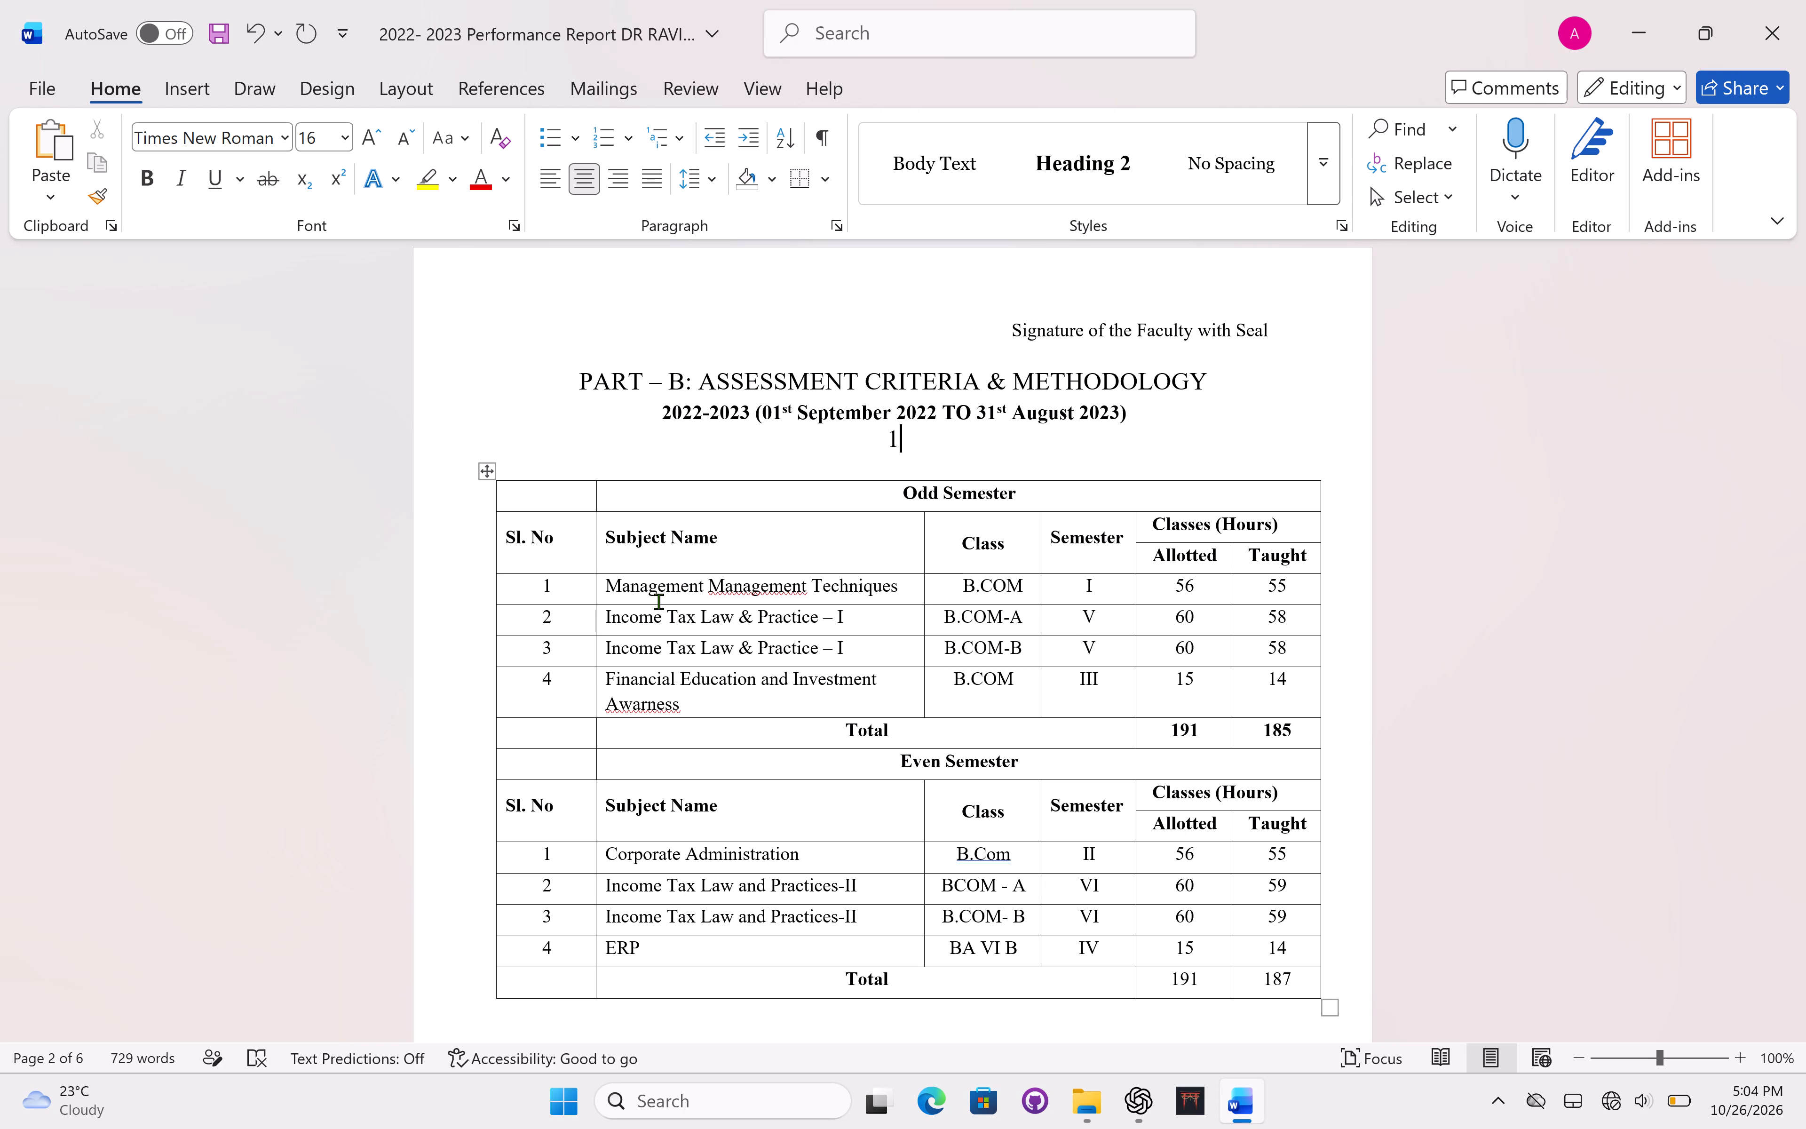
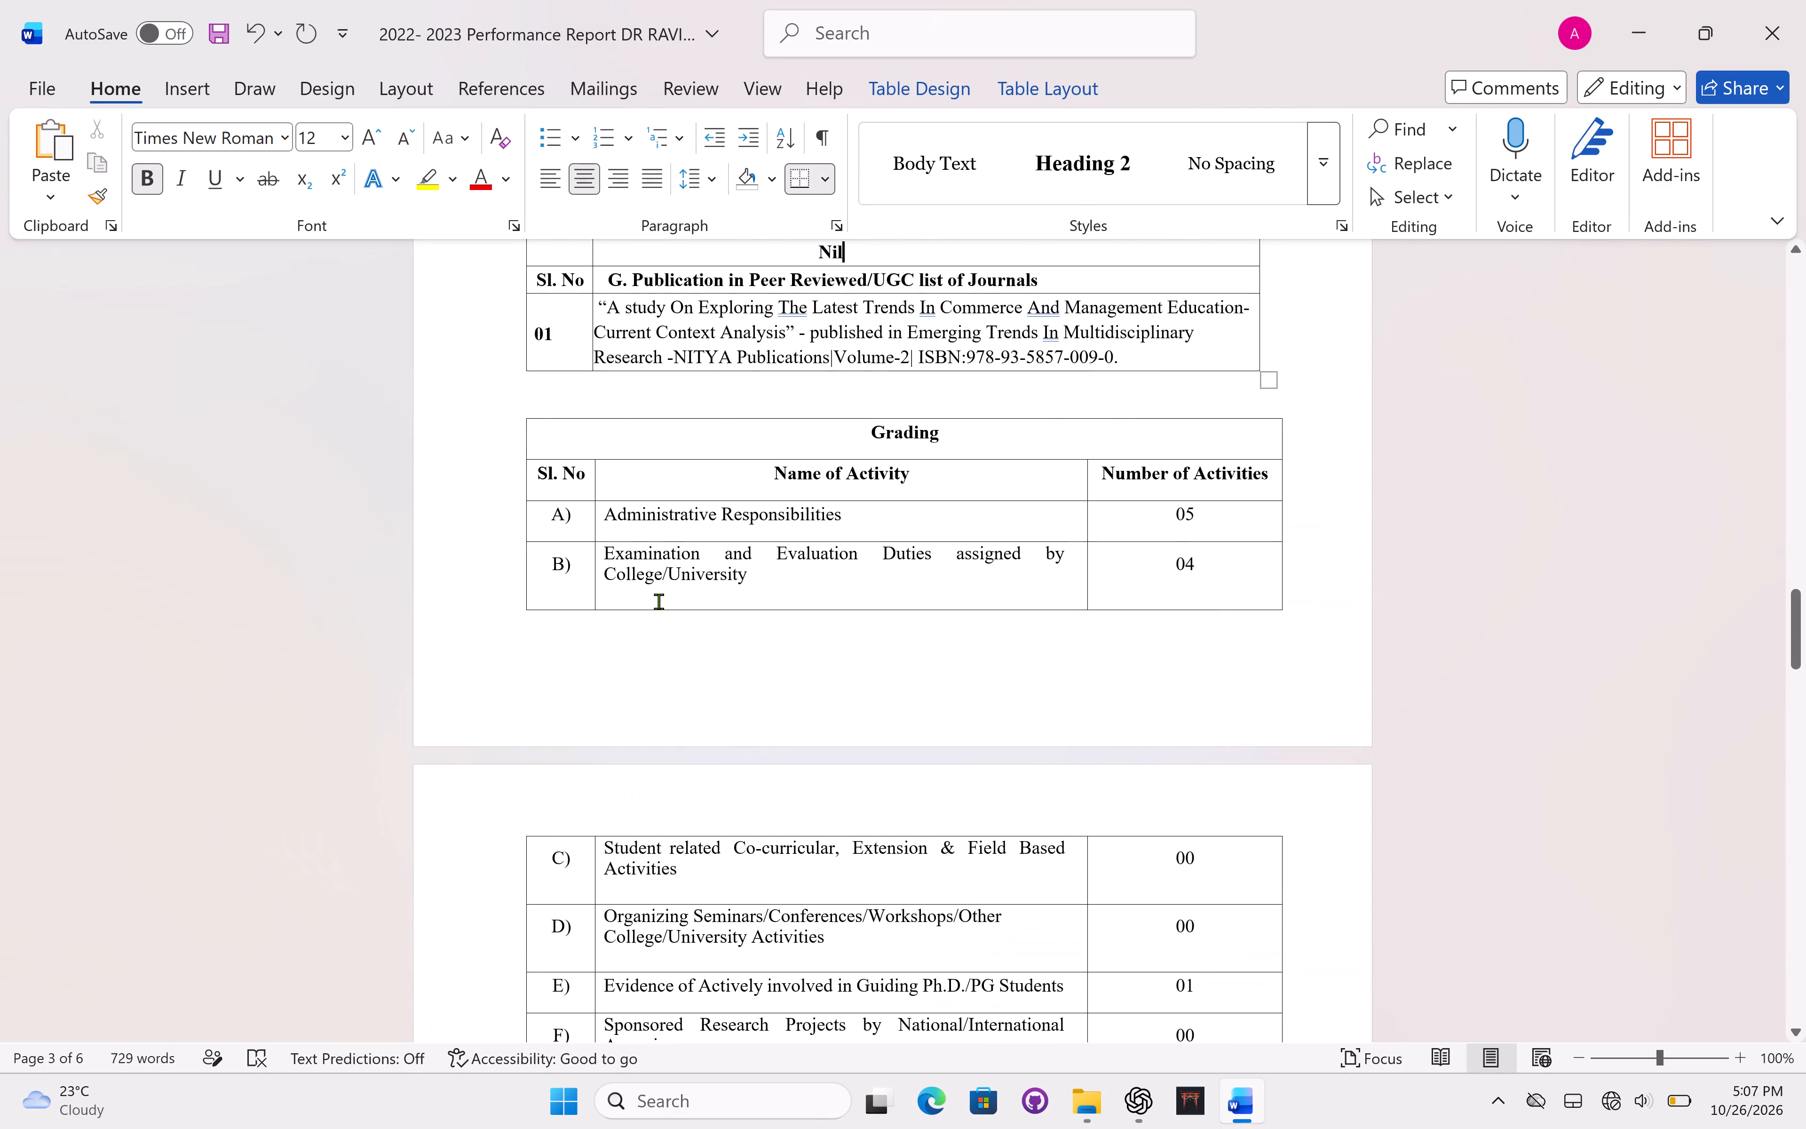
Review the Part B activity lists and tables back up to the odd and even semester class-hours table.
key(Up)
key(Up)
key(Up)
key(Up)
key(Up)
key(Up)
key(Up)
key(Up)
key(Up)
key(Up)
key(Up)
key(Up)
key(Up)
key(Up)
key(Up)
key(Up)
key(Up)
key(Up)
key(Up)
key(Up)
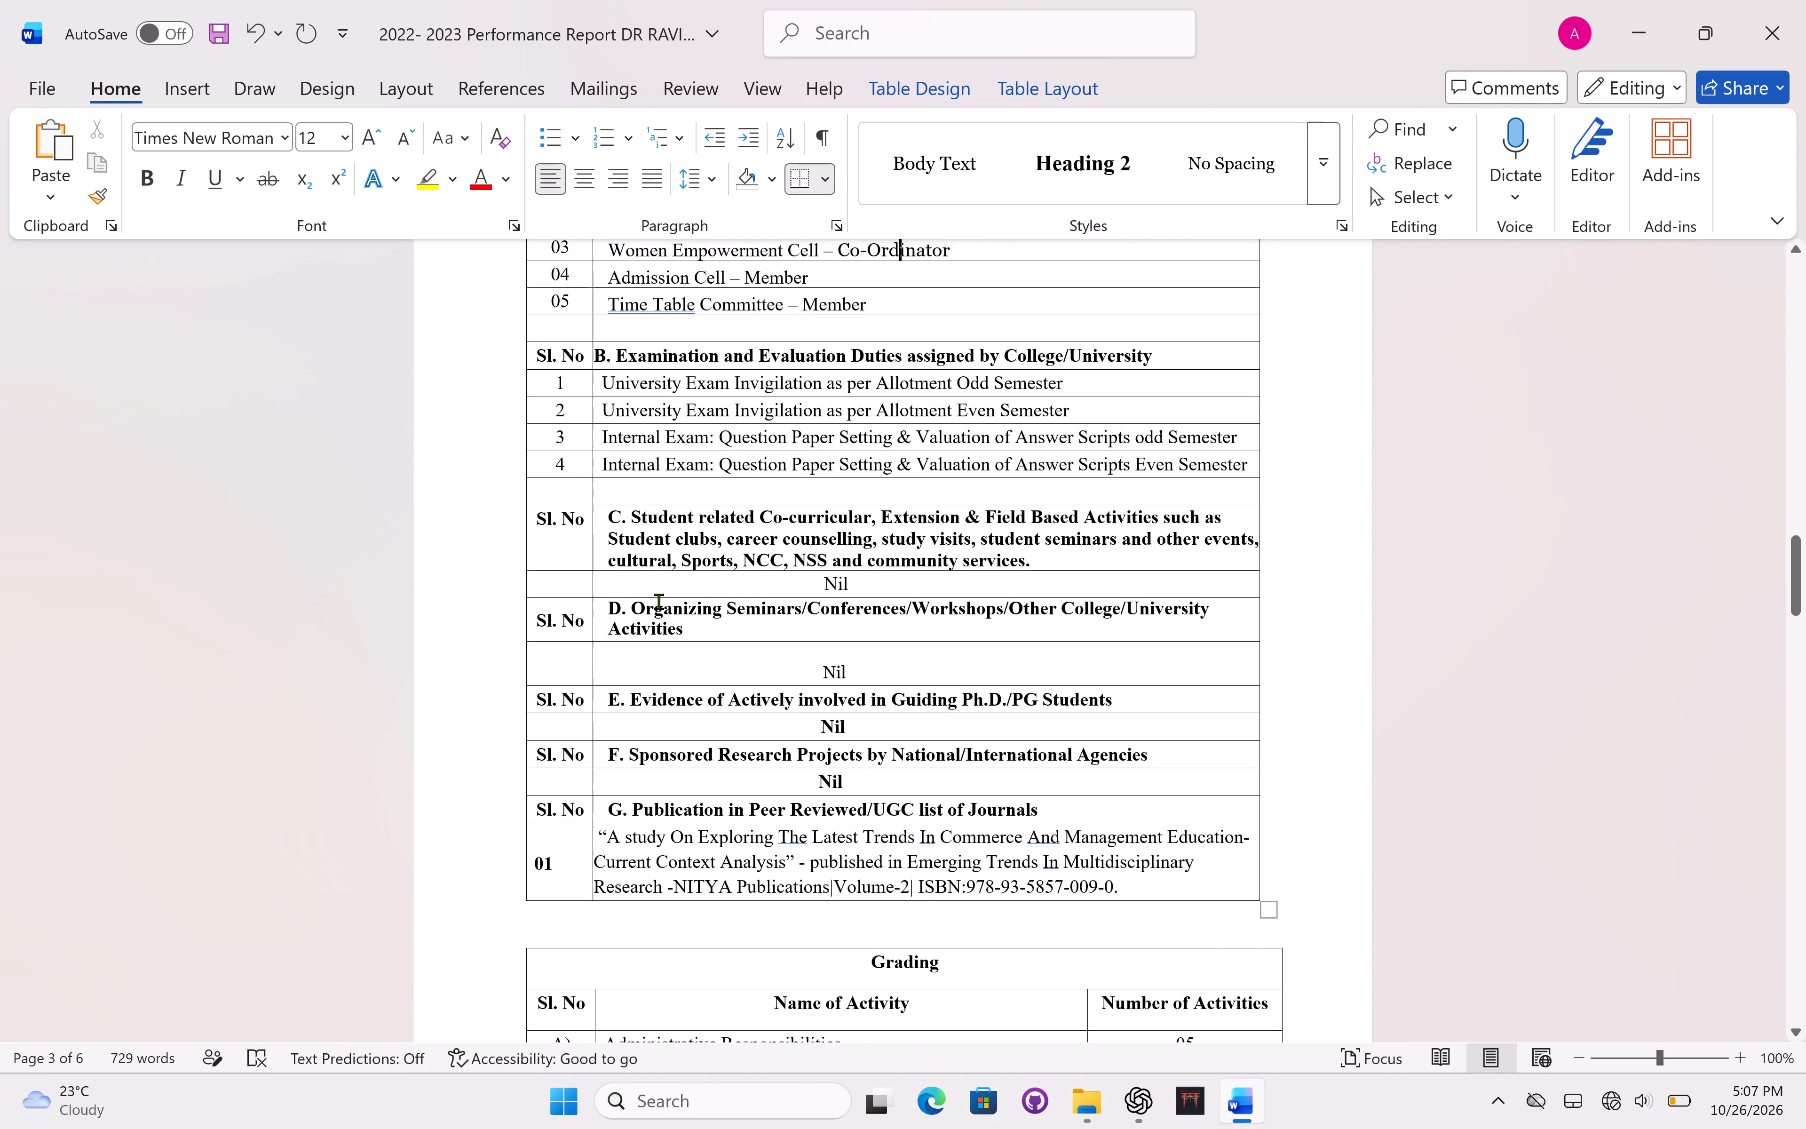
key(Up)
key(Up)
key(Up)
key(Up)
key(Up)
key(Up)
key(Up)
key(Up)
key(Up)
key(Up)
key(Up)
key(Up)
key(Up)
key(Up)
key(Up)
key(Up)
key(Up)
key(Up)
key(Up)
key(Up)
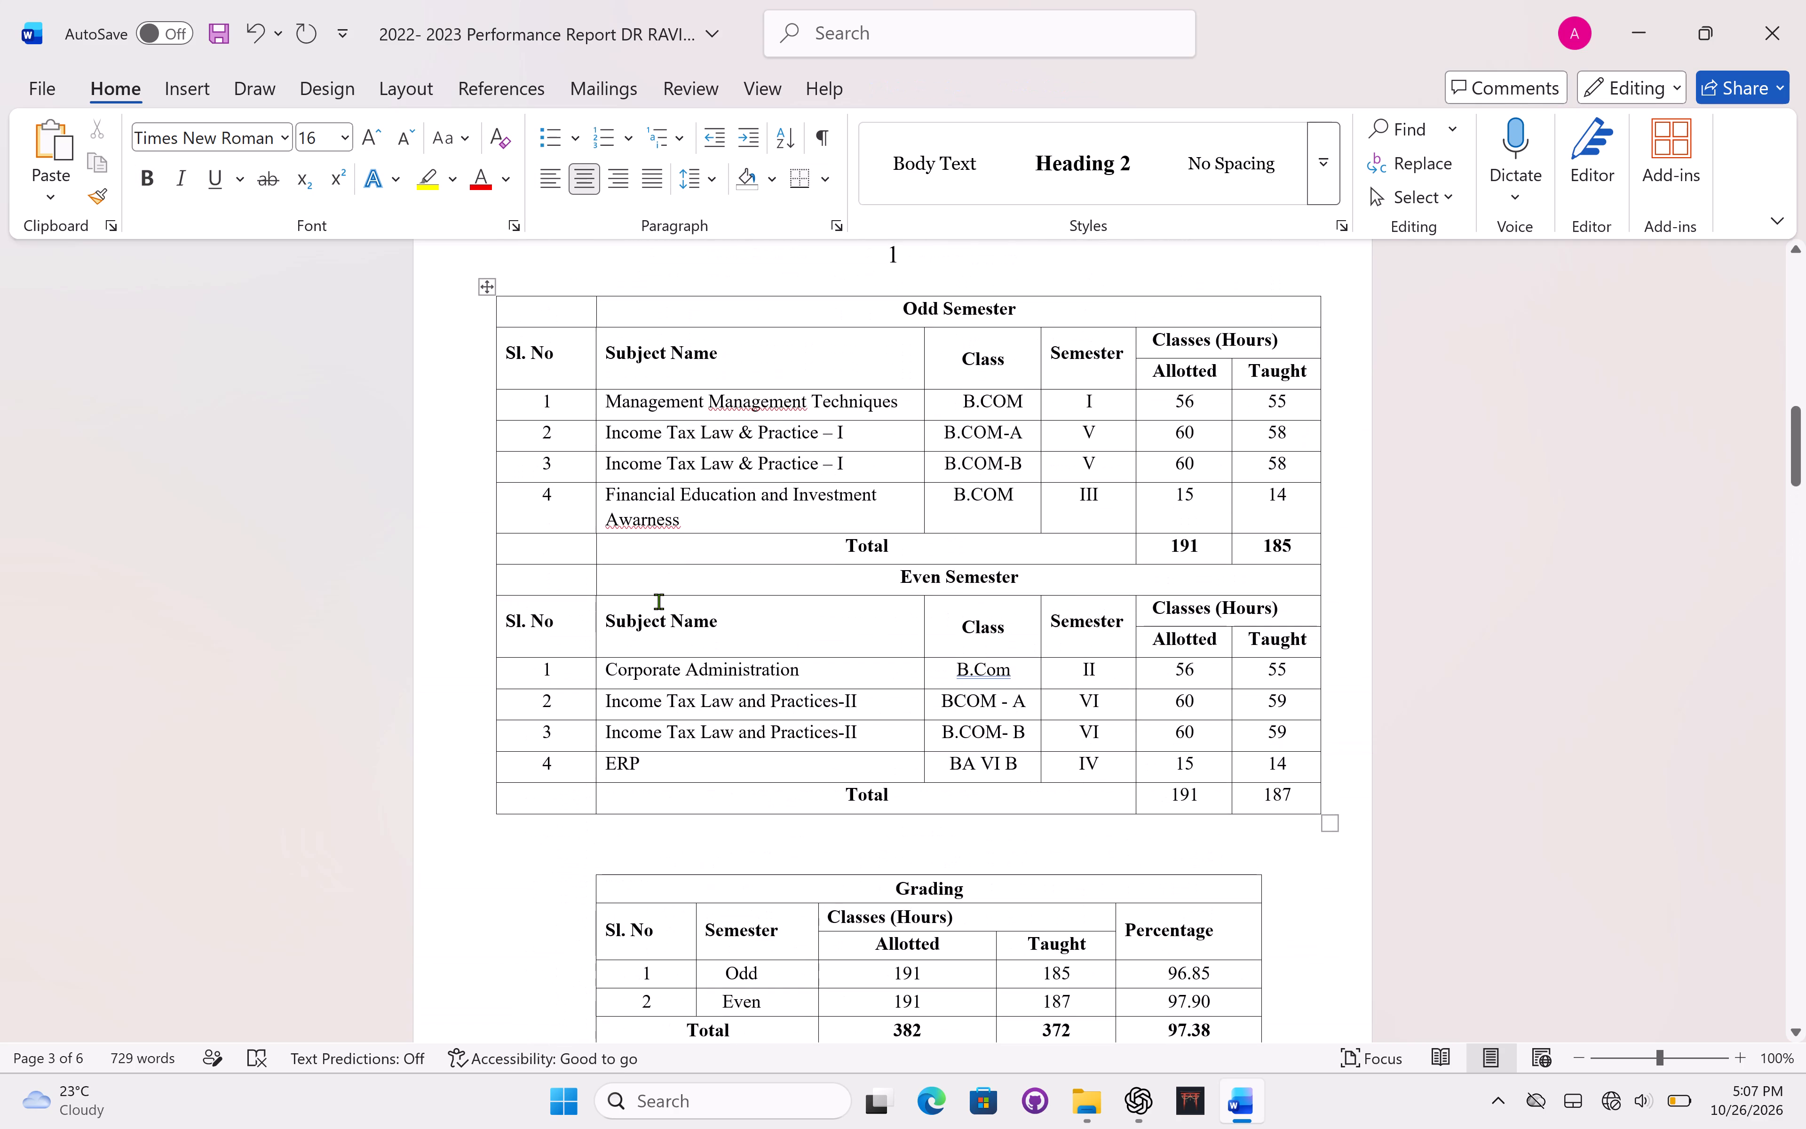
key(Up)
key(Up)
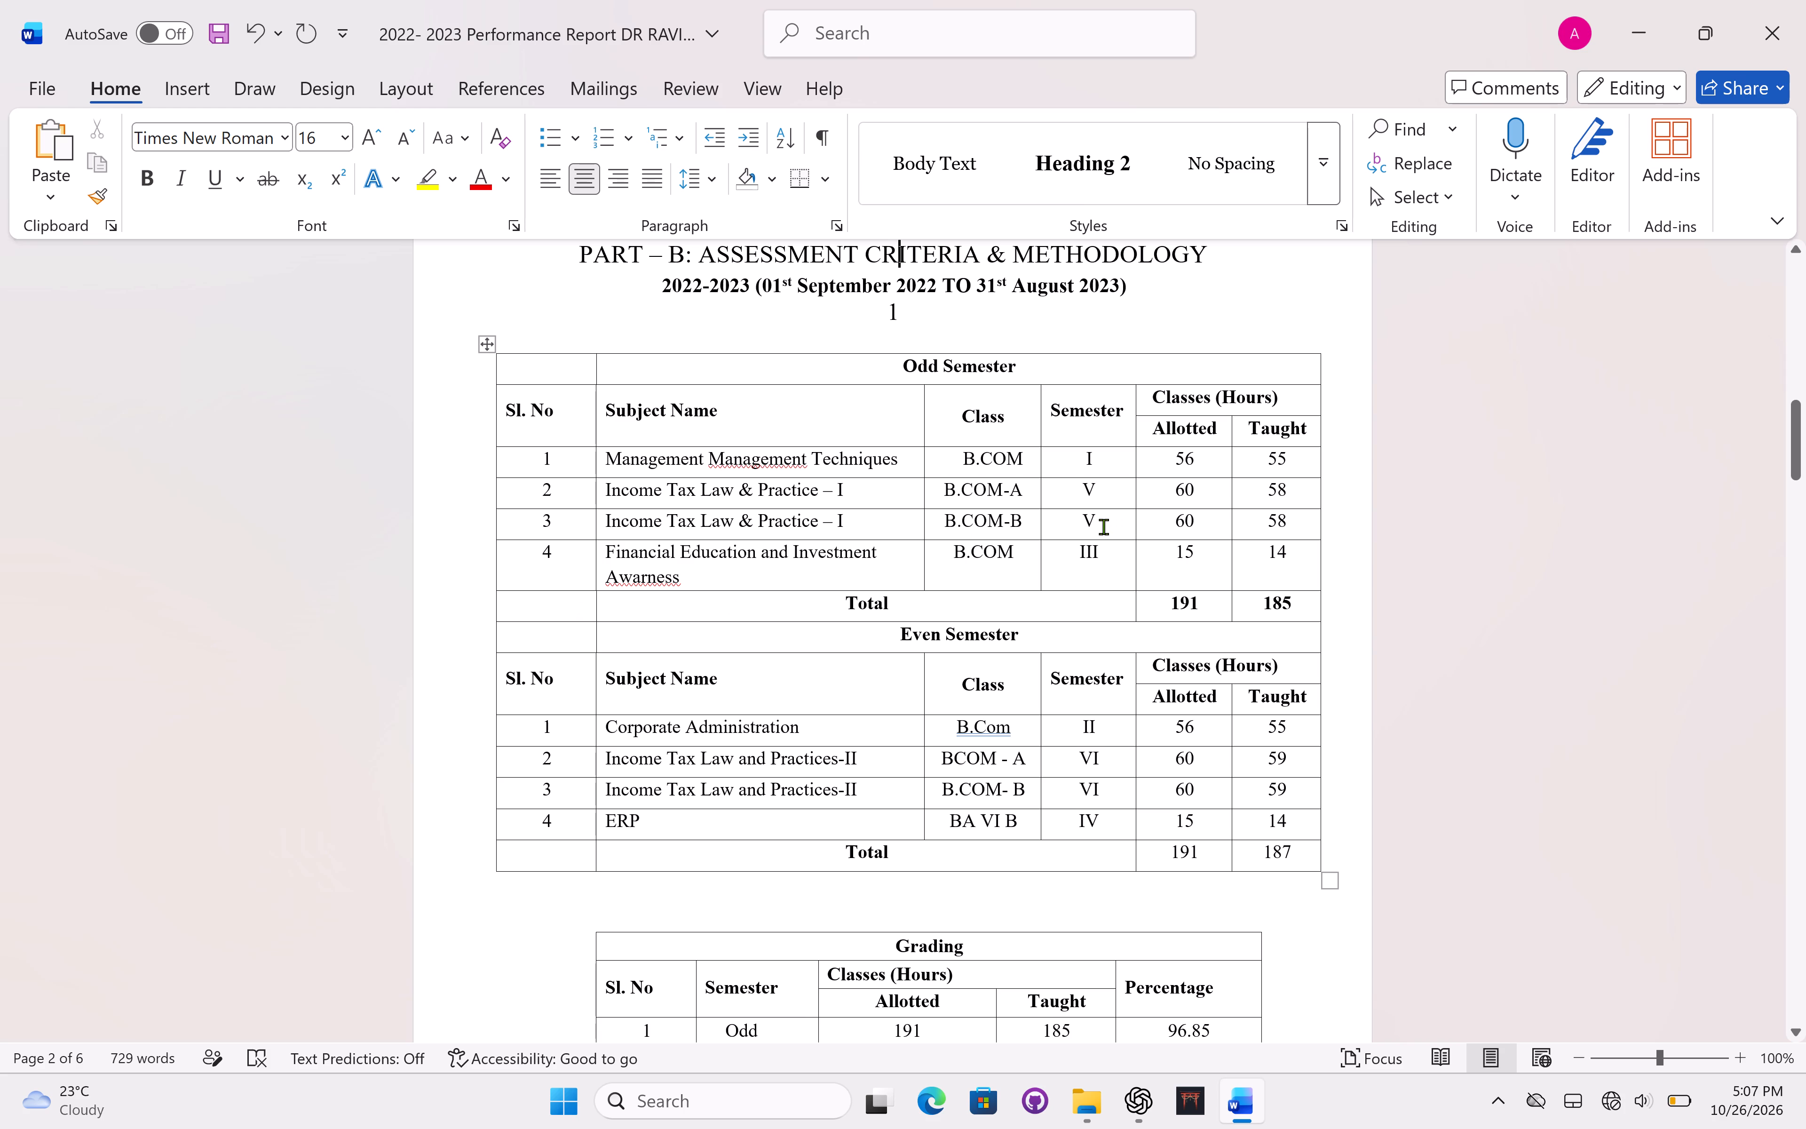
Remove the section suffixes from the Class entries of both Income Tax Law & Practice – I rows, leaving B.COM.
click(1028, 526)
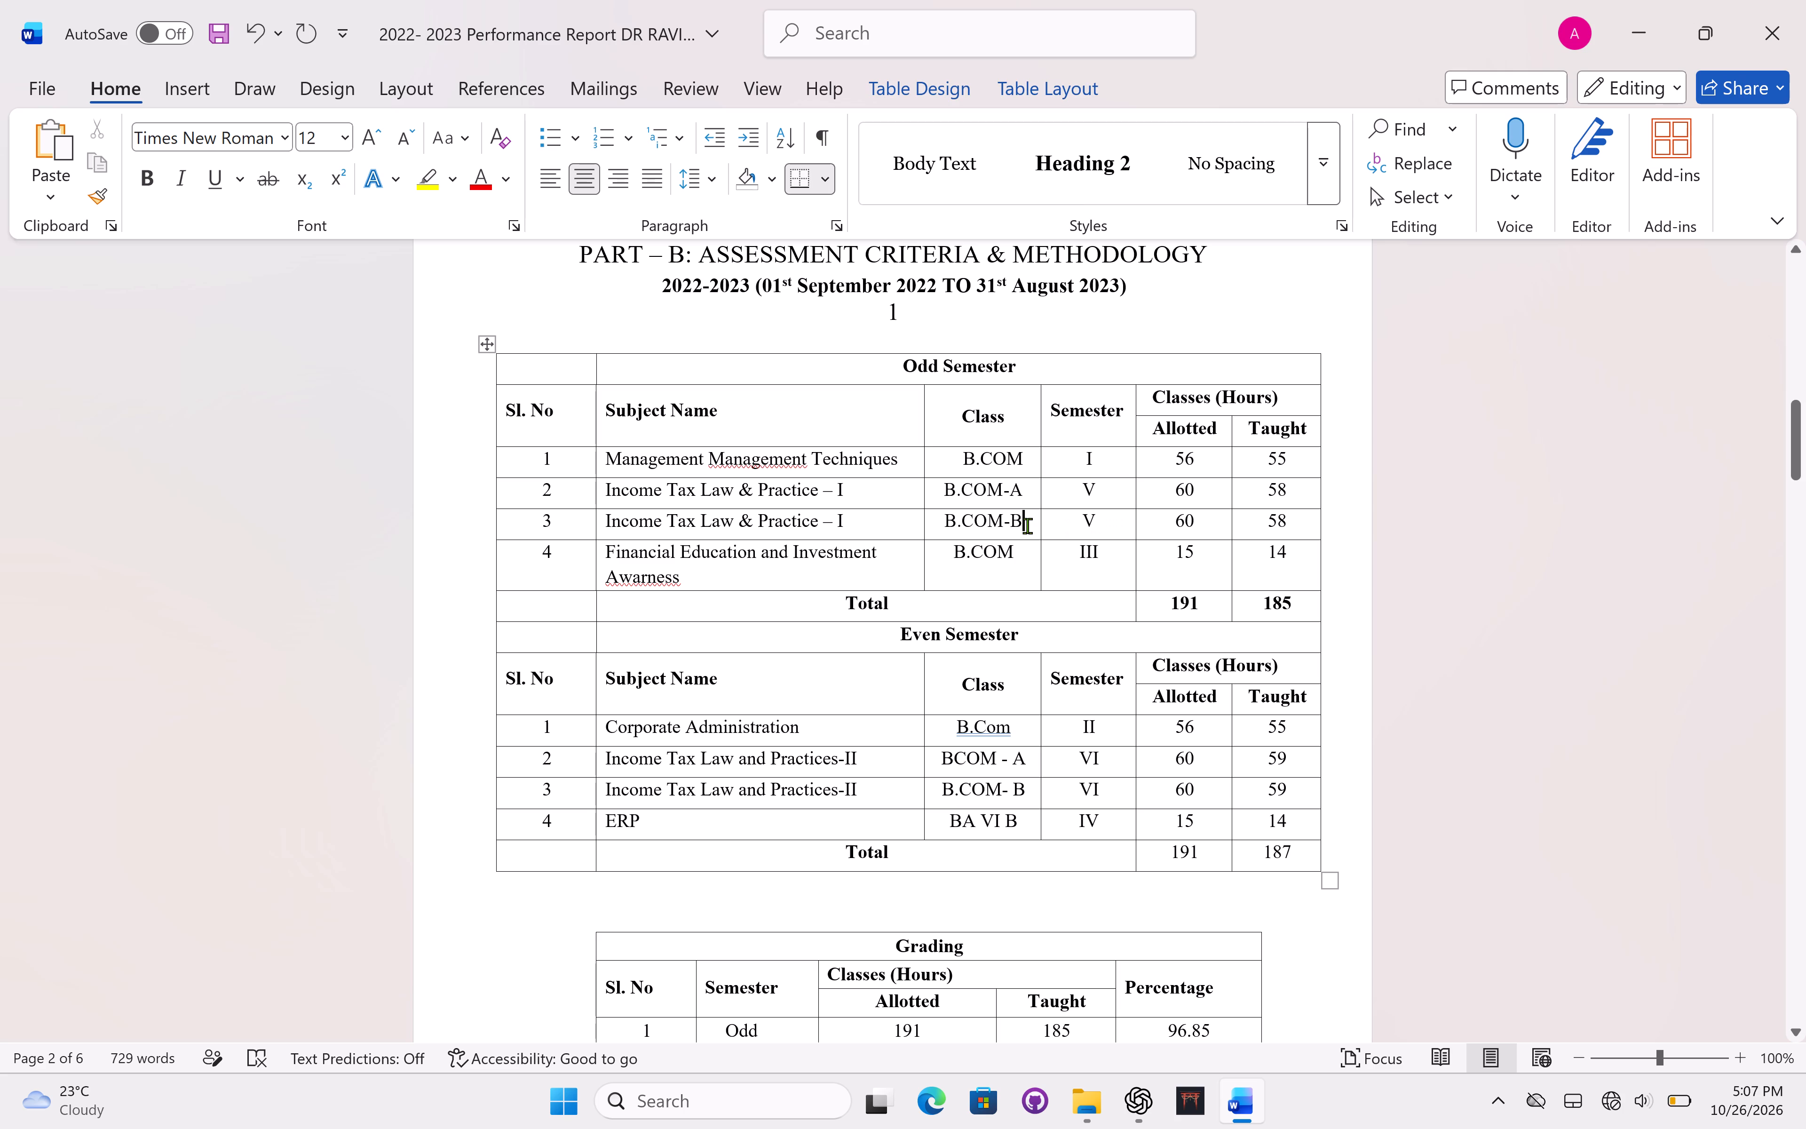
key(BackSpace)
key(BackSpace)
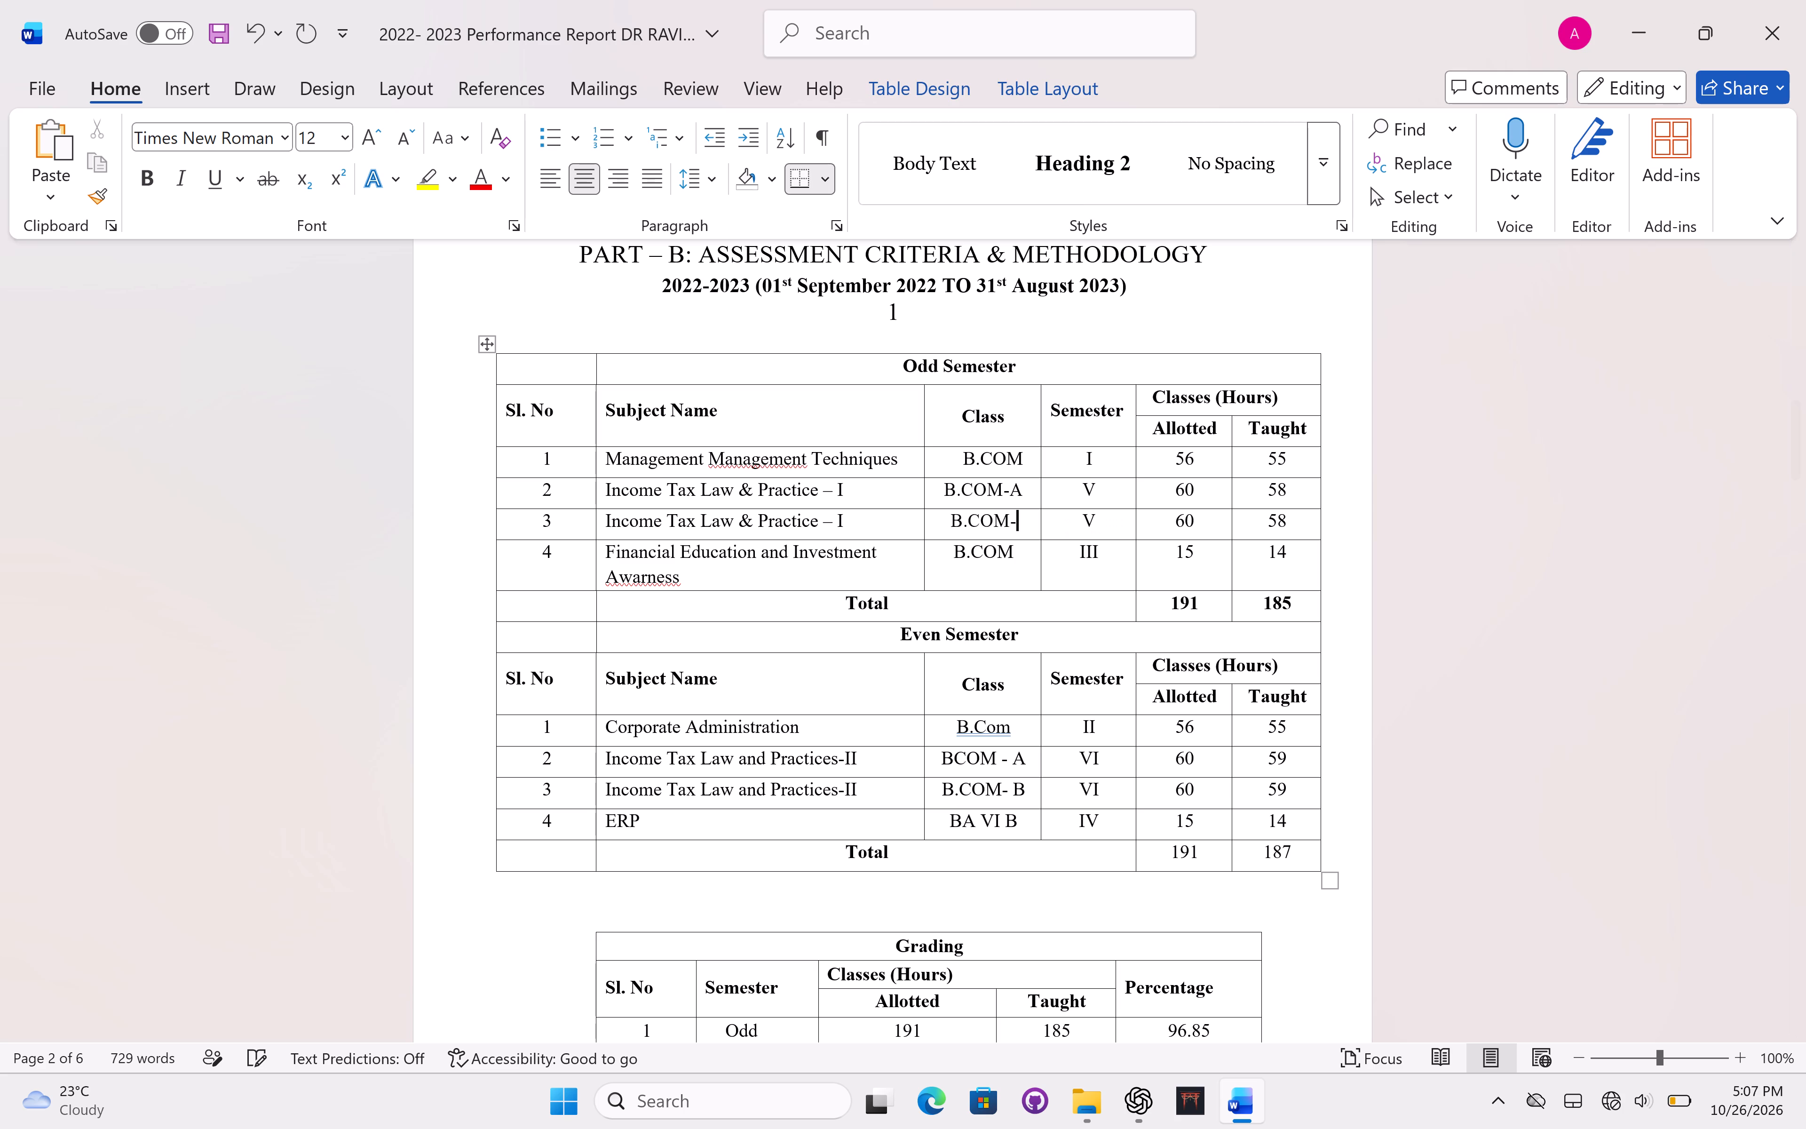
click(1025, 486)
key(BackSpace)
key(BackSpace)
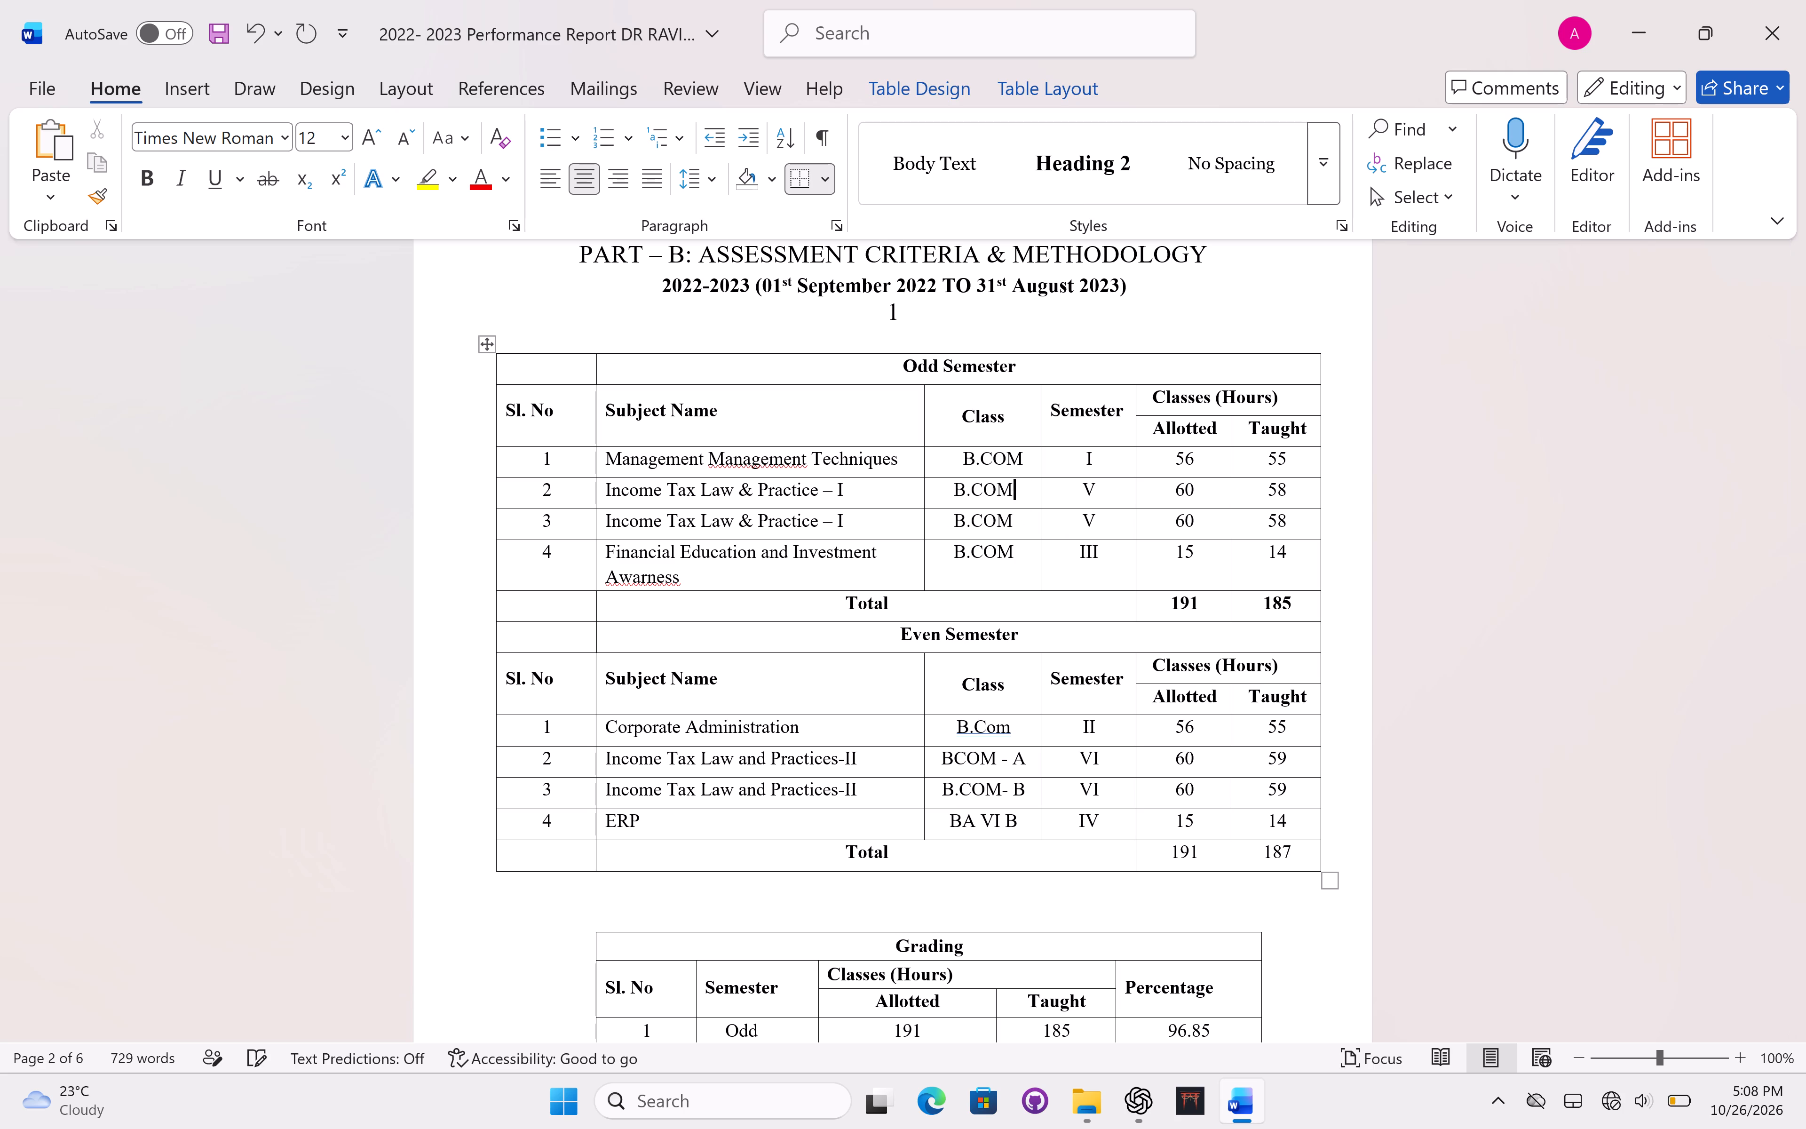
Remove the extra spaces before B.COM in the first Odd Semester row's Class cell and save the report.
click(965, 456)
key(BackSpace)
key(BackSpace)
key(BackSpace)
key(ctrl+s)
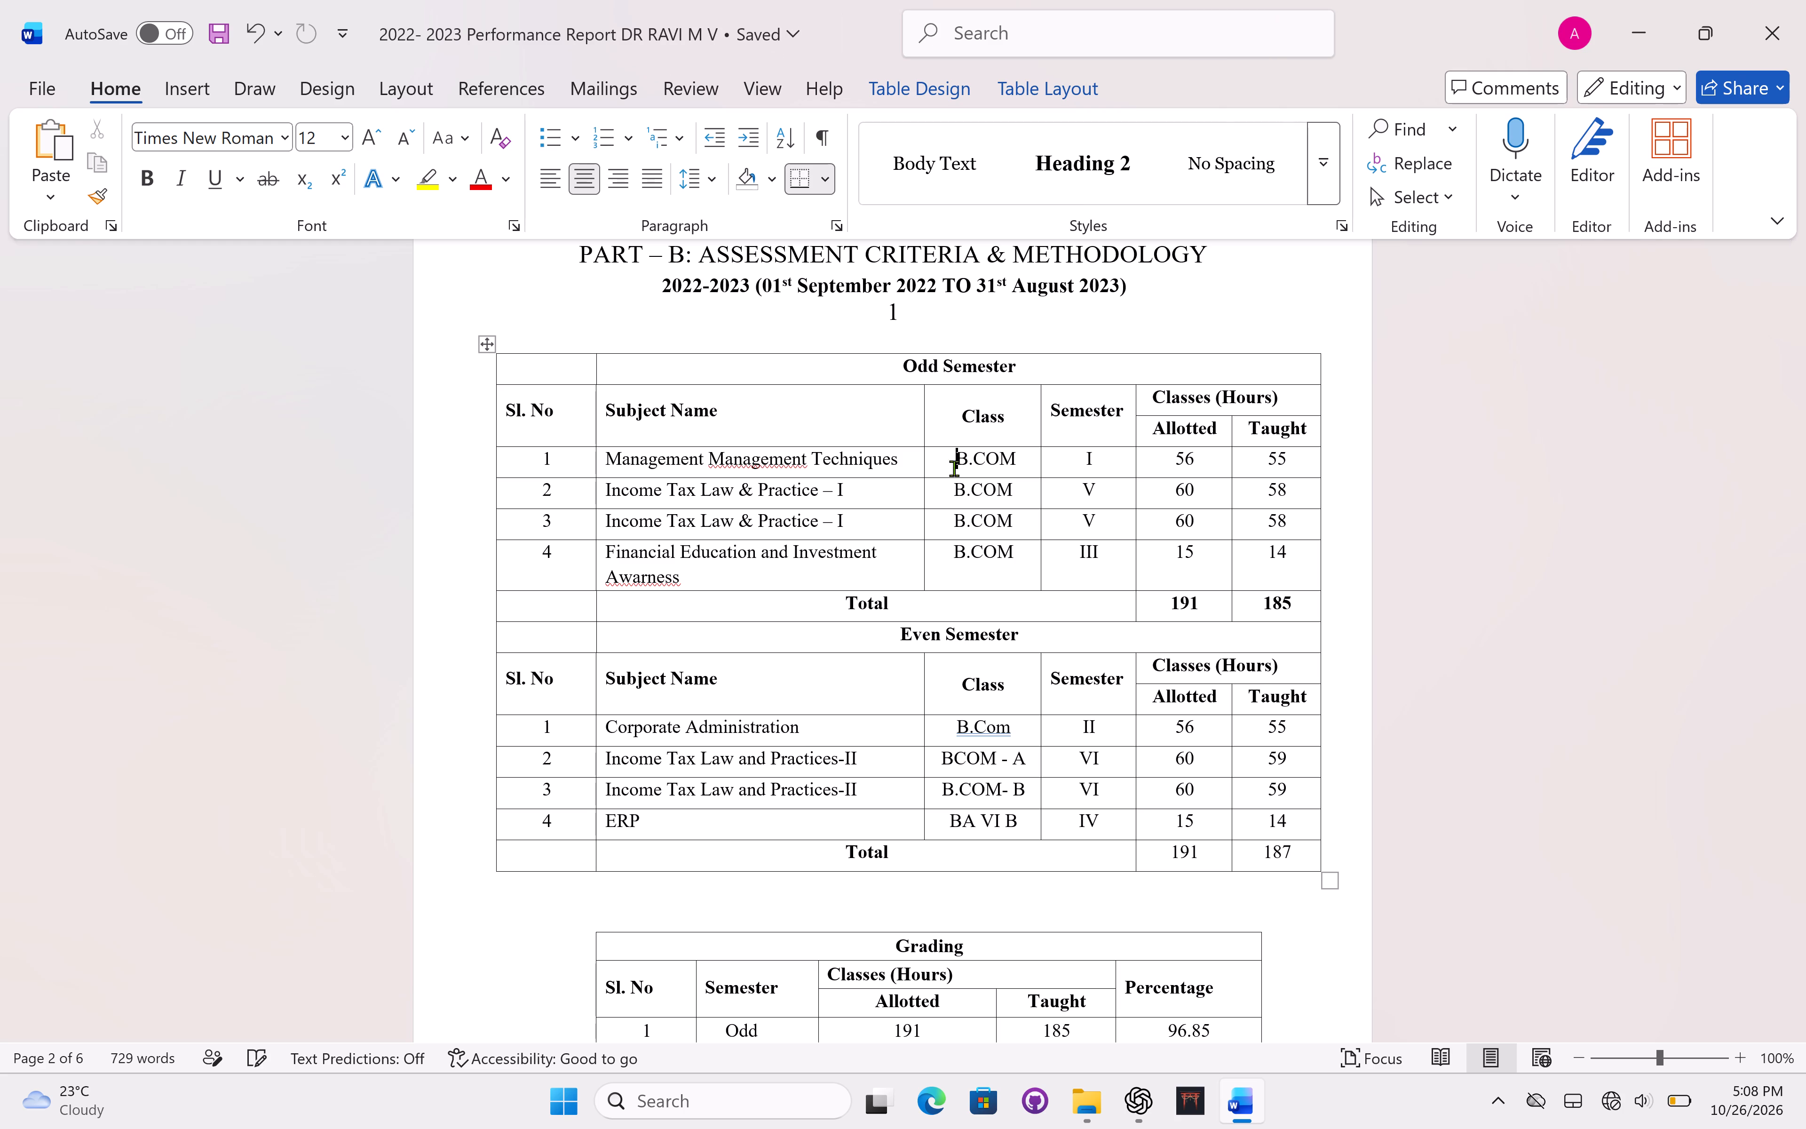
key(BackSpace)
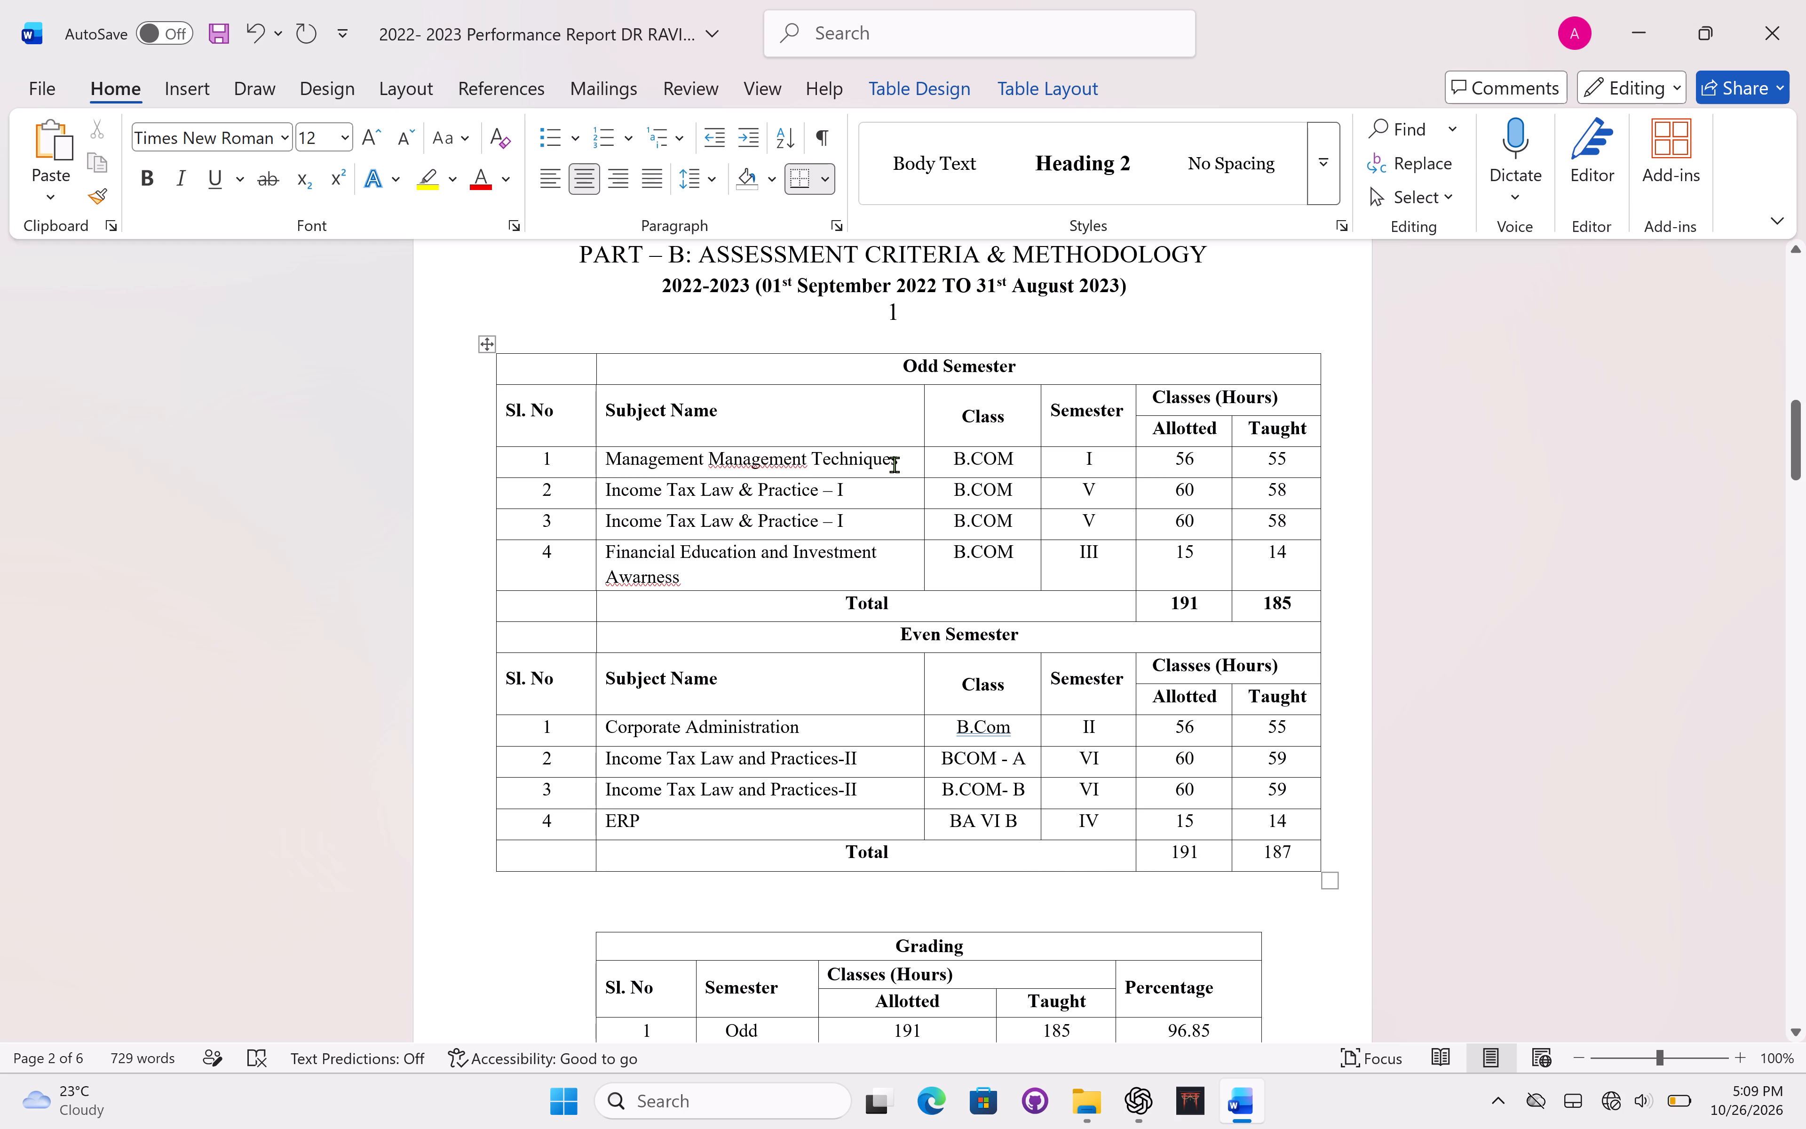
Replace the first "Management" in the first Odd Semester subject with "Project", making it "Project Management Techniques".
click(708, 459)
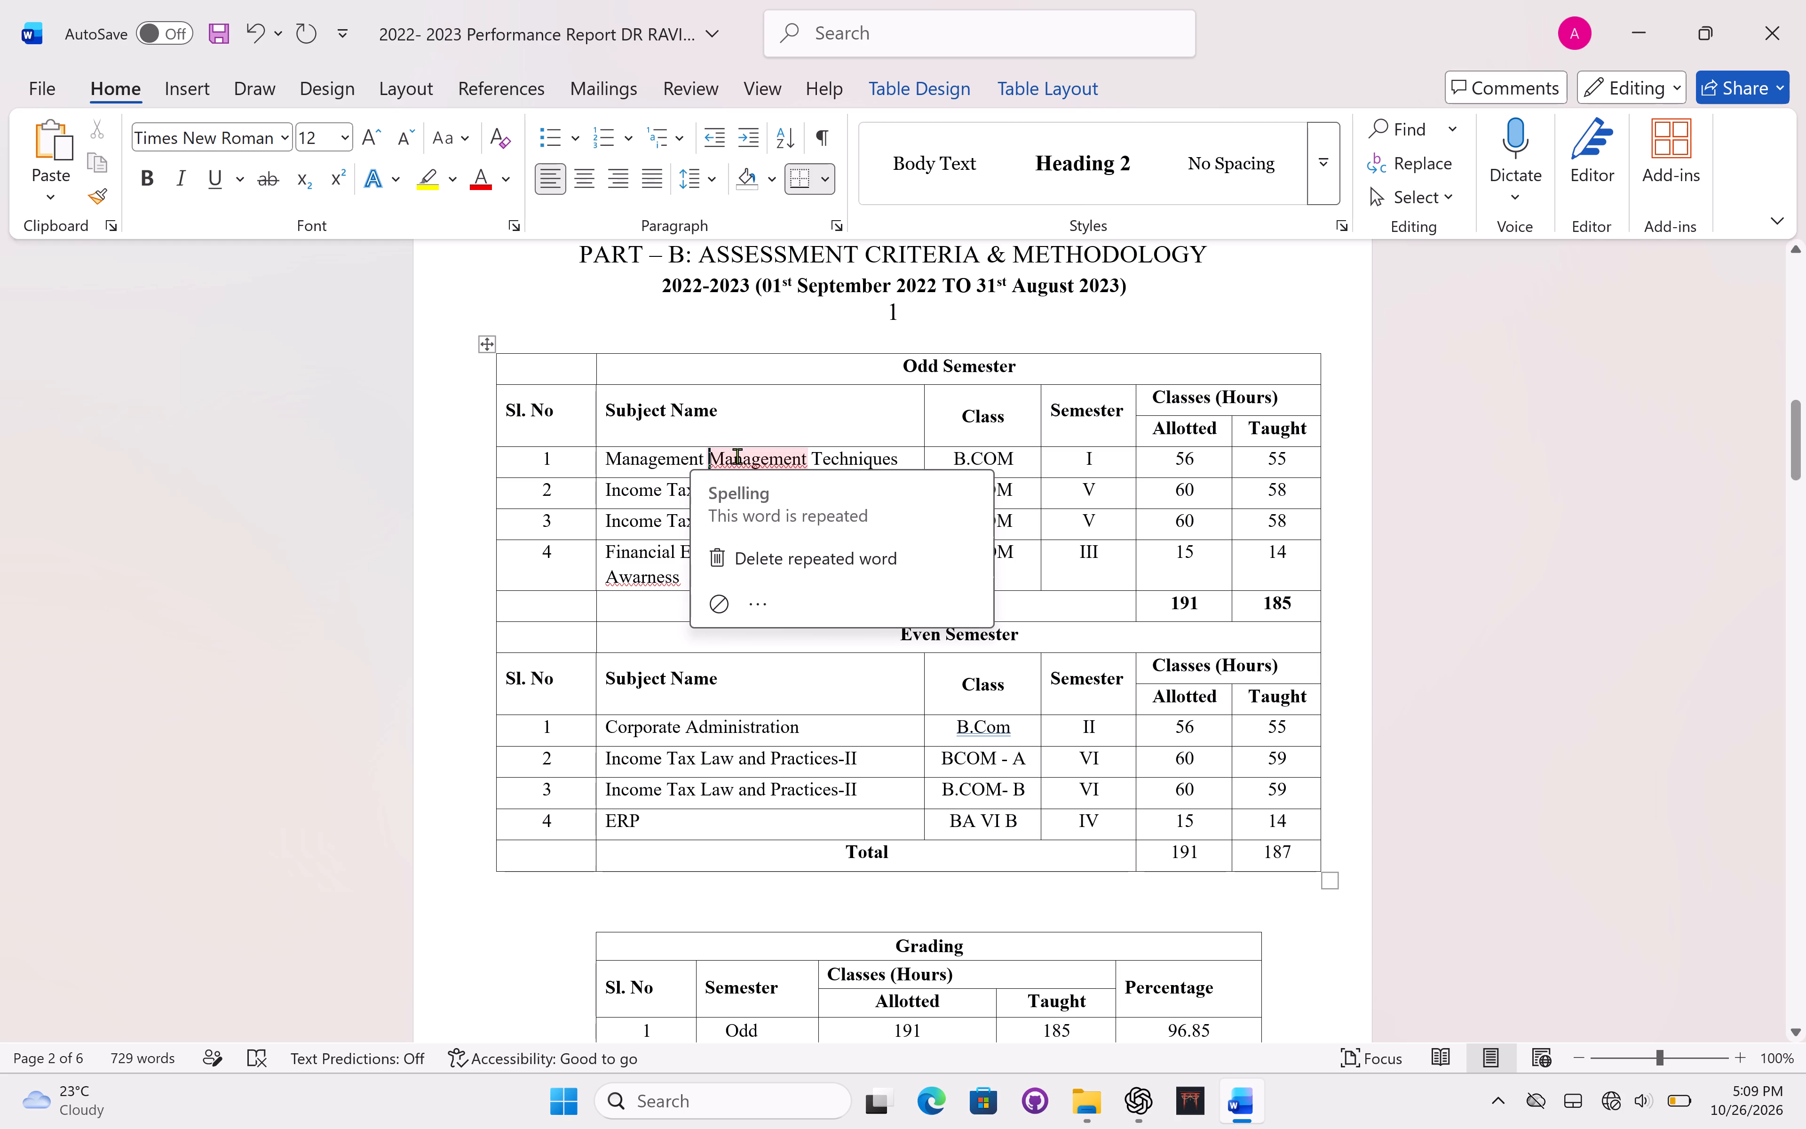
drag(732, 432, 704, 465)
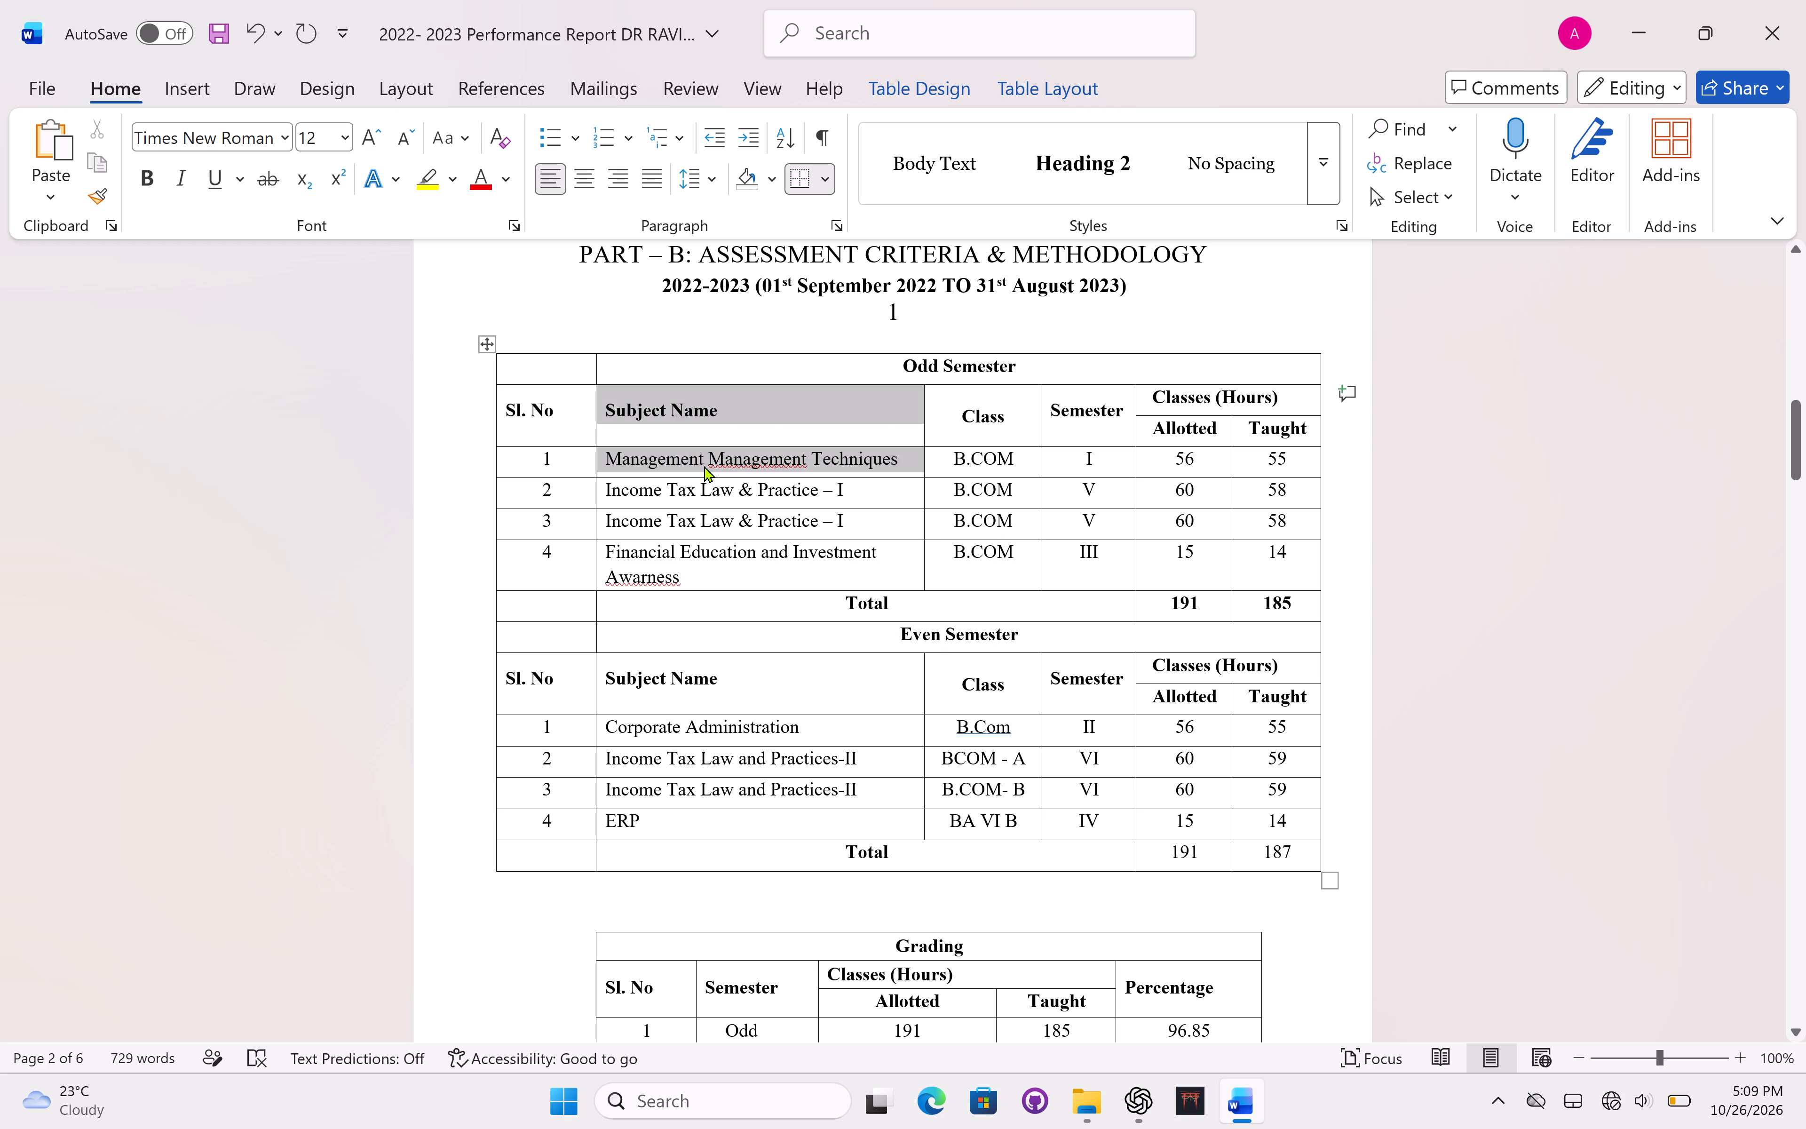
click(704, 465)
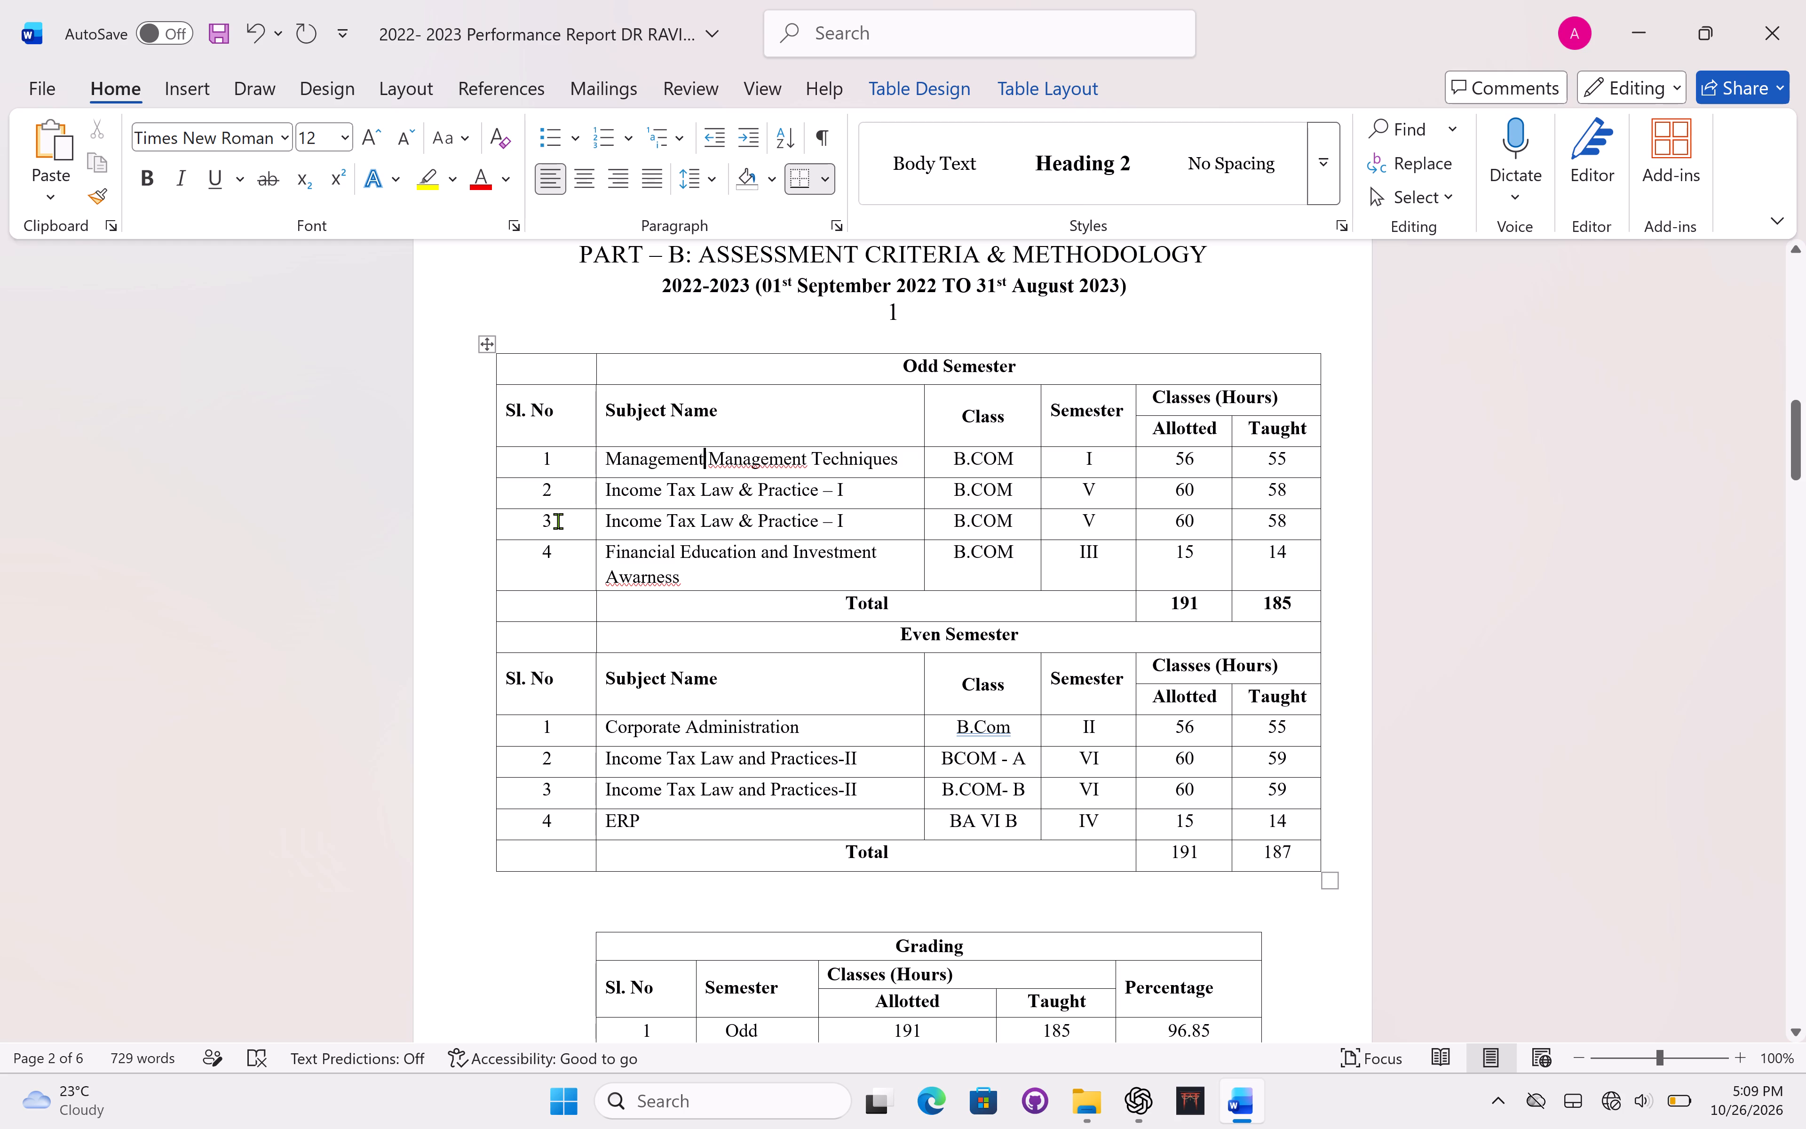
key(BackSpace)
key(BackSpace)
key(BackSpace)
key(BackSpace)
key(BackSpace)
key(BackSpace)
key(BackSpace)
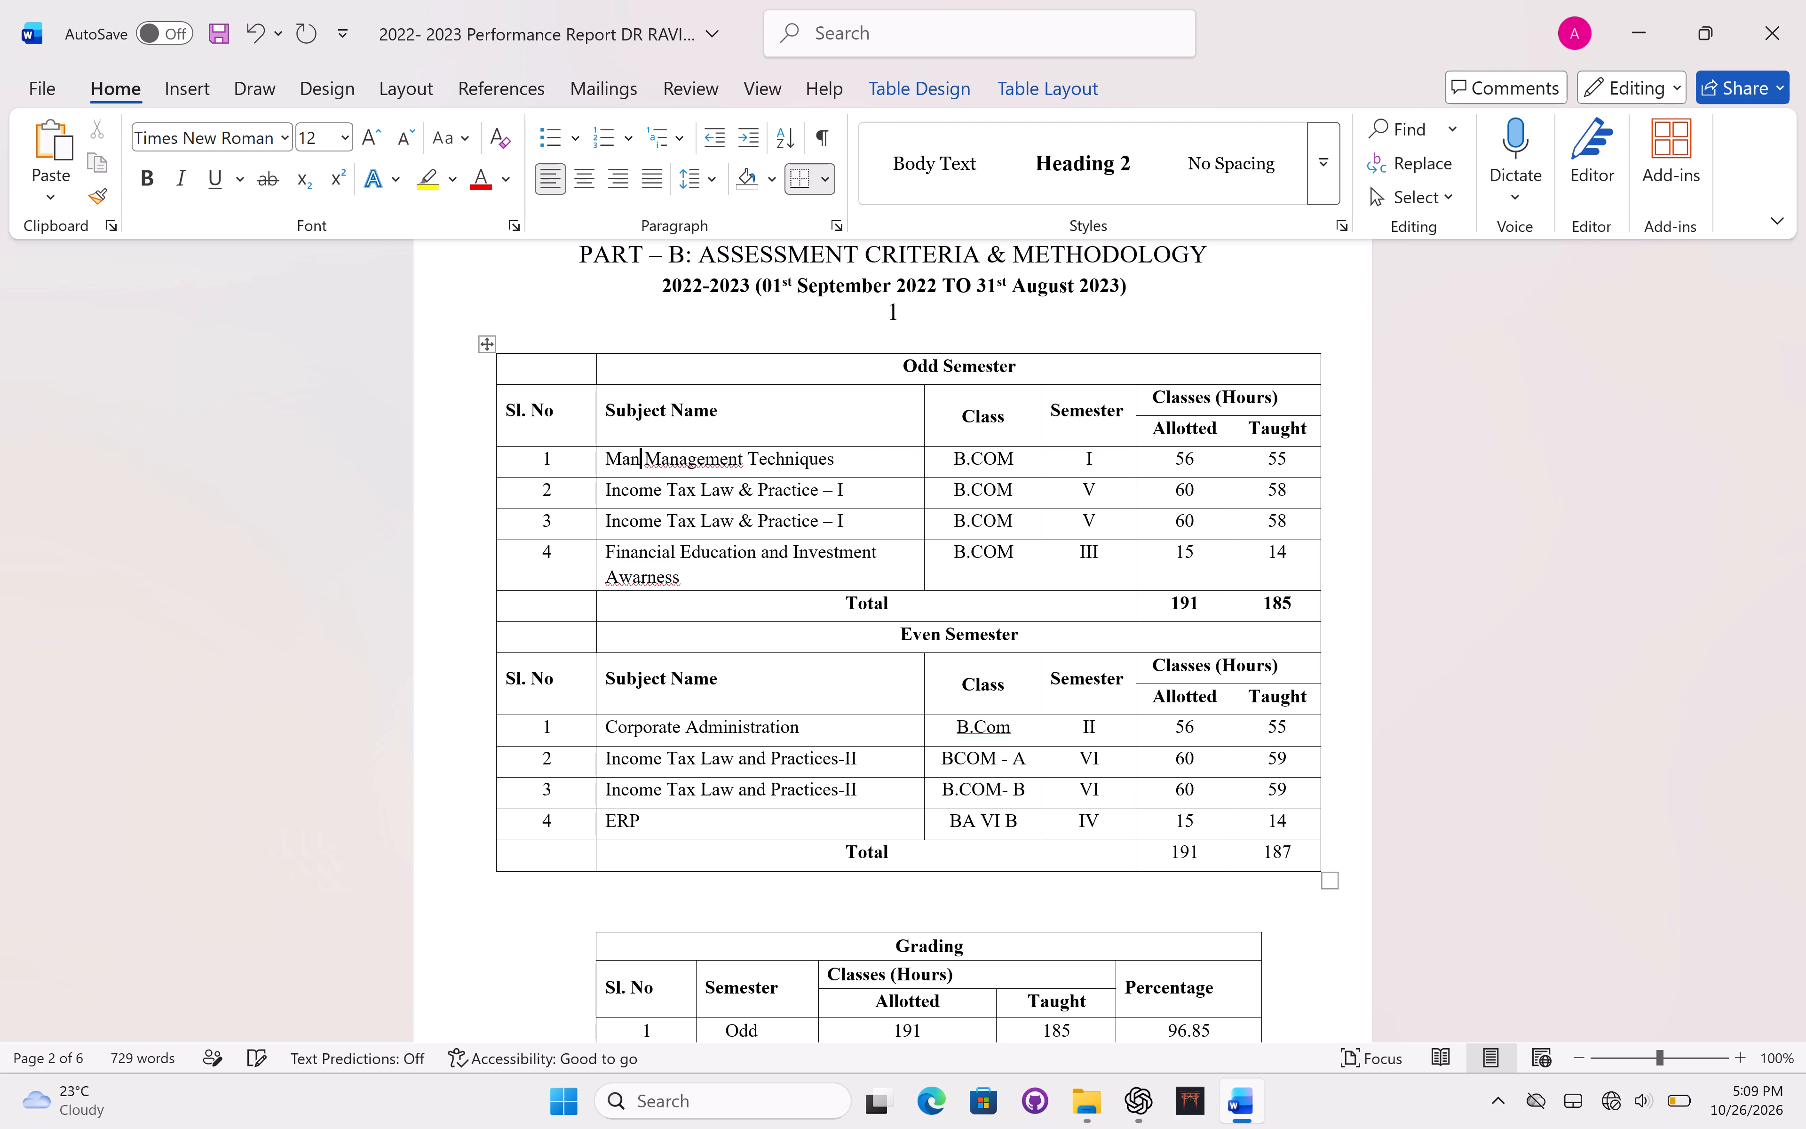
key(BackSpace)
key(BackSpace)
key(BackSpace)
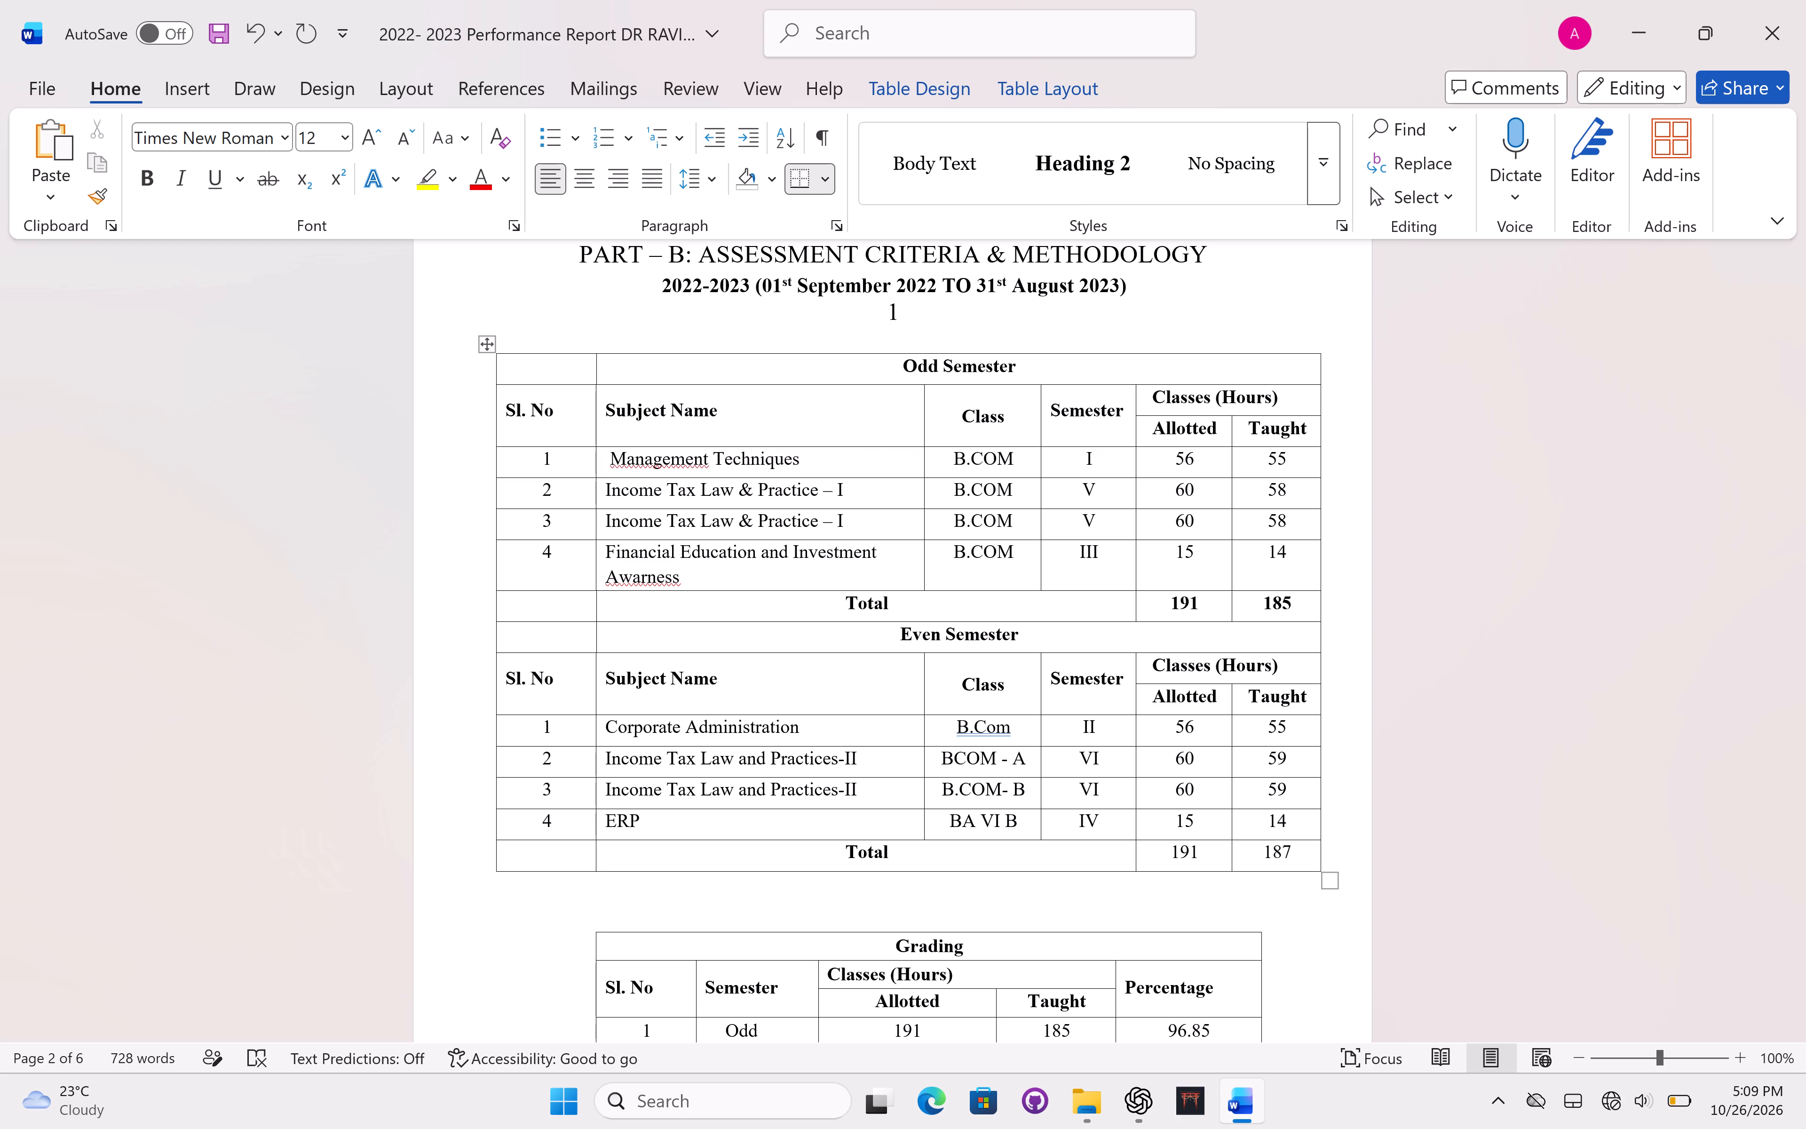
key(p)
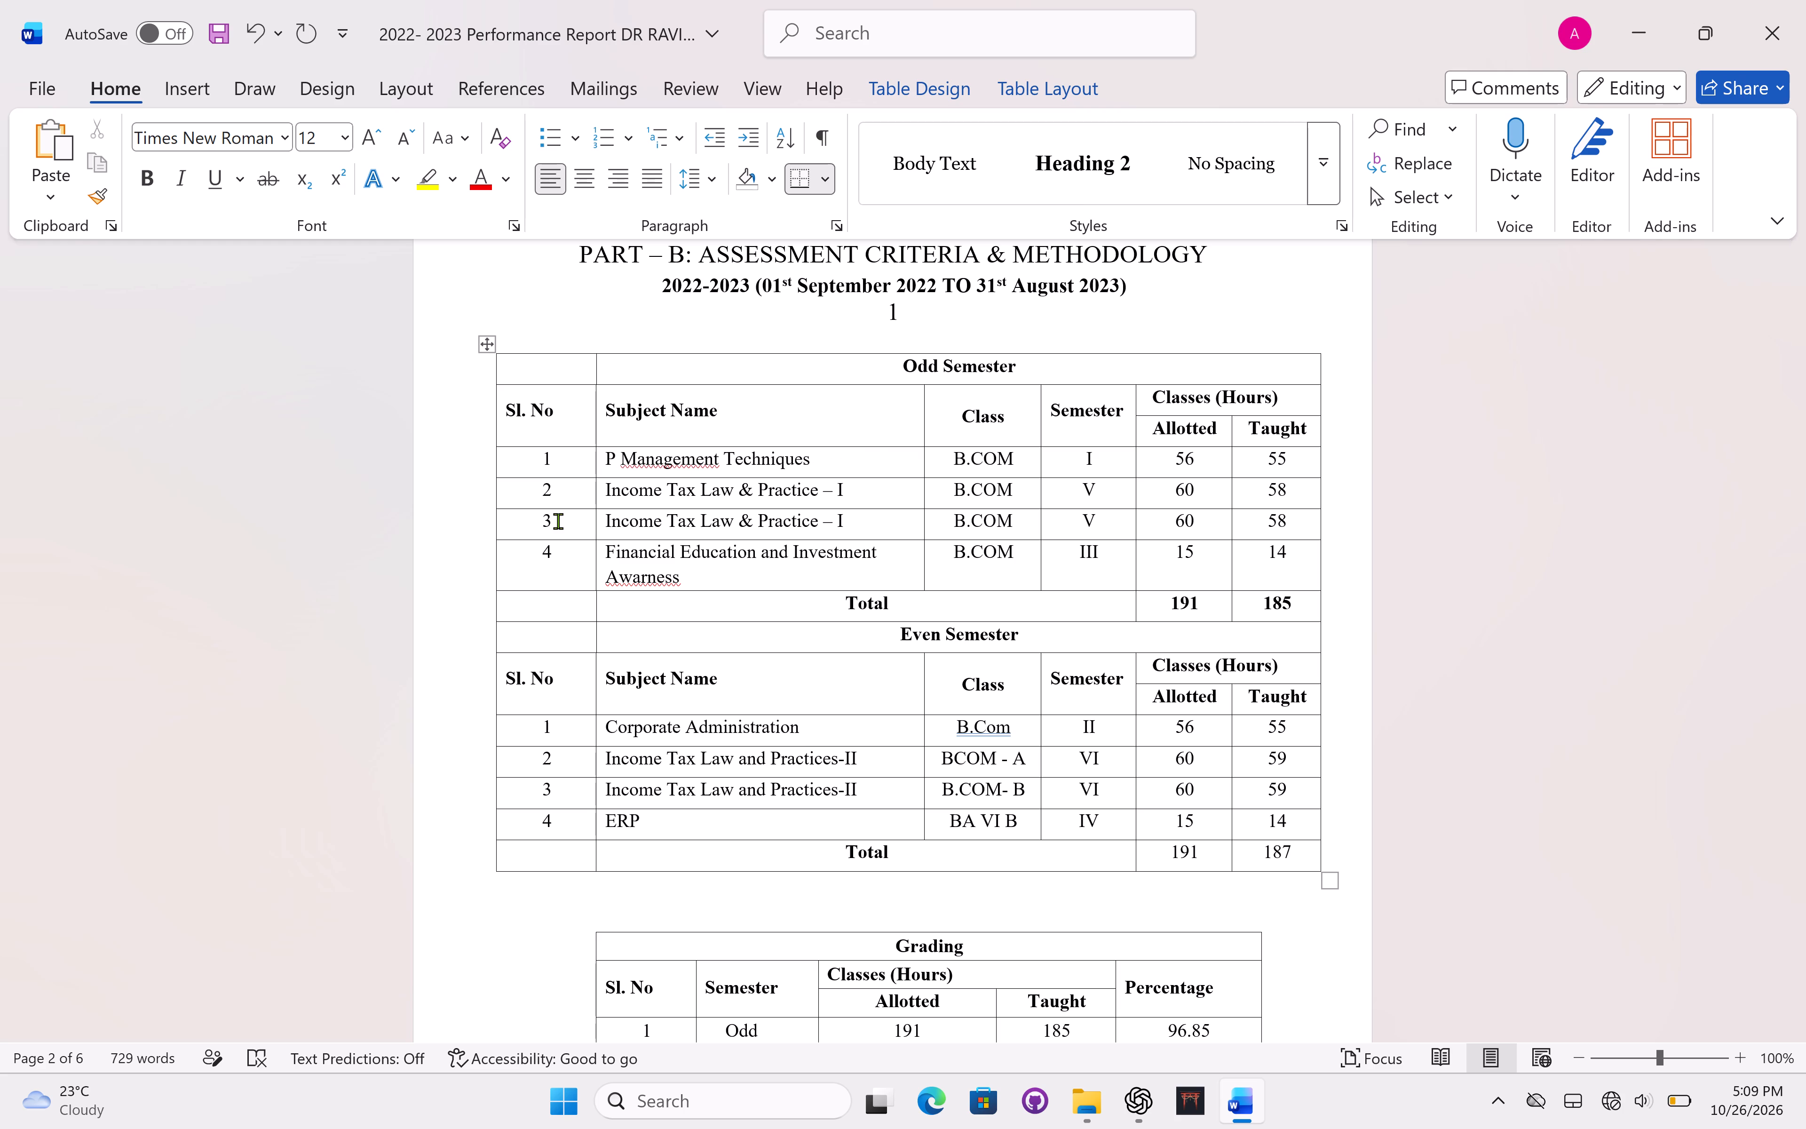
key(r)
text(oj)
key(e)
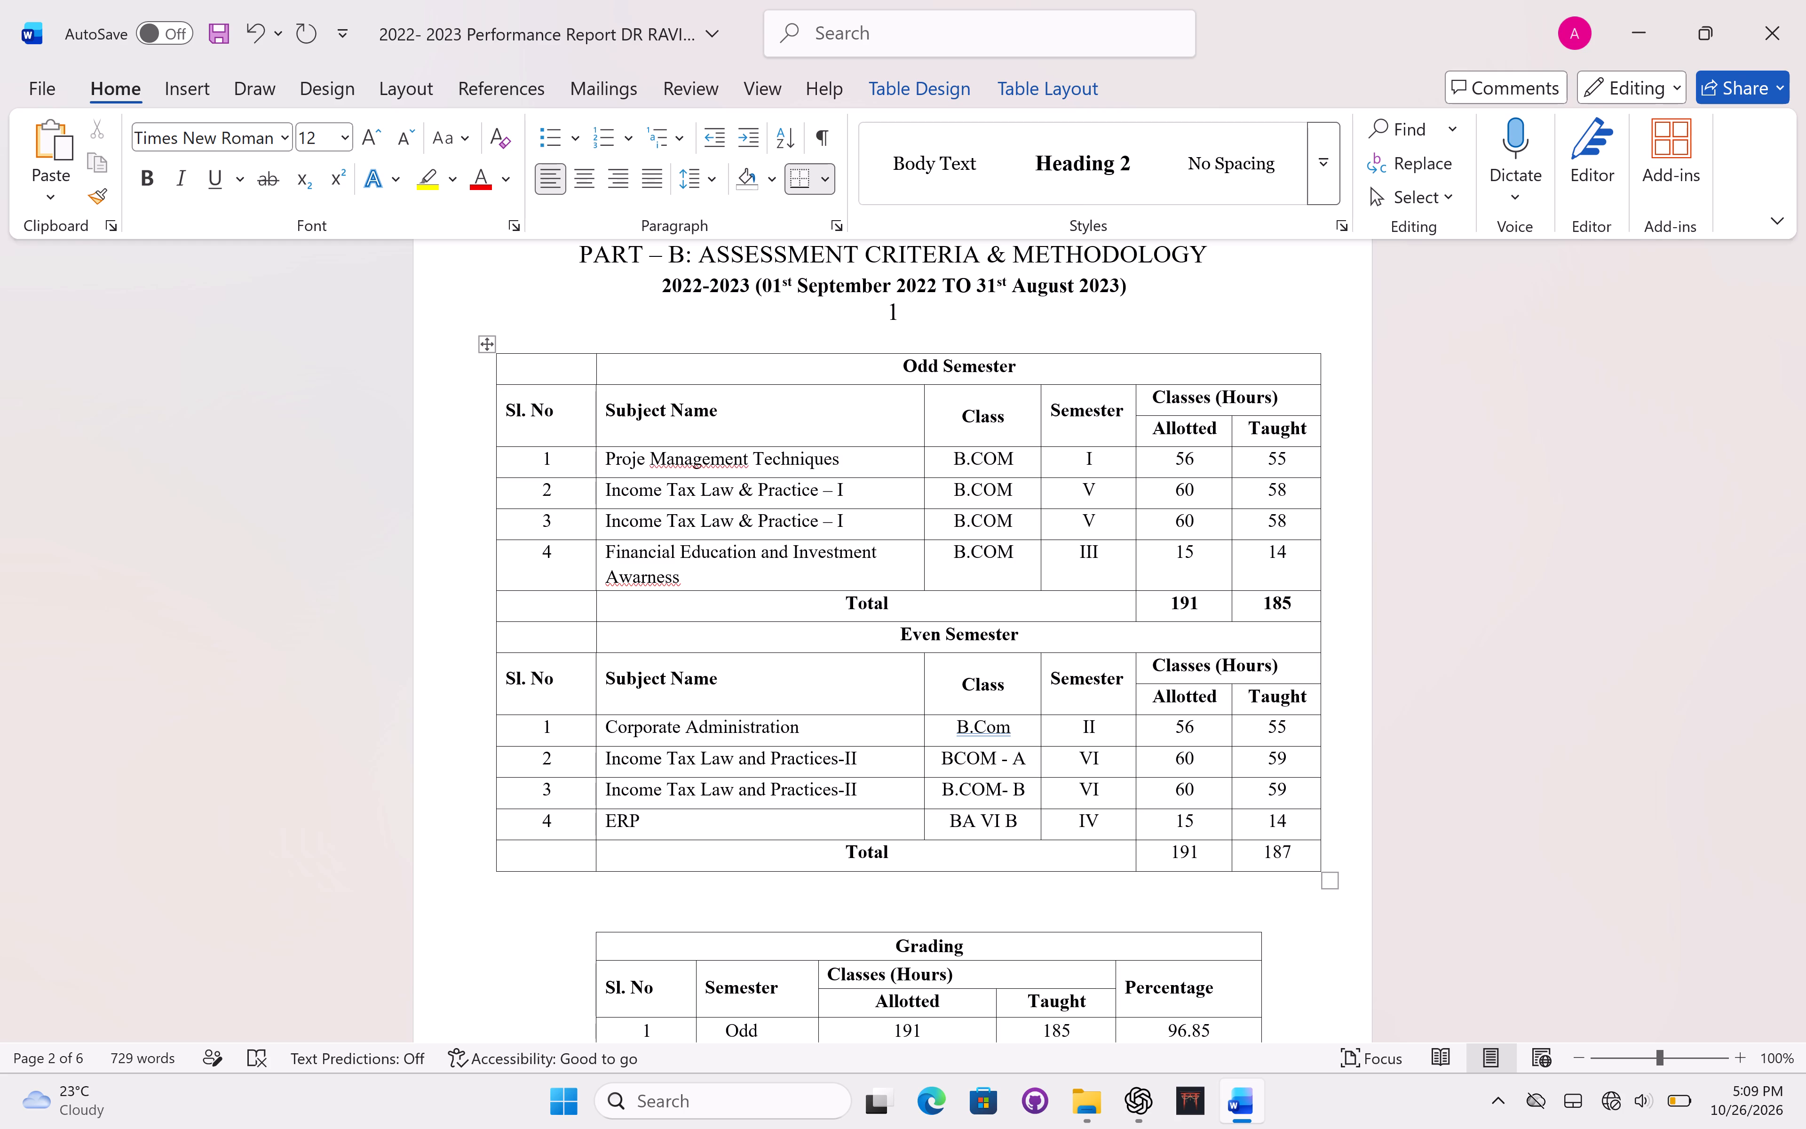
key(c)
key(t)
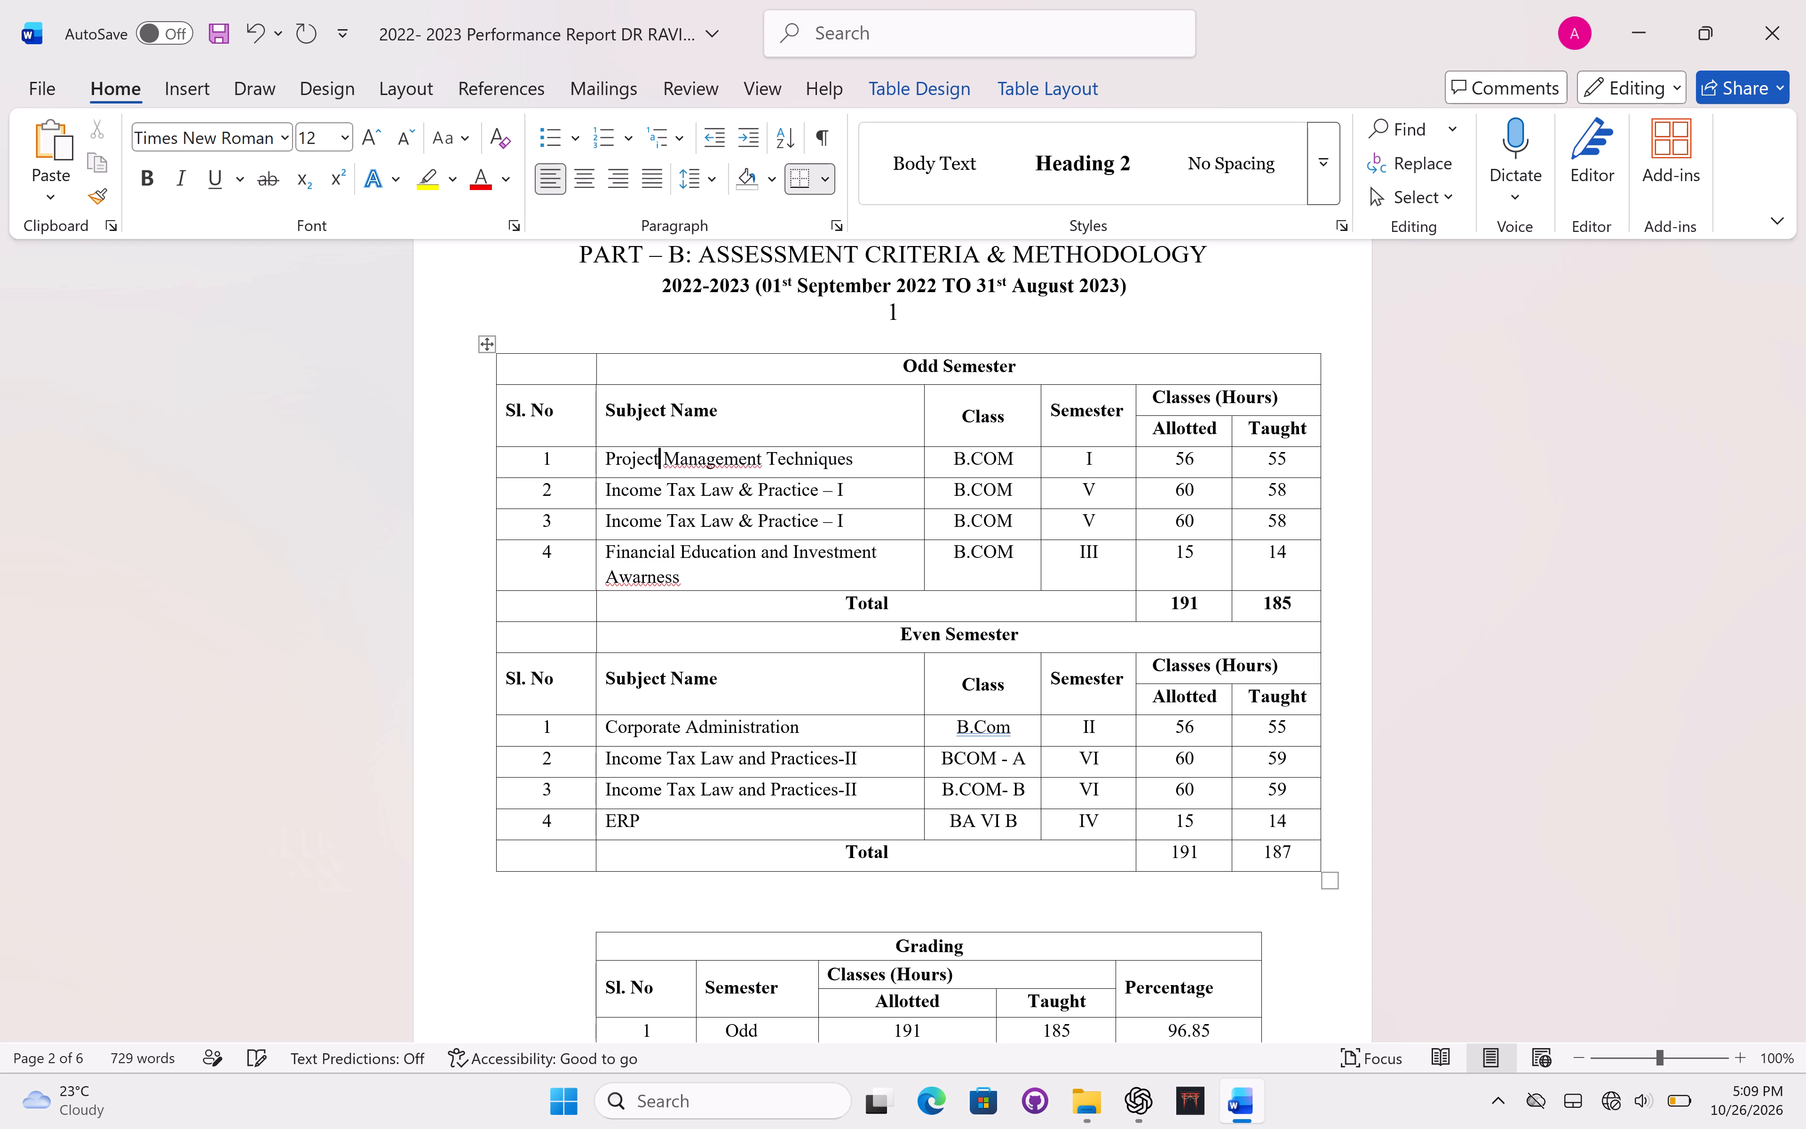
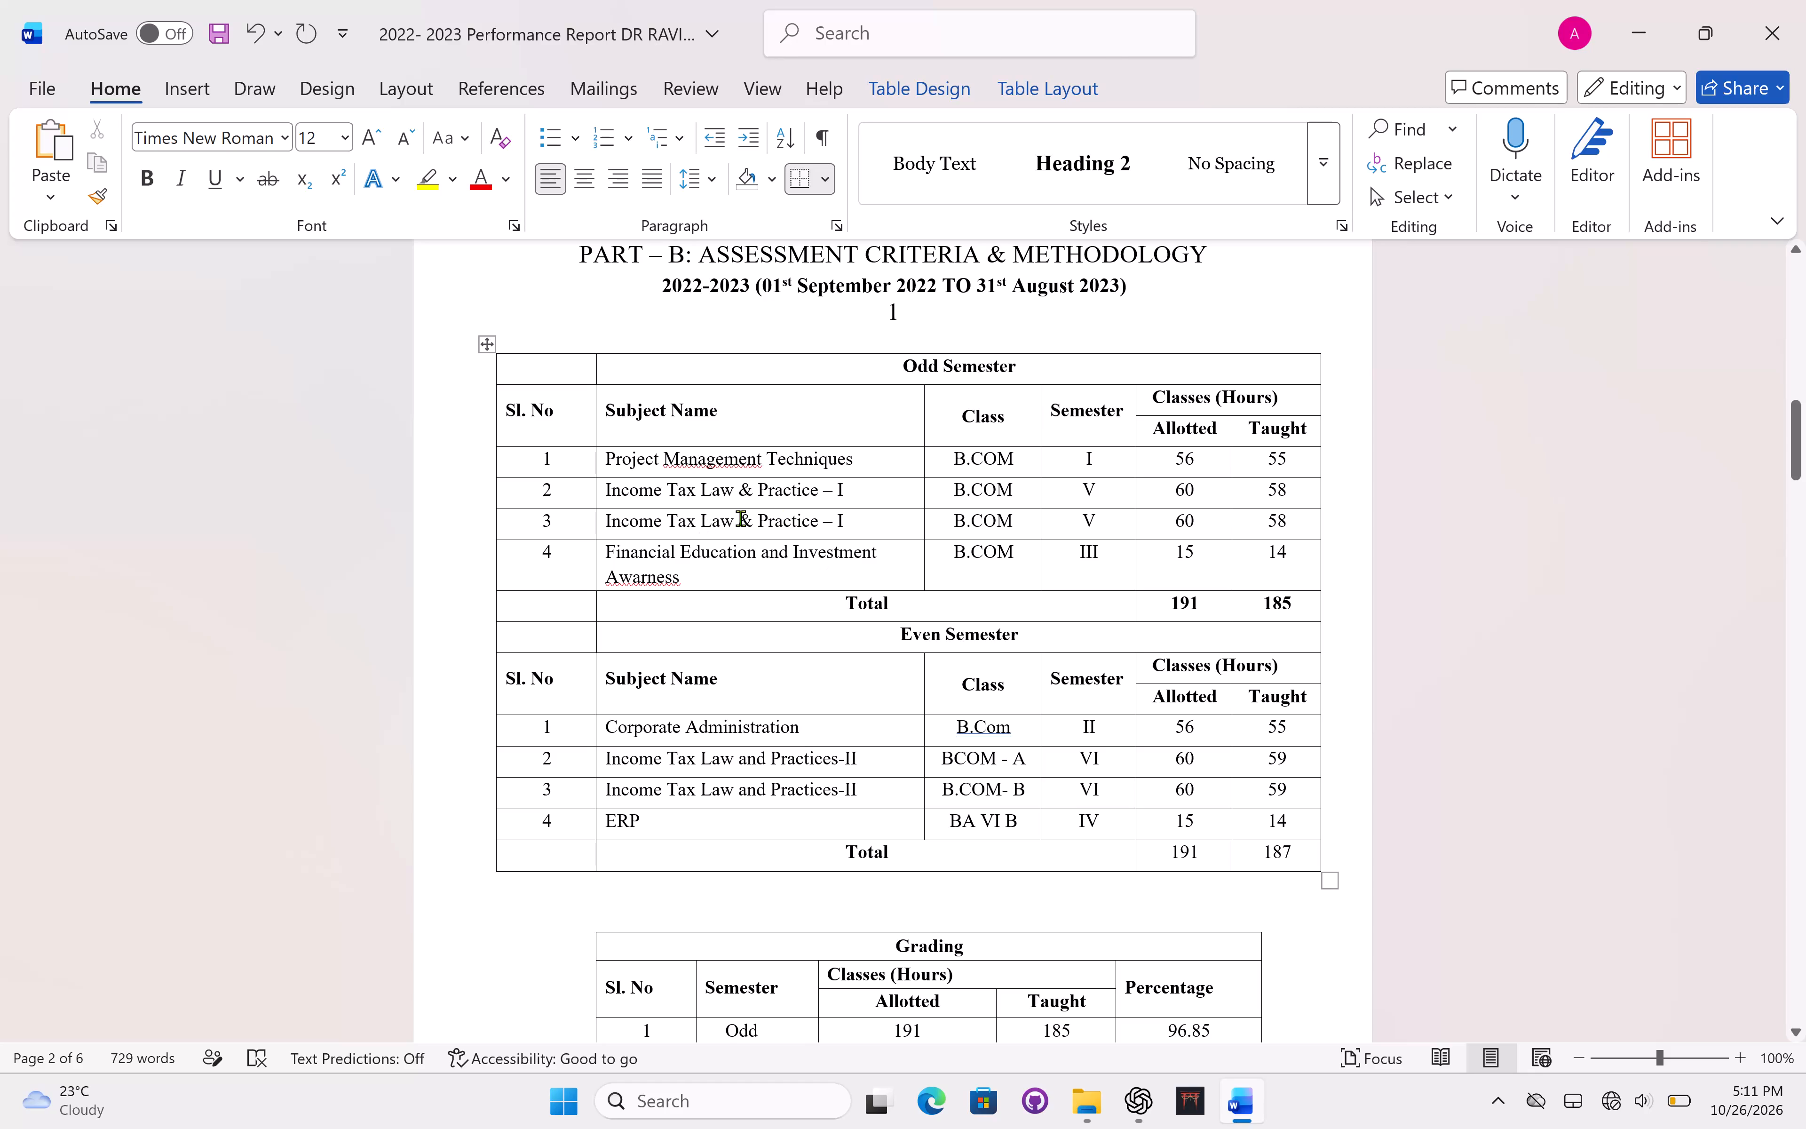
Replace the subject name in row 2 of the Odd Semester table with "Indian Accounting Standards".
click(855, 492)
key(BackSpace)
key(BackSpace)
key(BackSpace)
key(BackSpace)
key(BackSpace)
key(BackSpace)
key(BackSpace)
key(BackSpace)
key(BackSpace)
key(BackSpace)
key(BackSpace)
key(BackSpace)
key(BackSpace)
key(BackSpace)
key(BackSpace)
key(BackSpace)
key(BackSpace)
key(BackSpace)
key(BackSpace)
key(BackSpace)
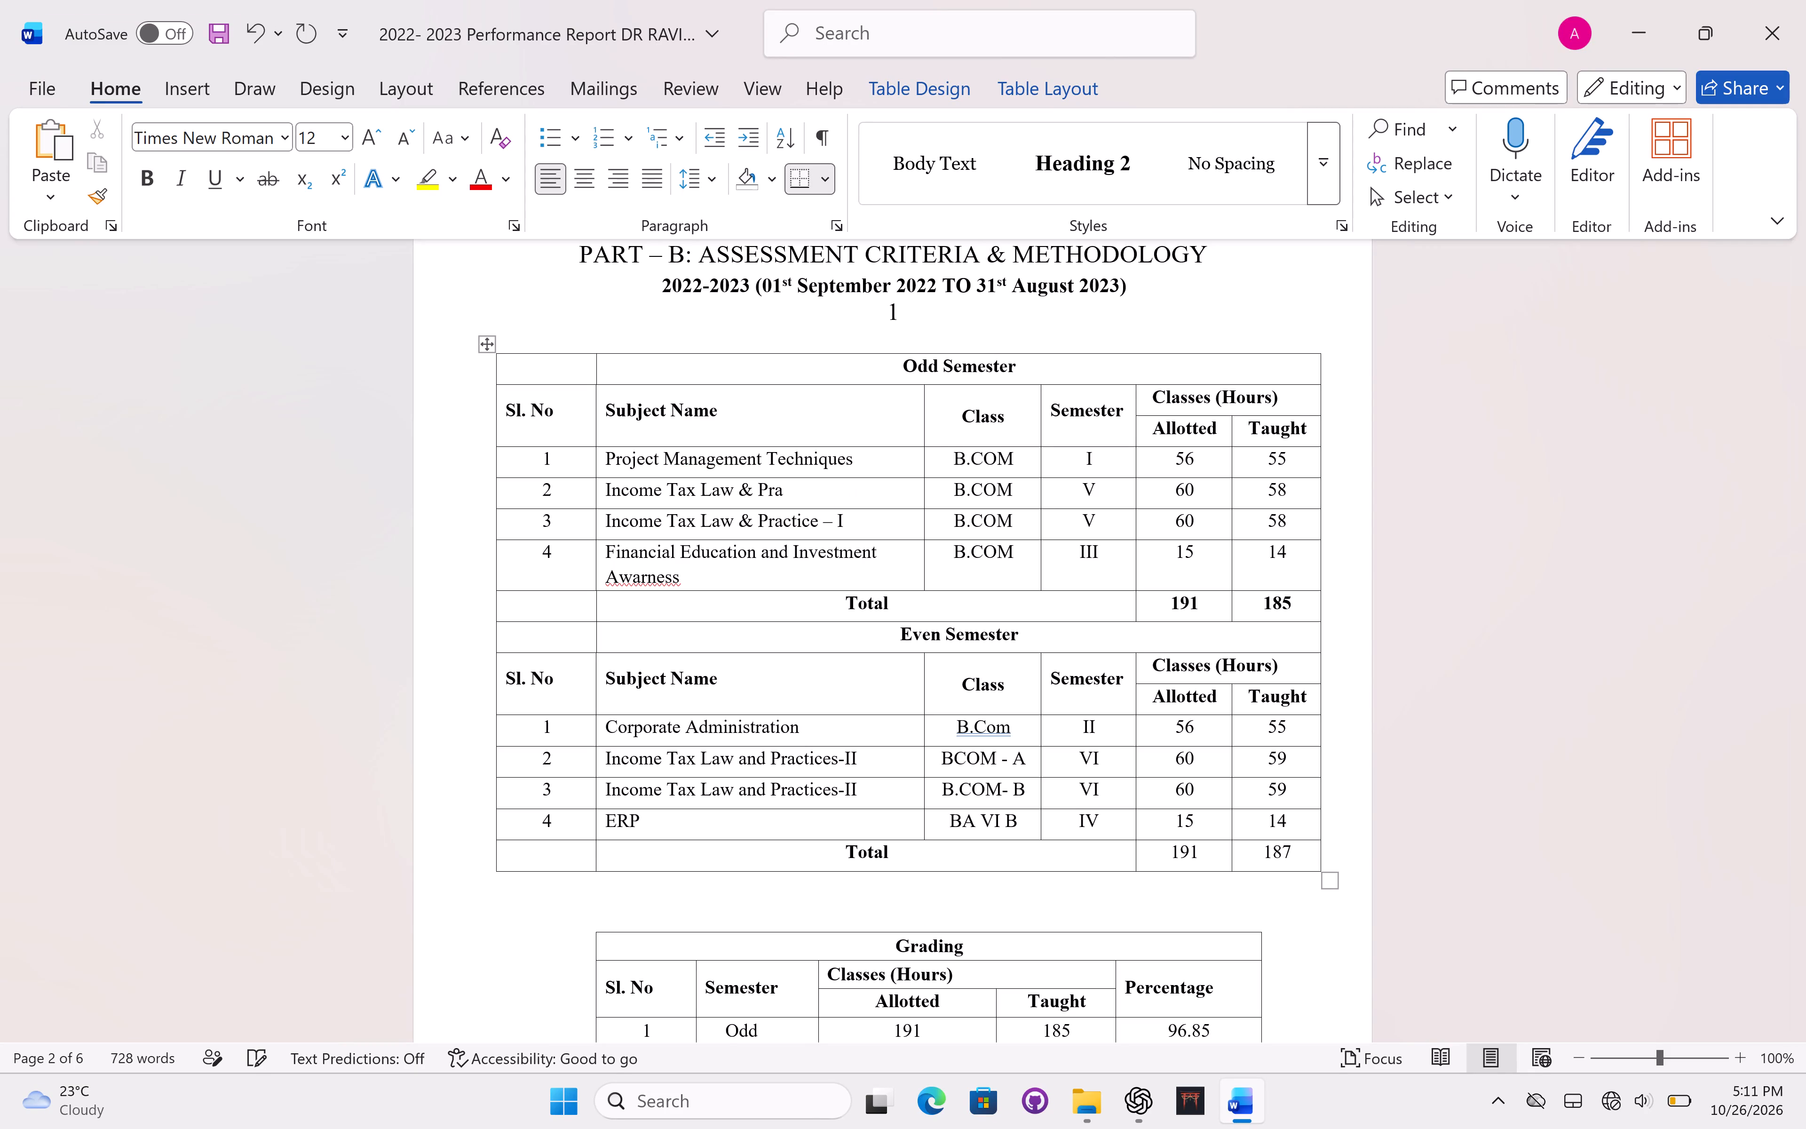
key(BackSpace)
key(BackSpace)
key(BackSpace)
key(BackSpace)
key(BackSpace)
key(BackSpace)
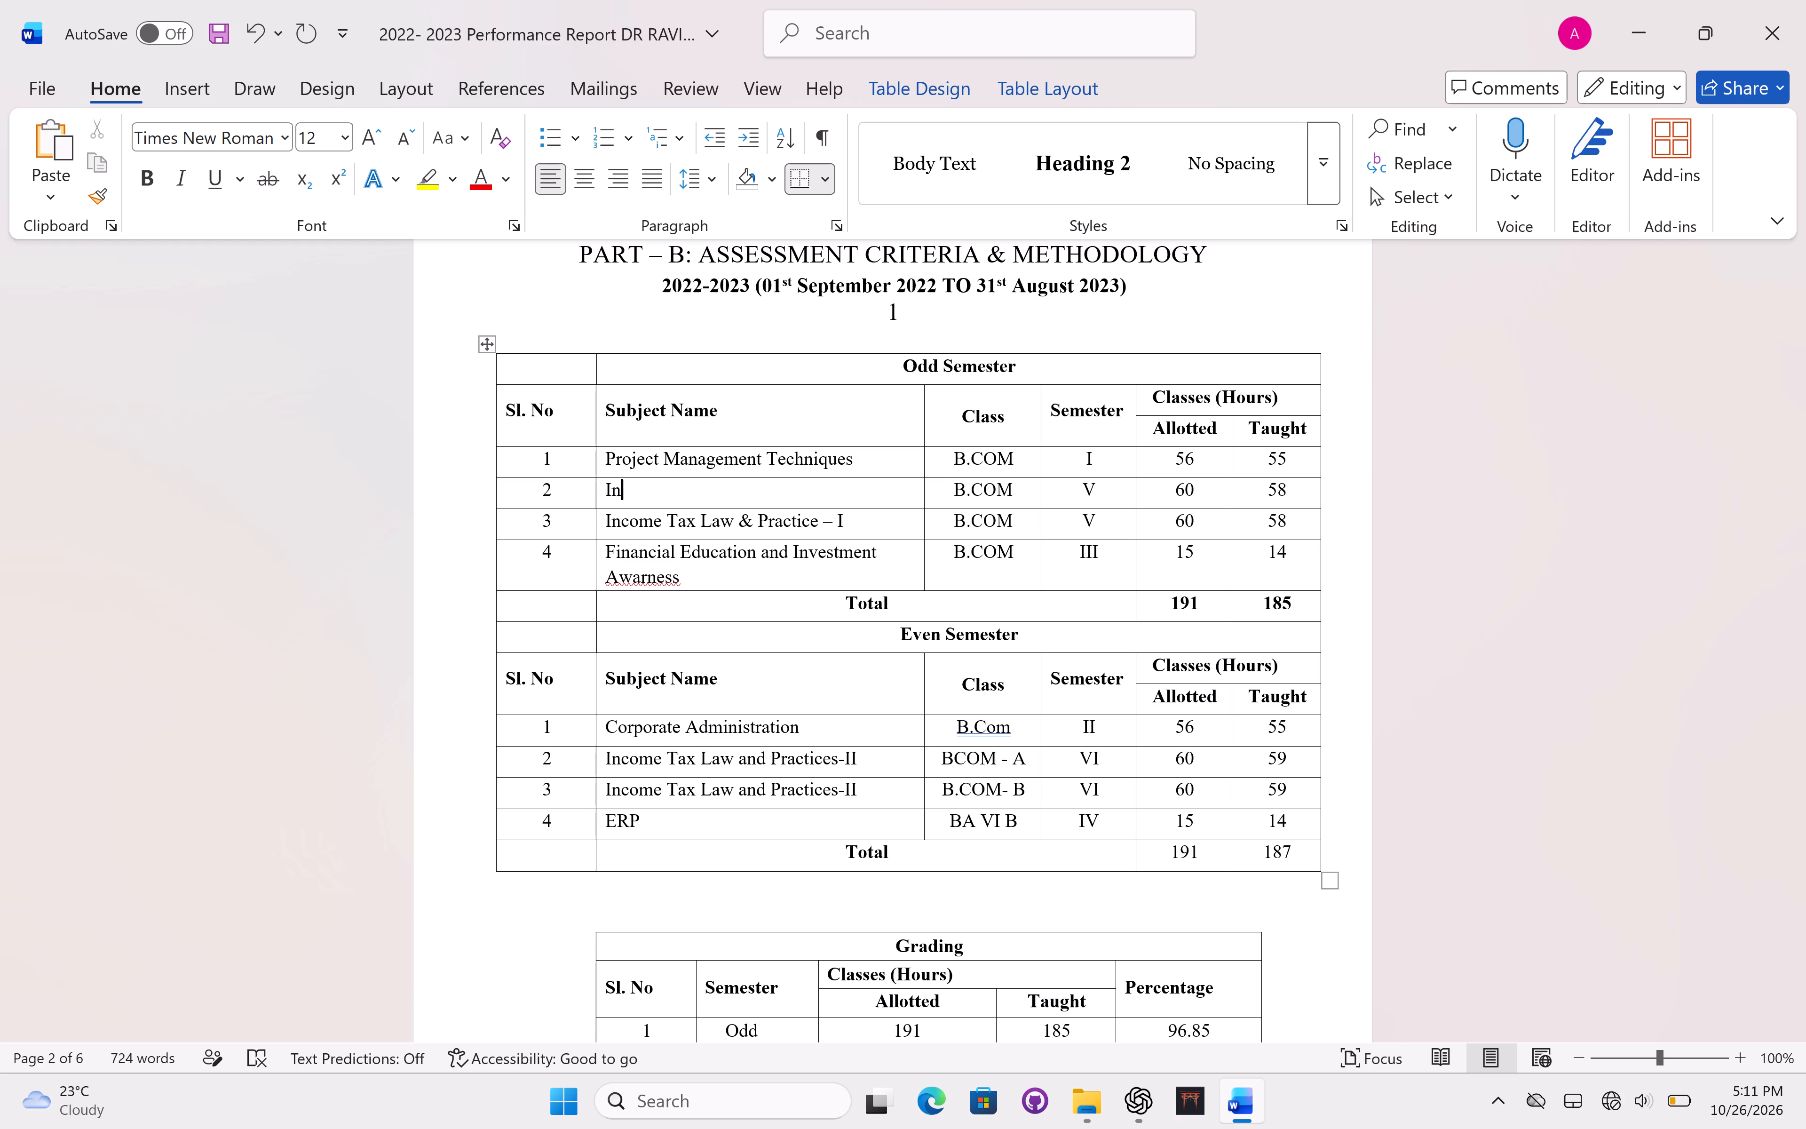
text(dian)
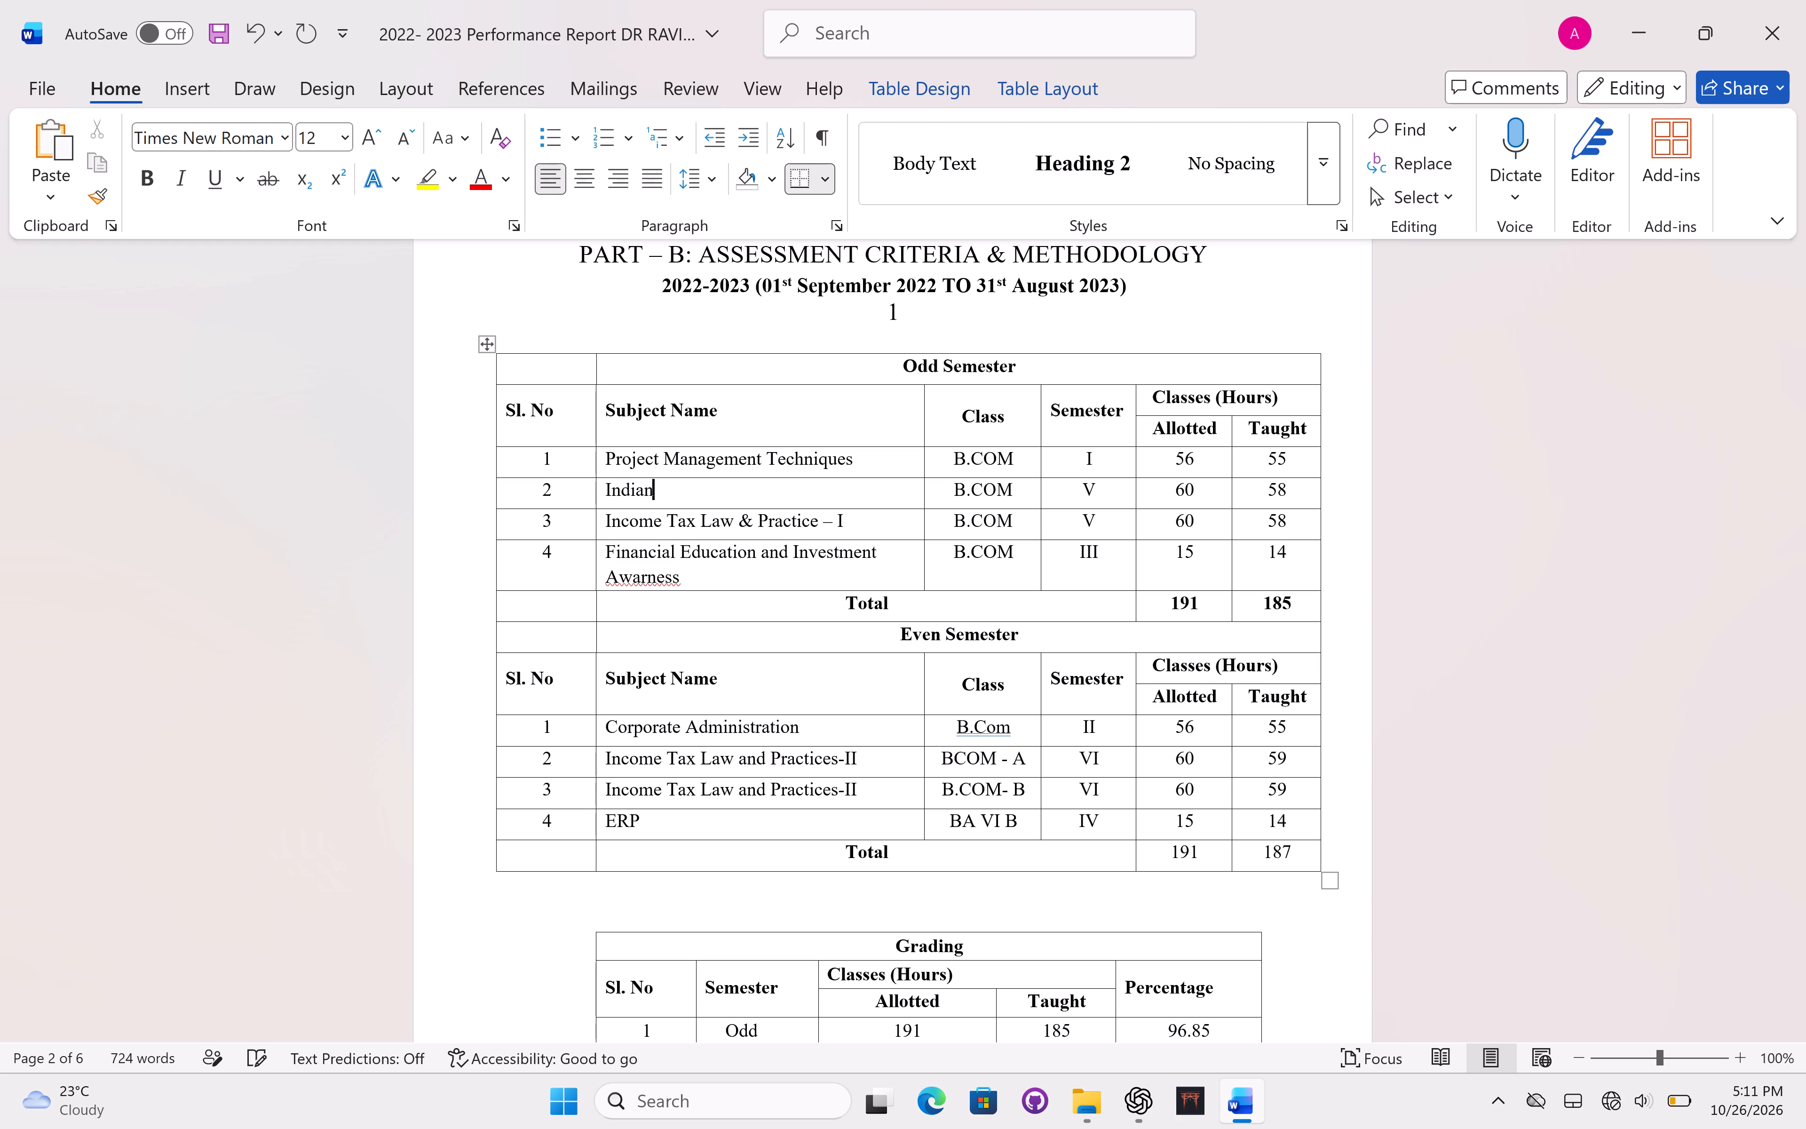
key(space)
key(a)
text(ccounting)
key(space)
key(s)
text(tandards)
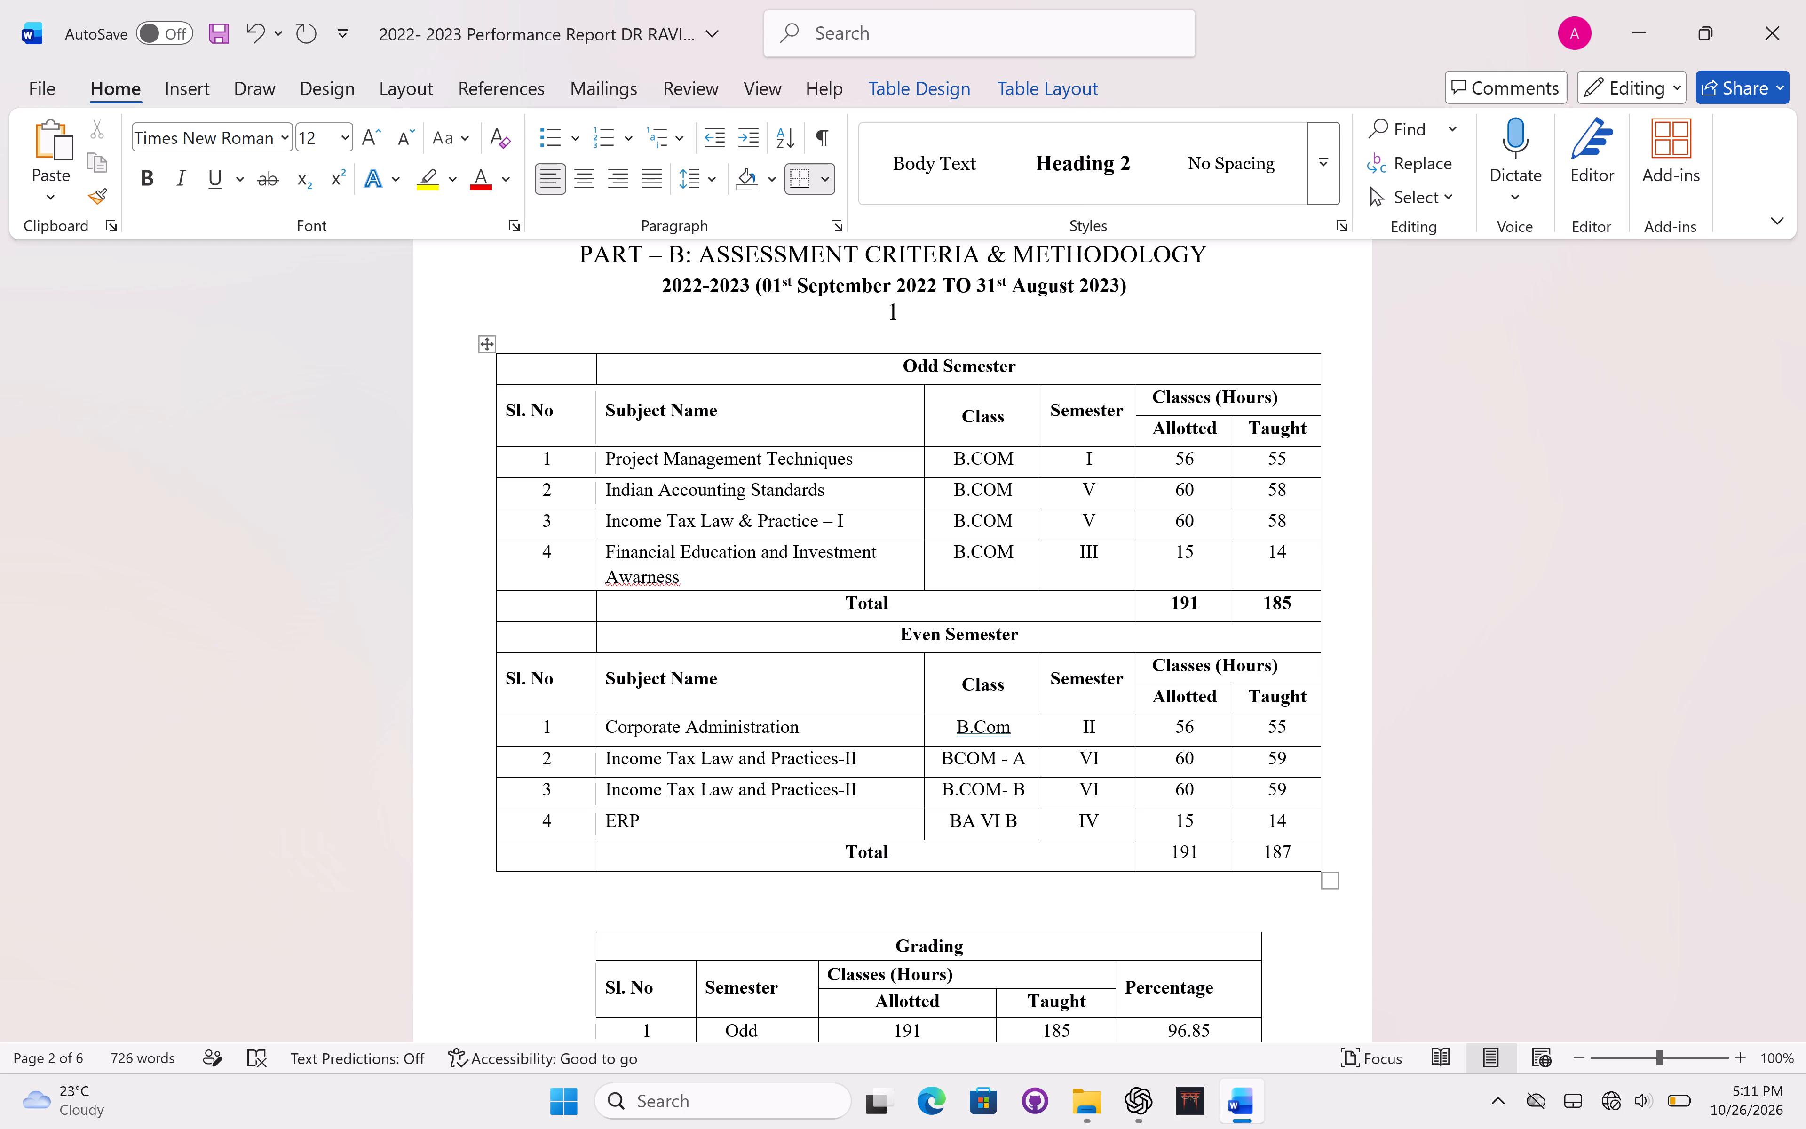
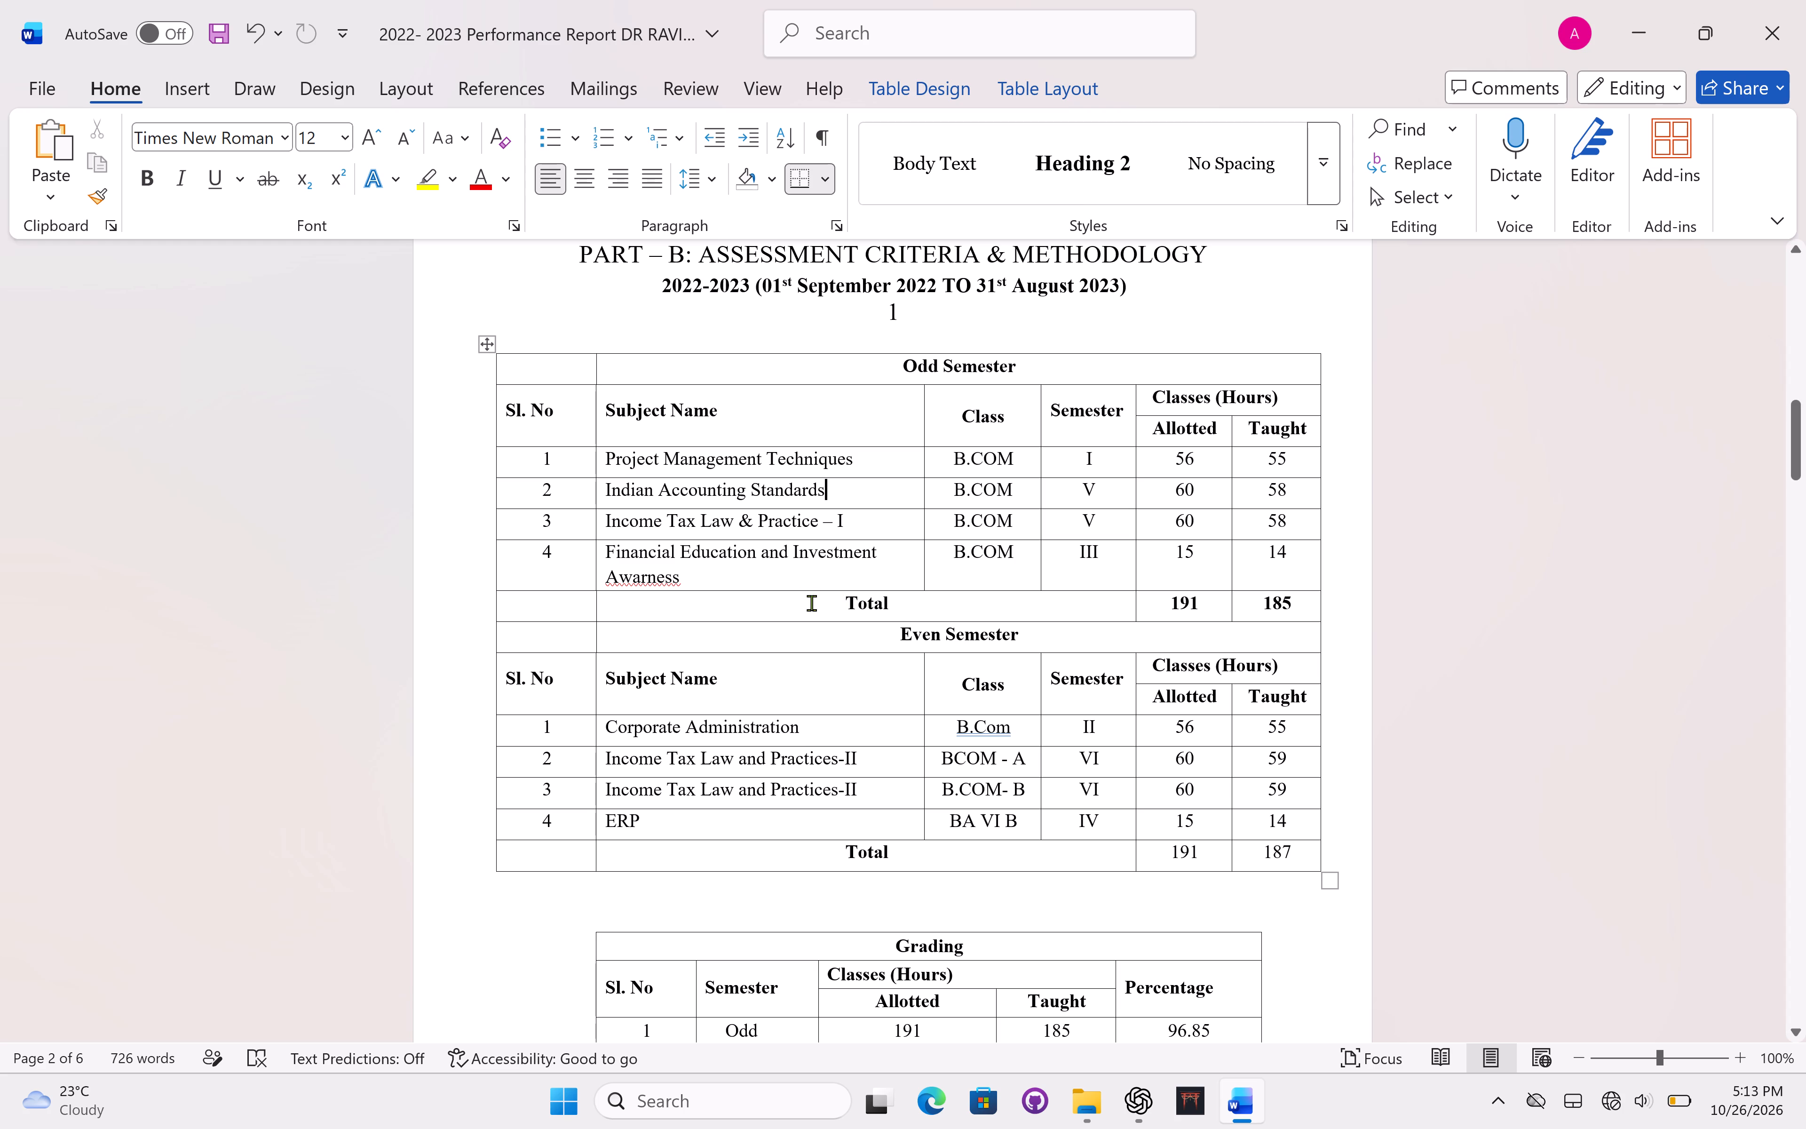
Place the text cursor at the end of "Income Tax Law & Practice – I" in row 3 of the Odd Semester table.
click(863, 524)
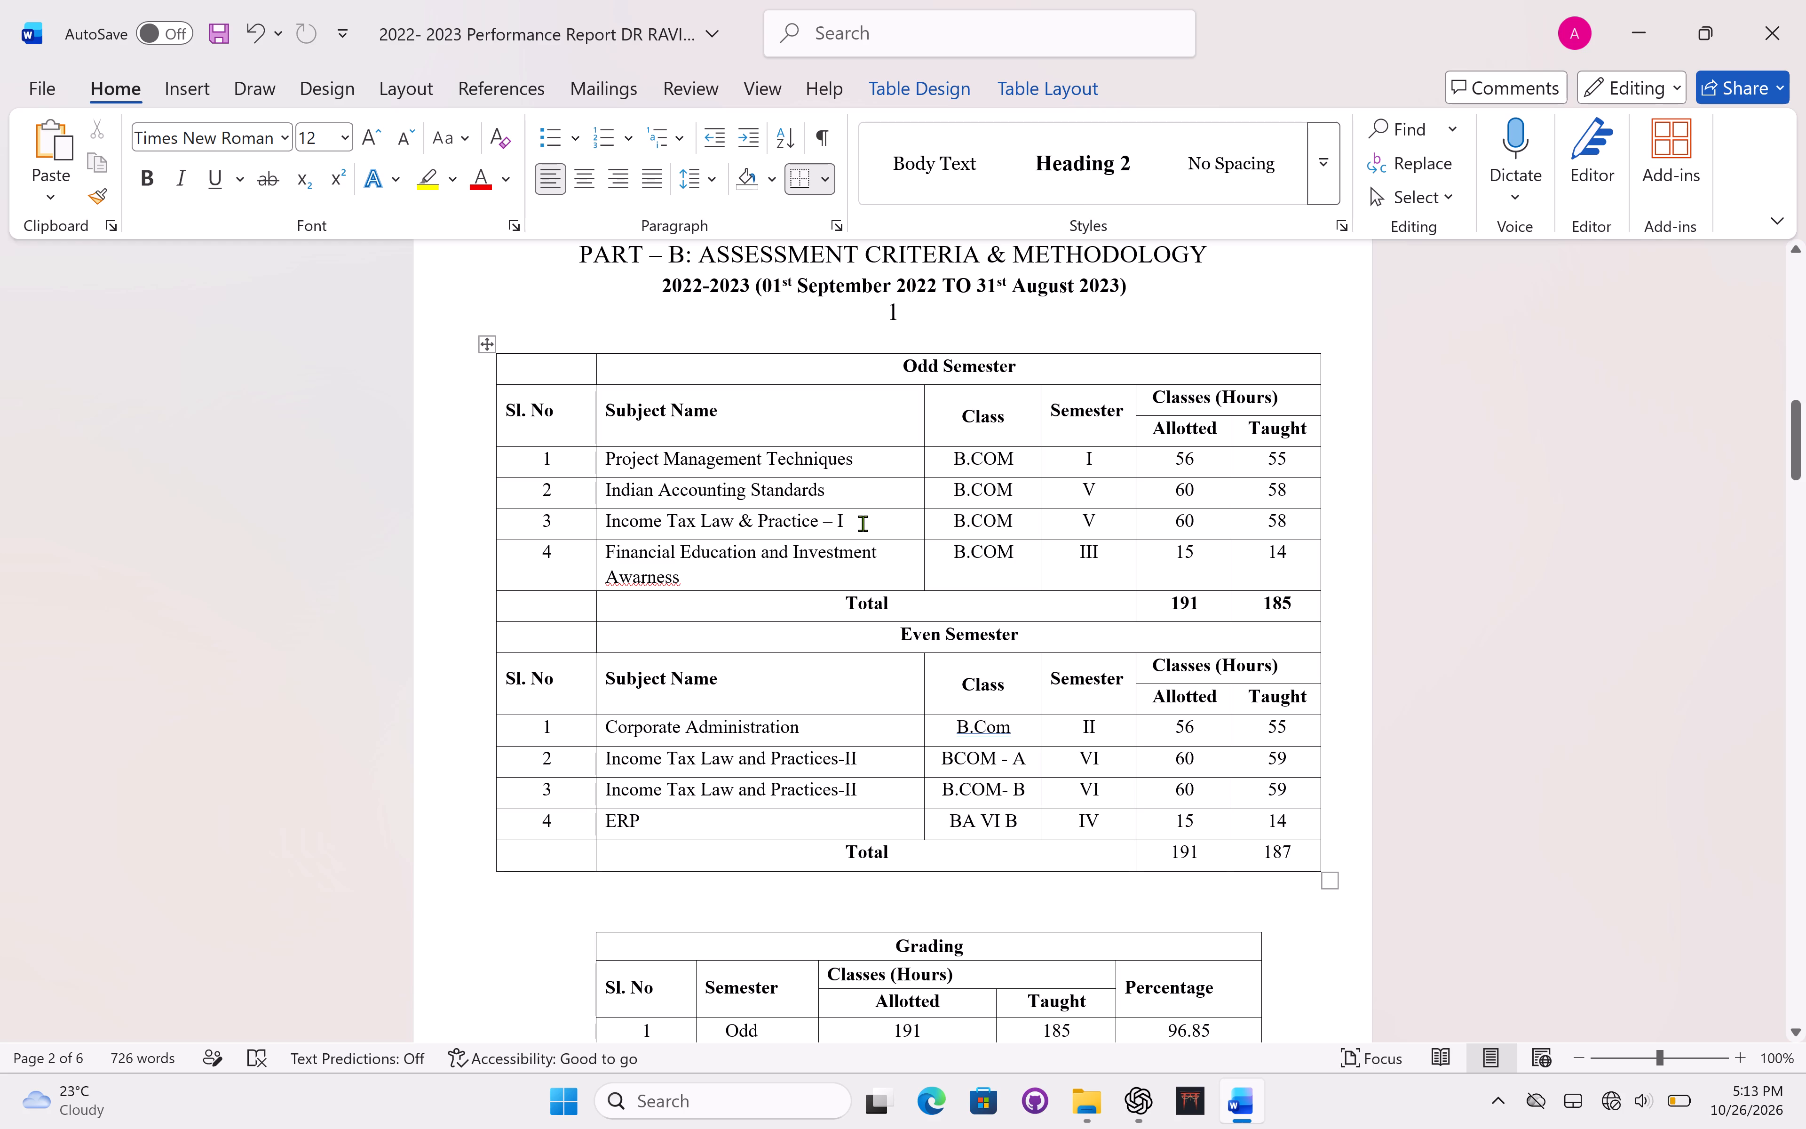
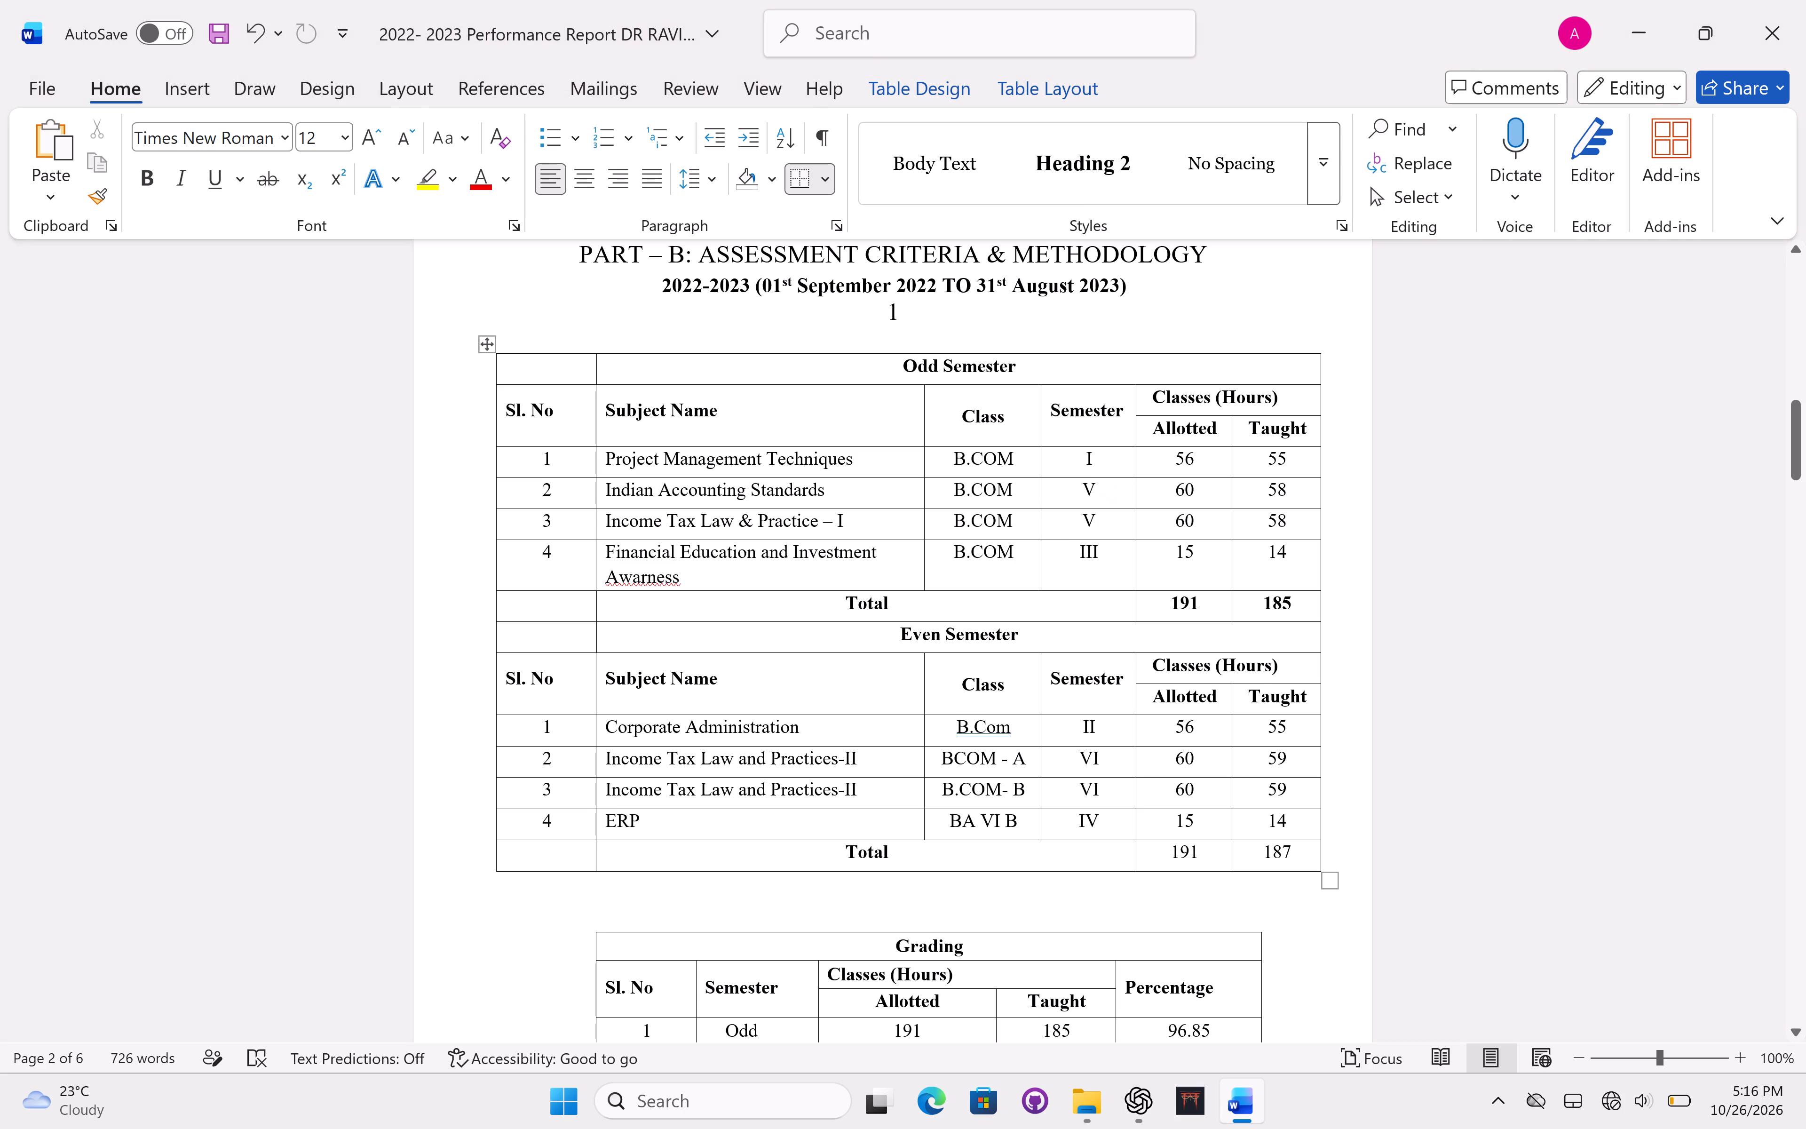
Copy the subject name "Indian Accounting Standards" from row 2 of the Odd Semester table to the start of row 3's subject name.
click(836, 493)
key(shift+Left)
key(shift+Left)
key(shift+Left)
key(shift+Left)
key(shift+Left)
key(shift+Left)
key(shift+Left)
key(shift+Left)
key(shift+Left)
key(shift+Left)
key(shift+Left)
key(shift+Left)
key(shift+Left)
key(shift+Left)
key(shift+Left)
key(shift+Left)
key(shift+Left)
key(shift+Left)
key(shift+Left)
key(shift+Left)
key(shift+Left)
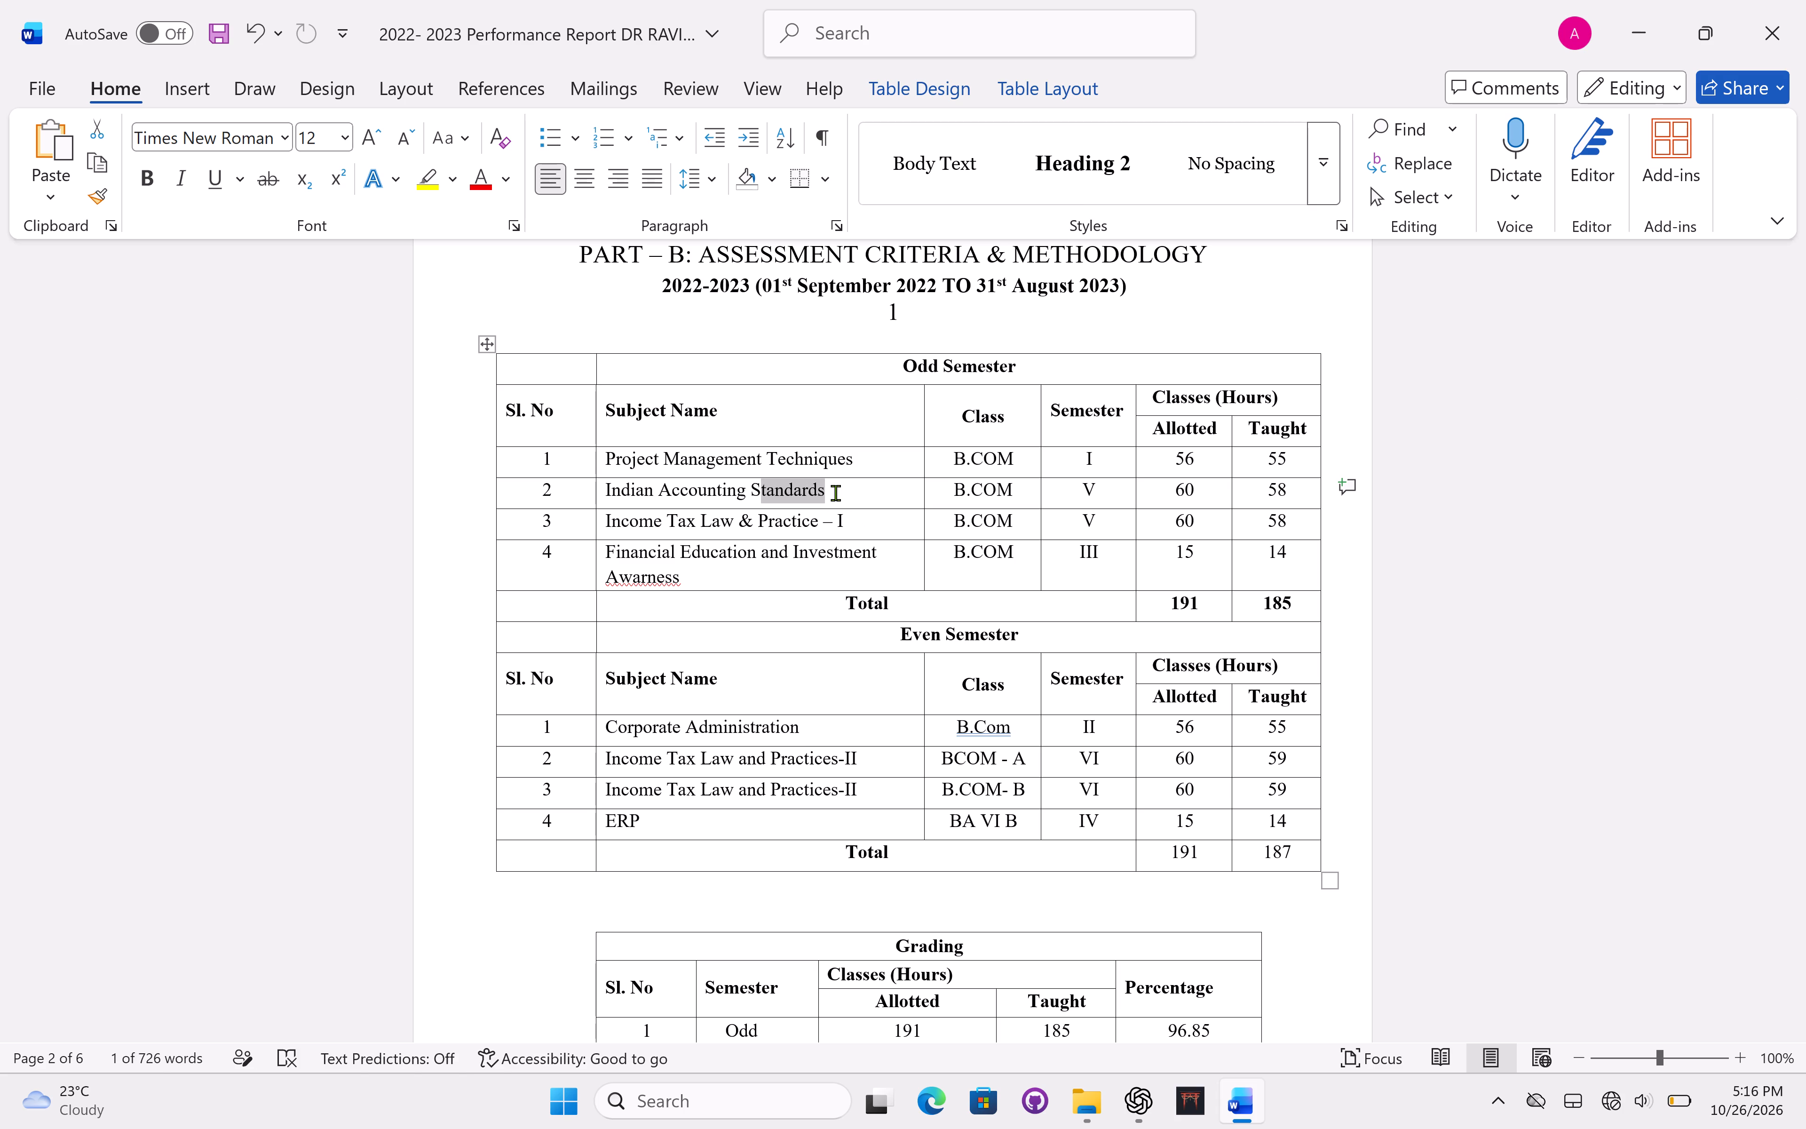
key(shift+Left)
key(shift+Left)
key(shift+Left)
key(shift+Left)
key(shift+Left)
key(shift+Left)
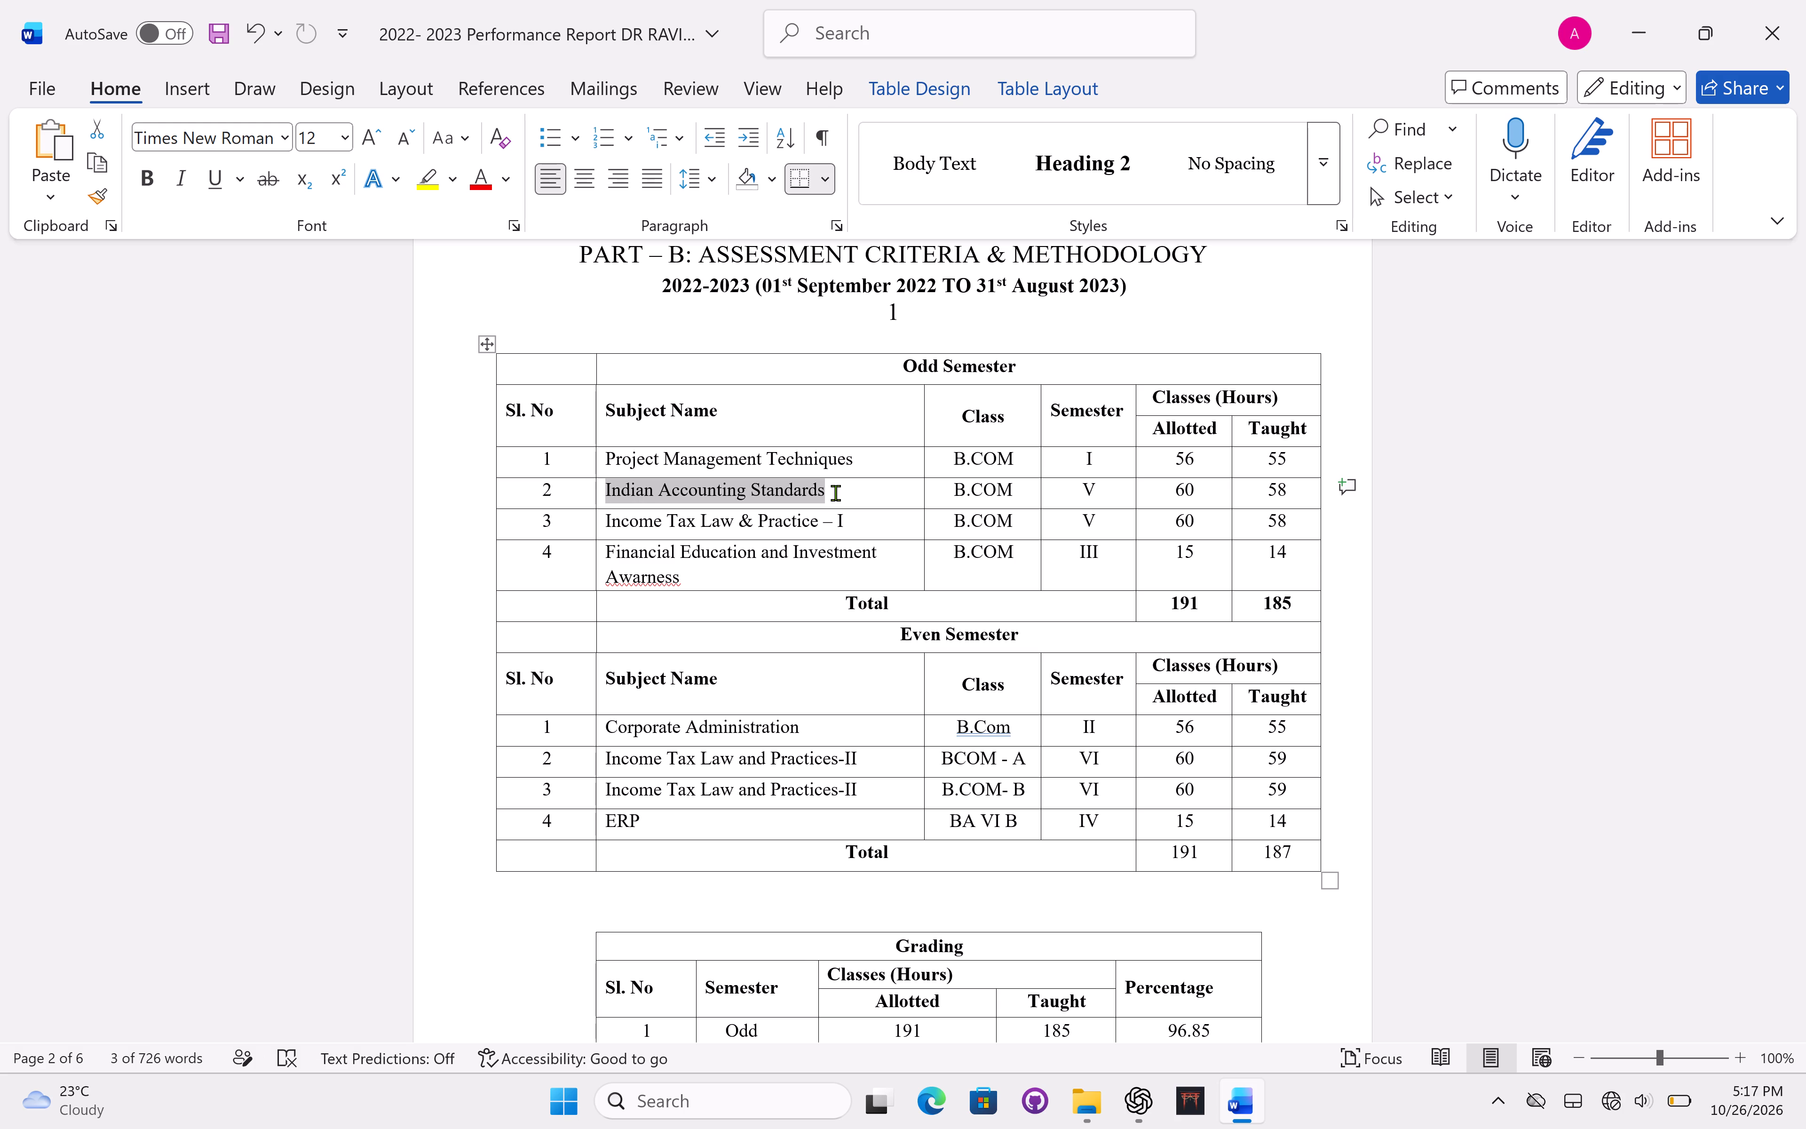
key(ctrl+c)
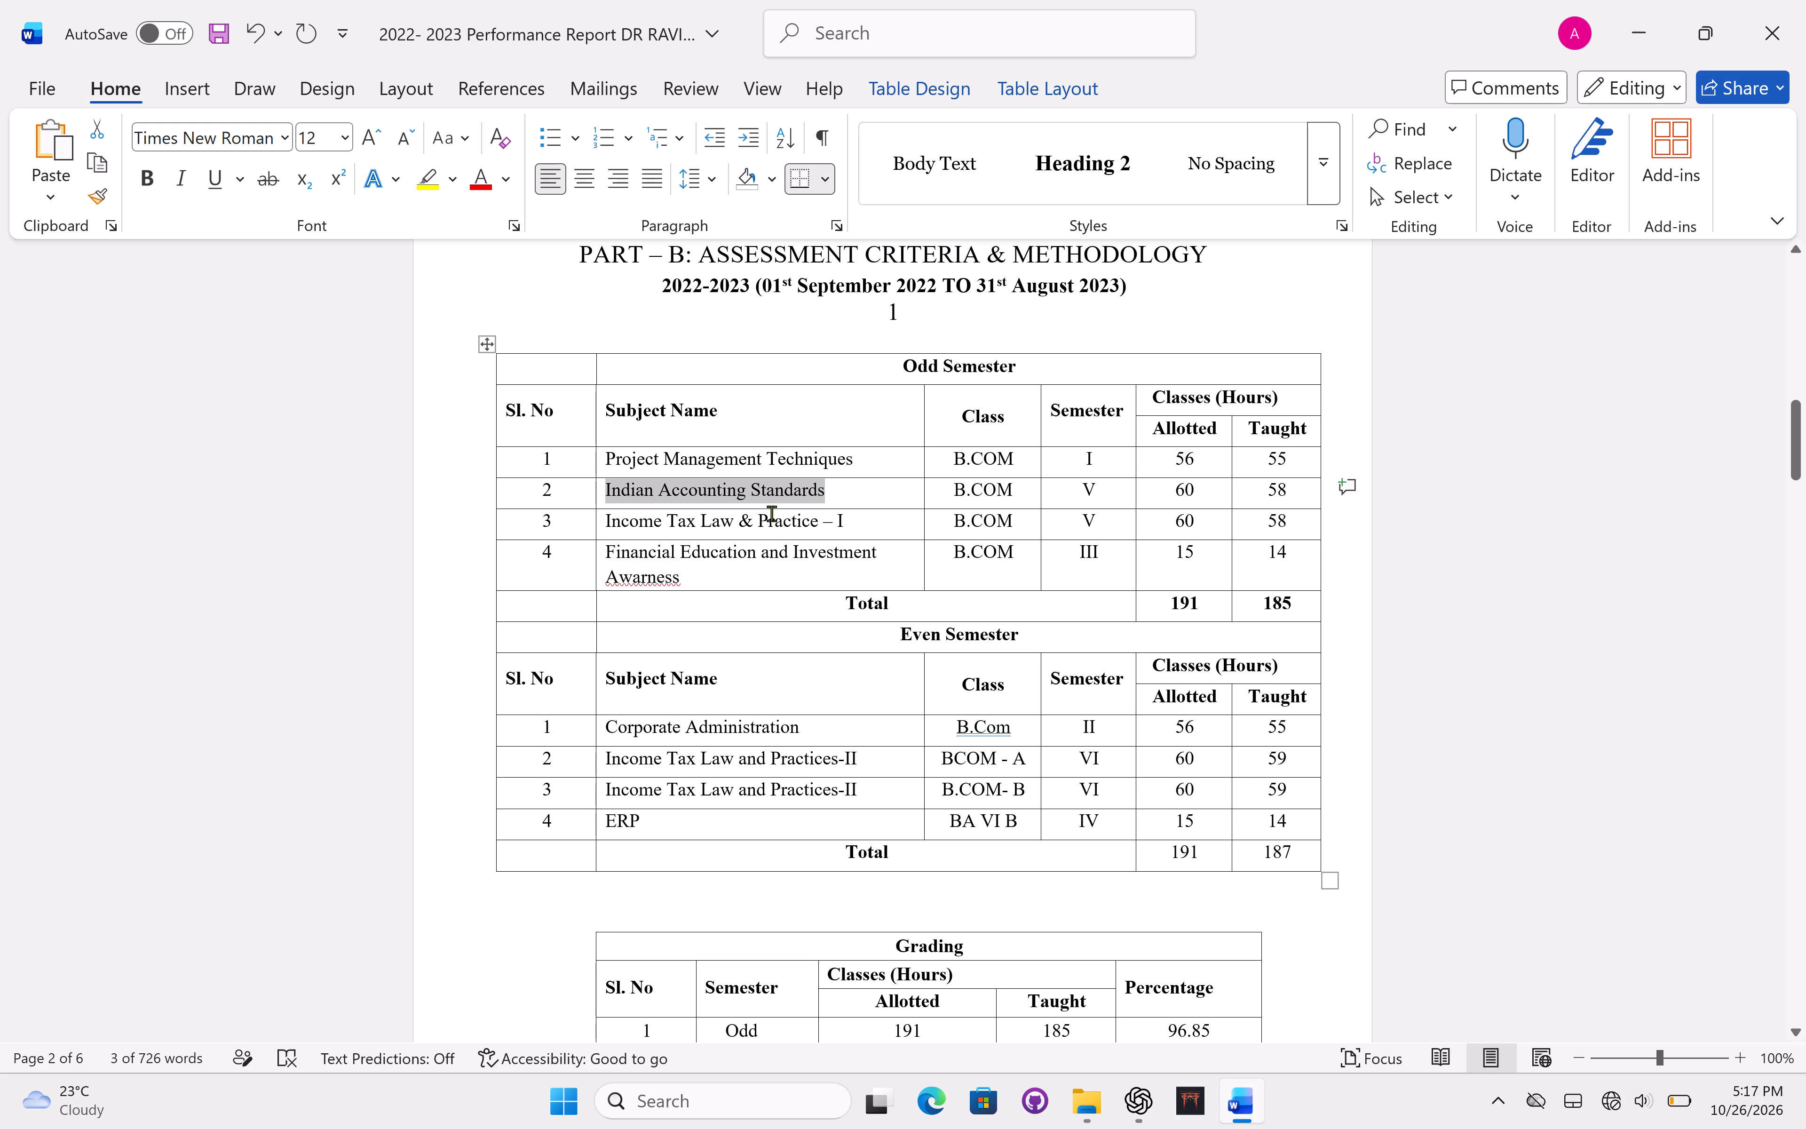
click(604, 524)
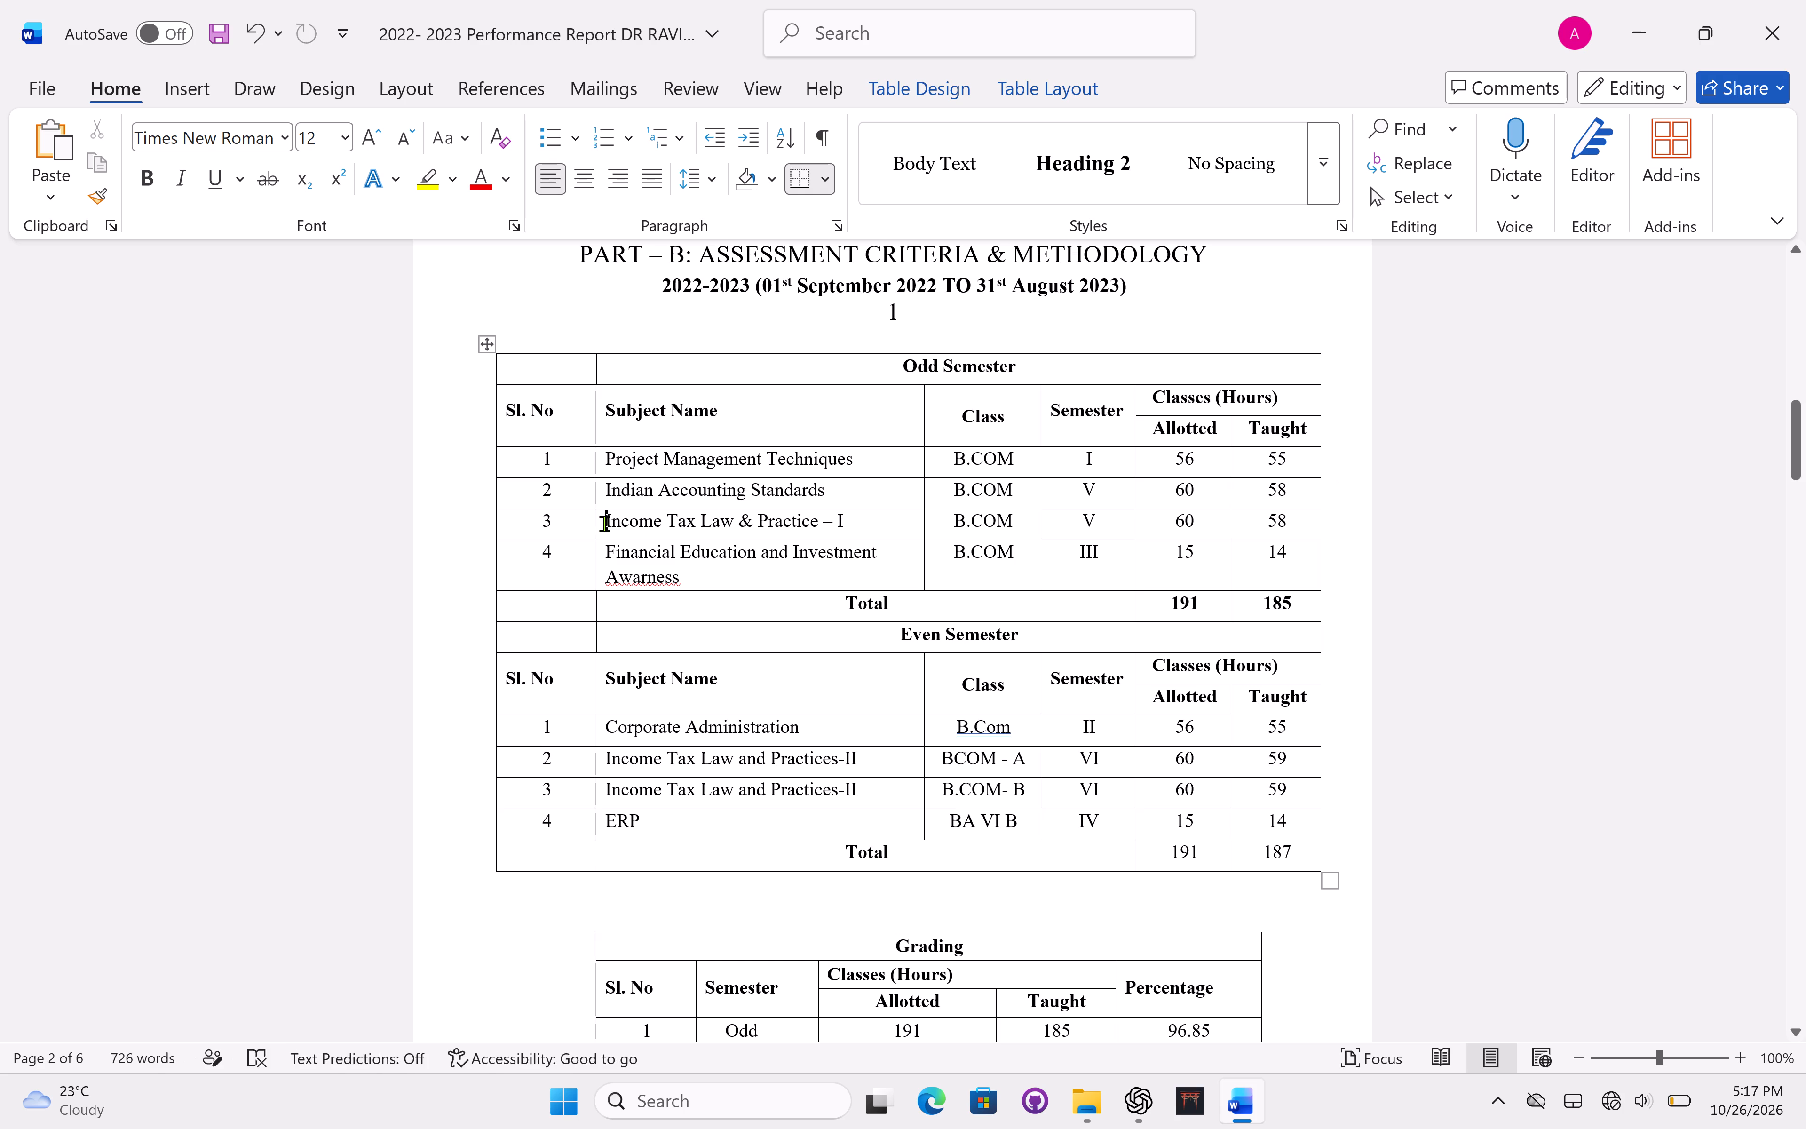
key(ctrl+v)
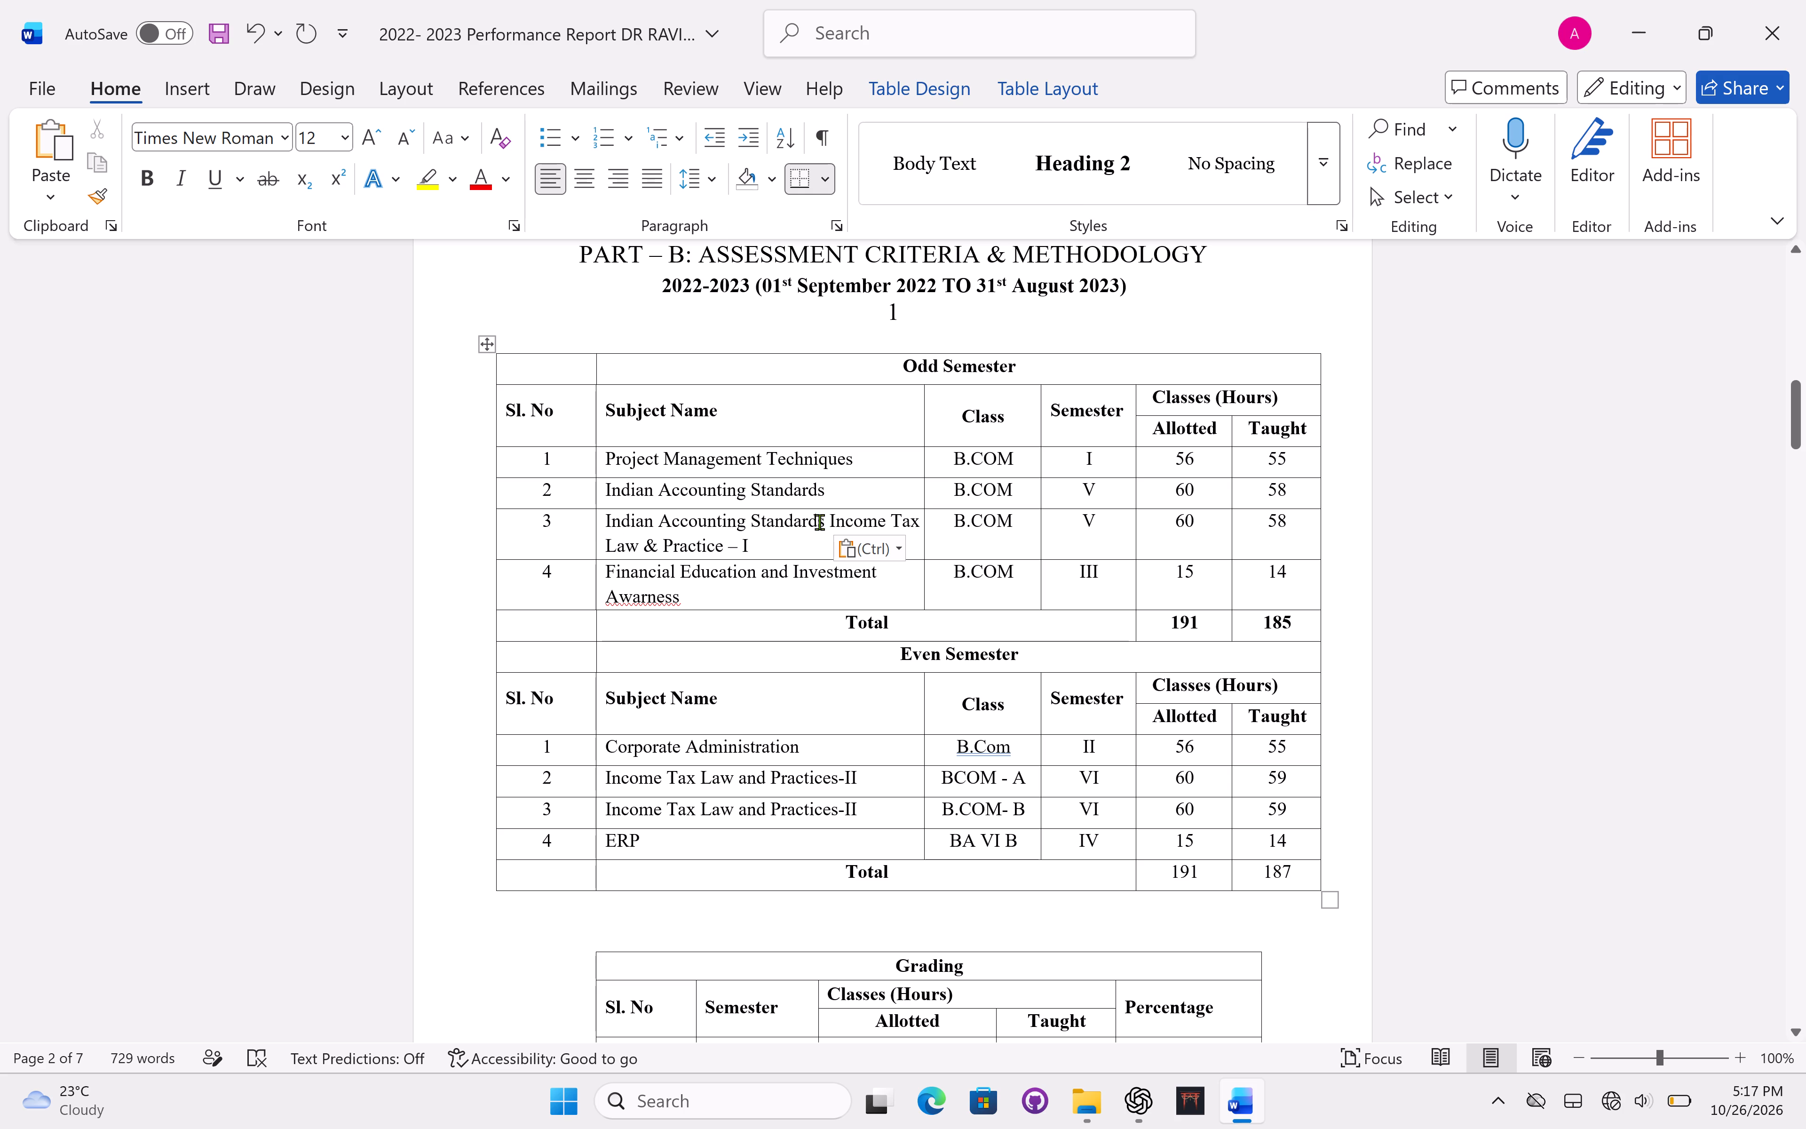
Delete the income tax subject text after "Indian Accounting Standards" in row 3 of the Odd Semester table.
click(756, 545)
key(BackSpace)
key(BackSpace)
key(BackSpace)
key(BackSpace)
key(BackSpace)
key(BackSpace)
key(BackSpace)
key(BackSpace)
key(BackSpace)
key(BackSpace)
key(BackSpace)
key(BackSpace)
key(BackSpace)
key(BackSpace)
key(BackSpace)
key(BackSpace)
key(BackSpace)
key(BackSpace)
key(BackSpace)
key(BackSpace)
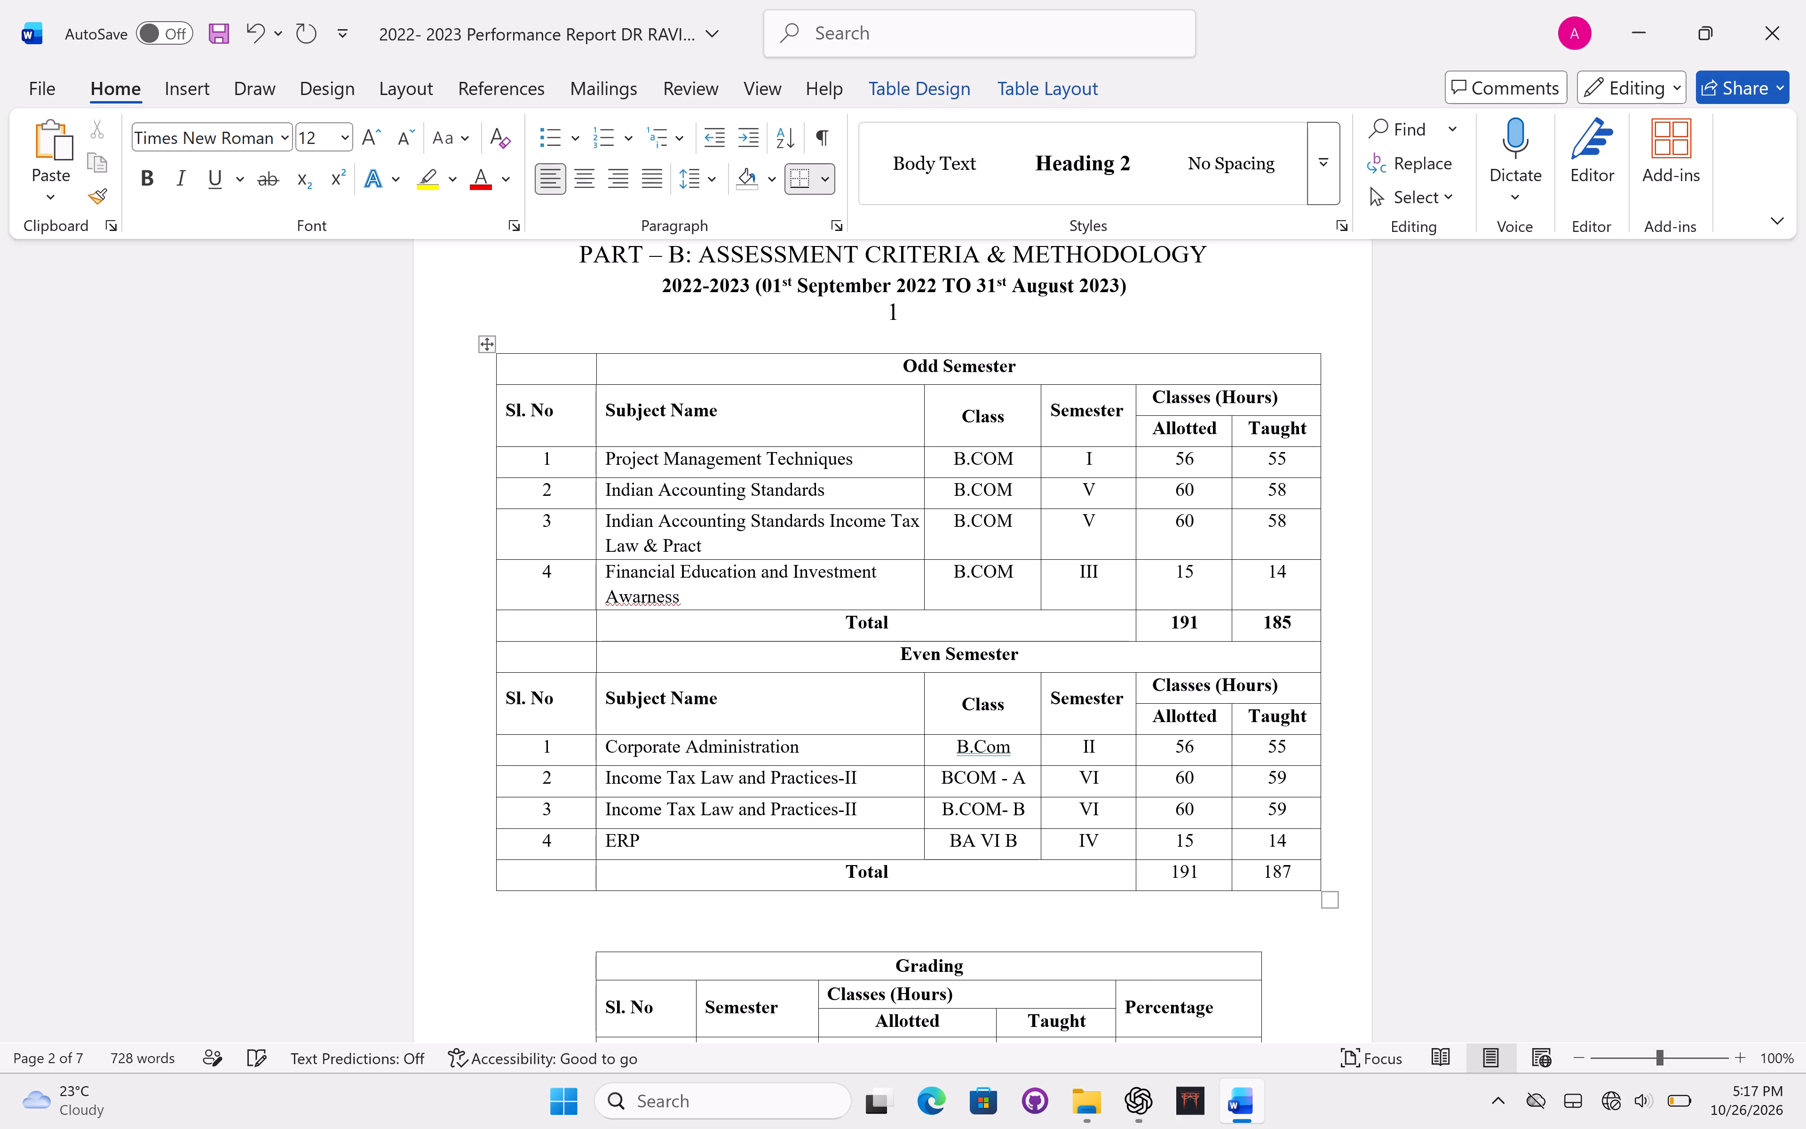
key(BackSpace)
key(BackSpace)
key(BackSpace)
key(BackSpace)
key(BackSpace)
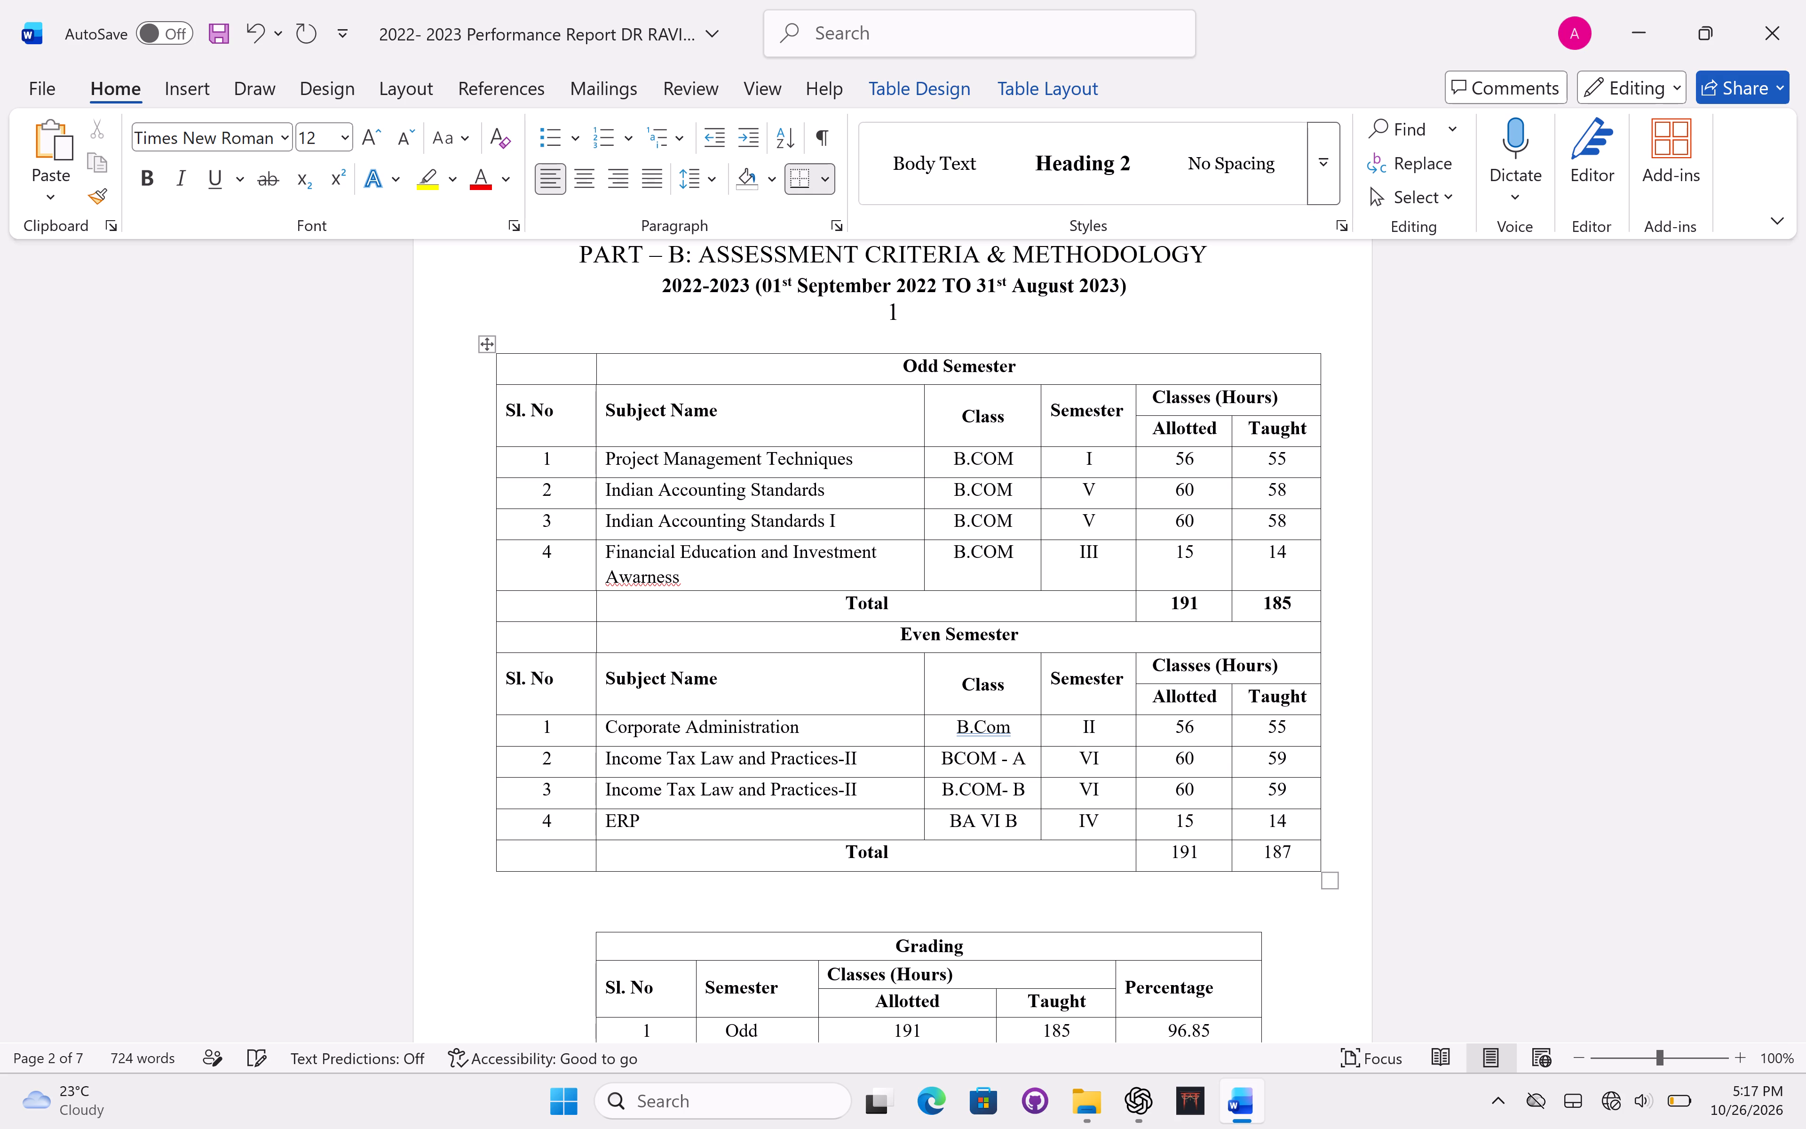
key(BackSpace)
key(BackSpace)
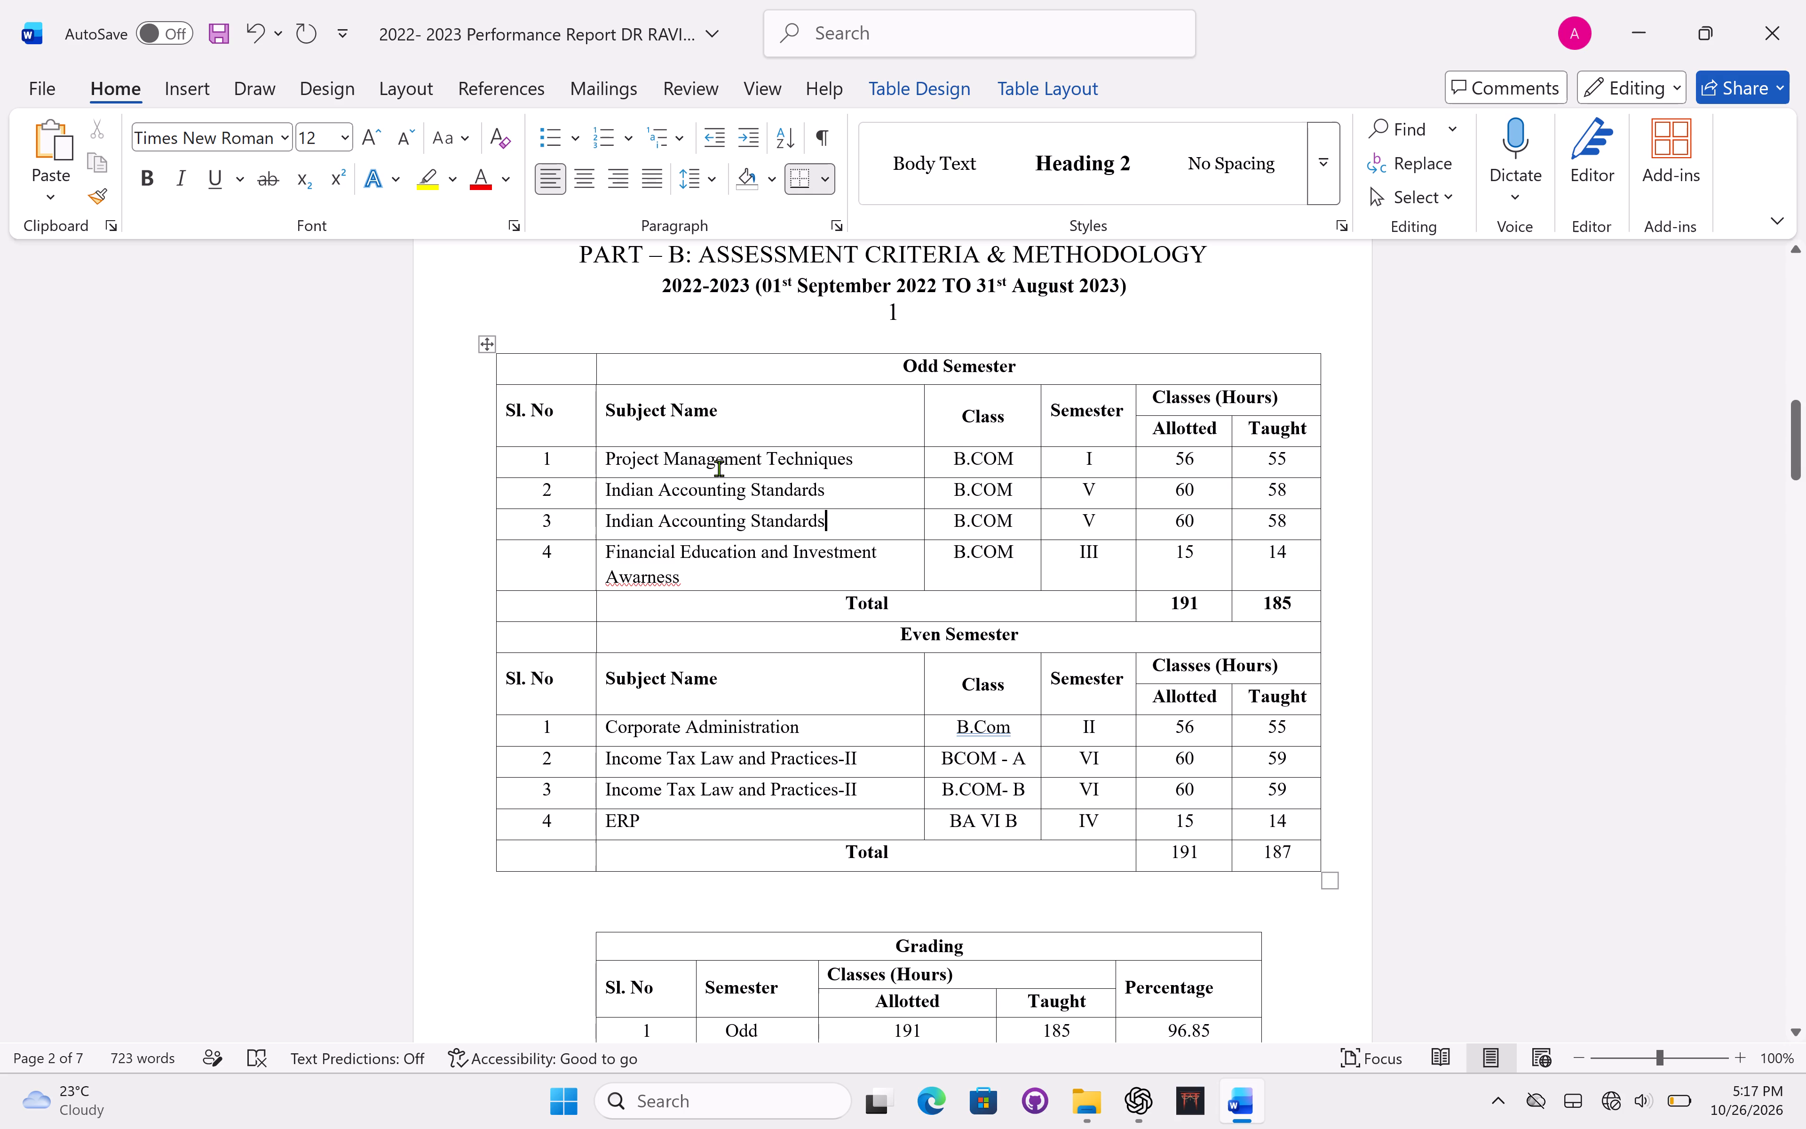
Change the subject name in row 2 of the Odd Semester table to "Business Laws".
click(819, 485)
key(BackSpace)
key(BackSpace)
key(BackSpace)
key(BackSpace)
key(BackSpace)
key(BackSpace)
key(BackSpace)
key(BackSpace)
key(BackSpace)
key(BackSpace)
key(BackSpace)
key(BackSpace)
key(BackSpace)
key(BackSpace)
key(BackSpace)
key(BackSpace)
key(BackSpace)
key(BackSpace)
key(BackSpace)
key(BackSpace)
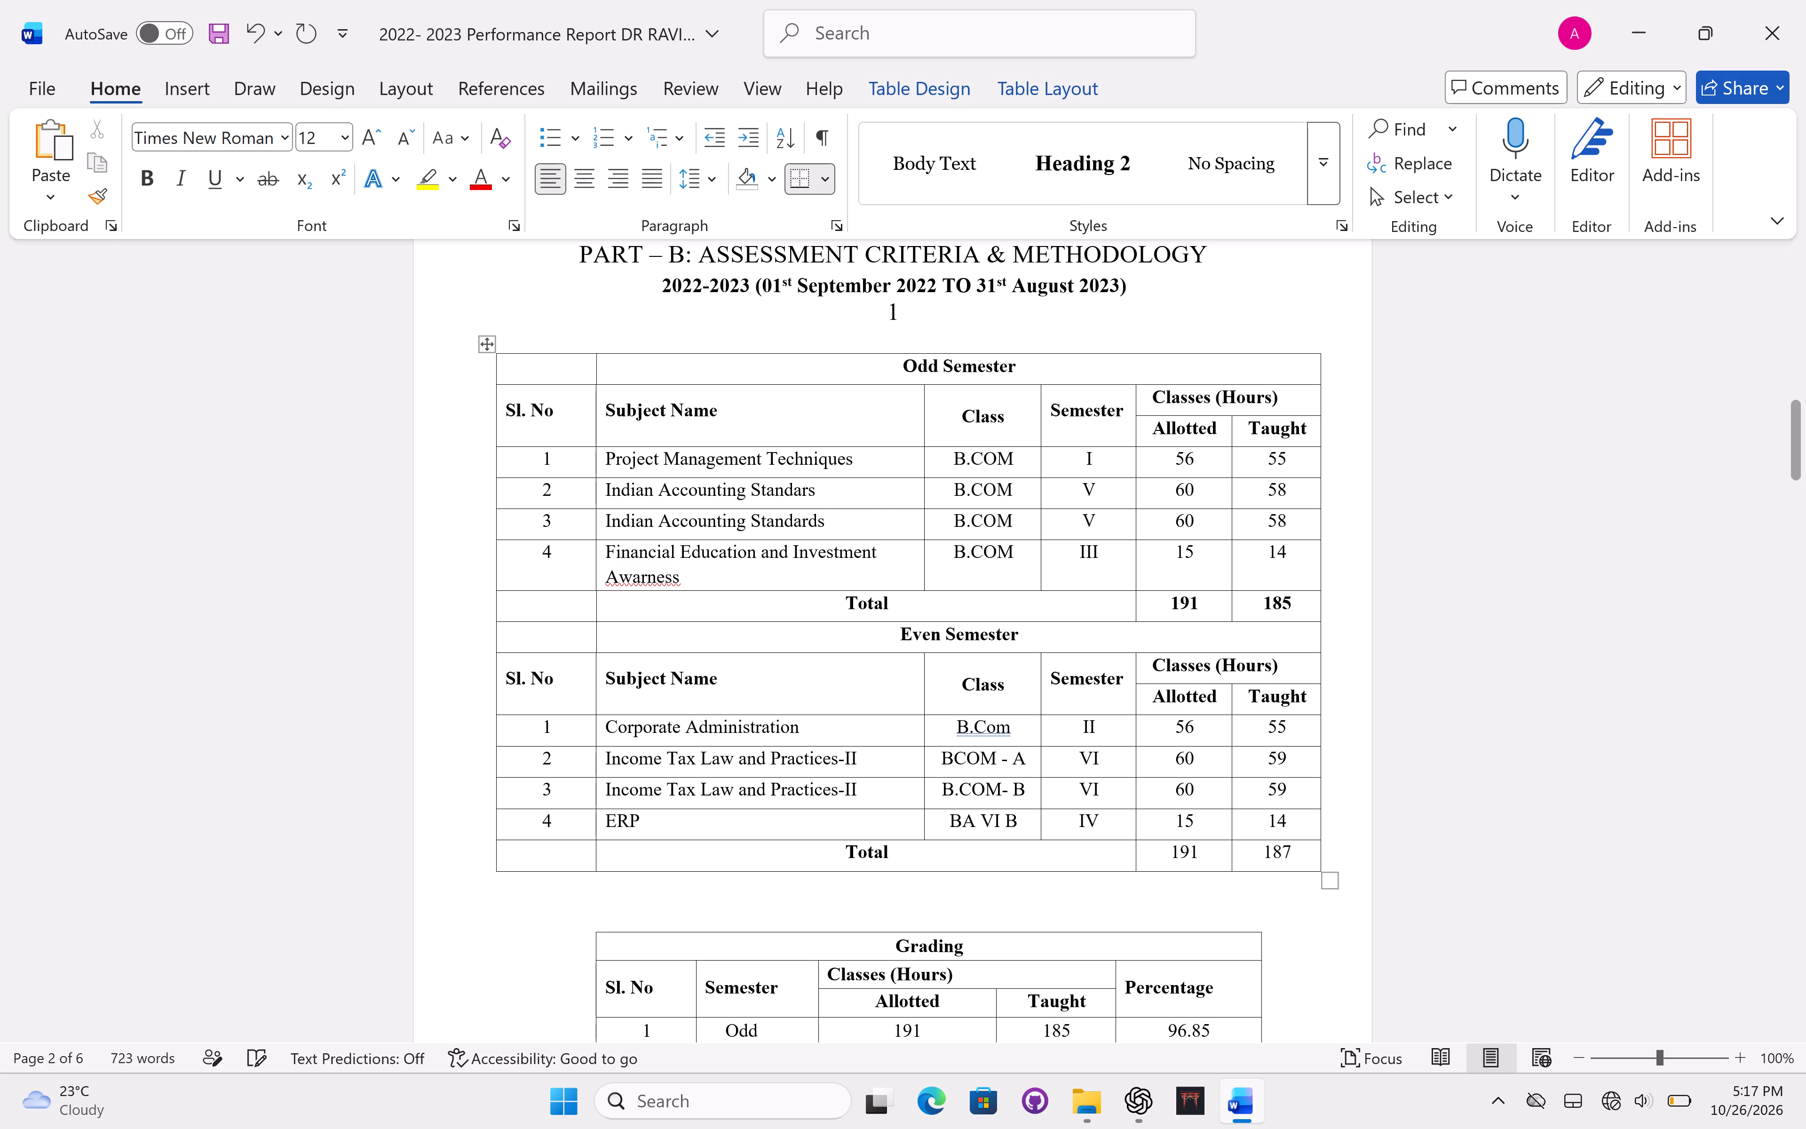
key(BackSpace)
key(BackSpace)
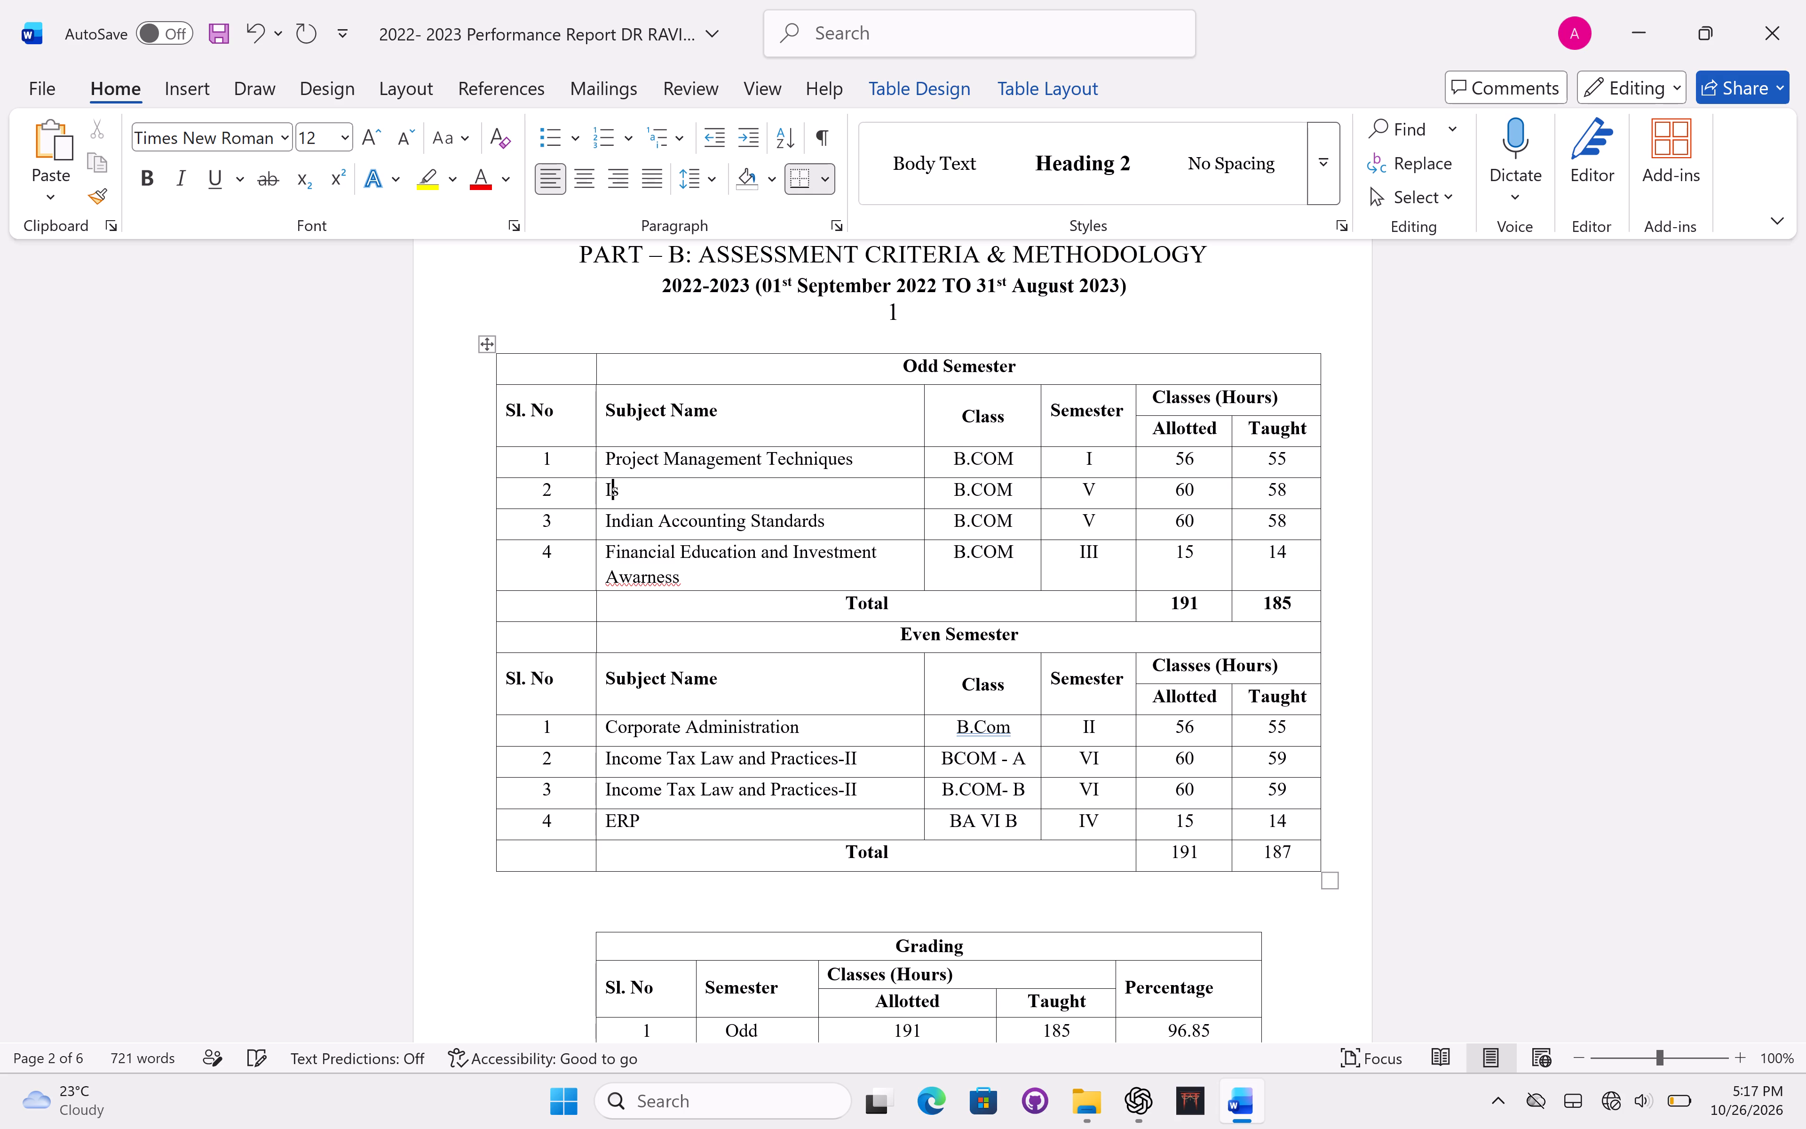
key(BackSpace)
text(bu)
key(s)
text(iness)
key(space)
key(l)
text(aw)
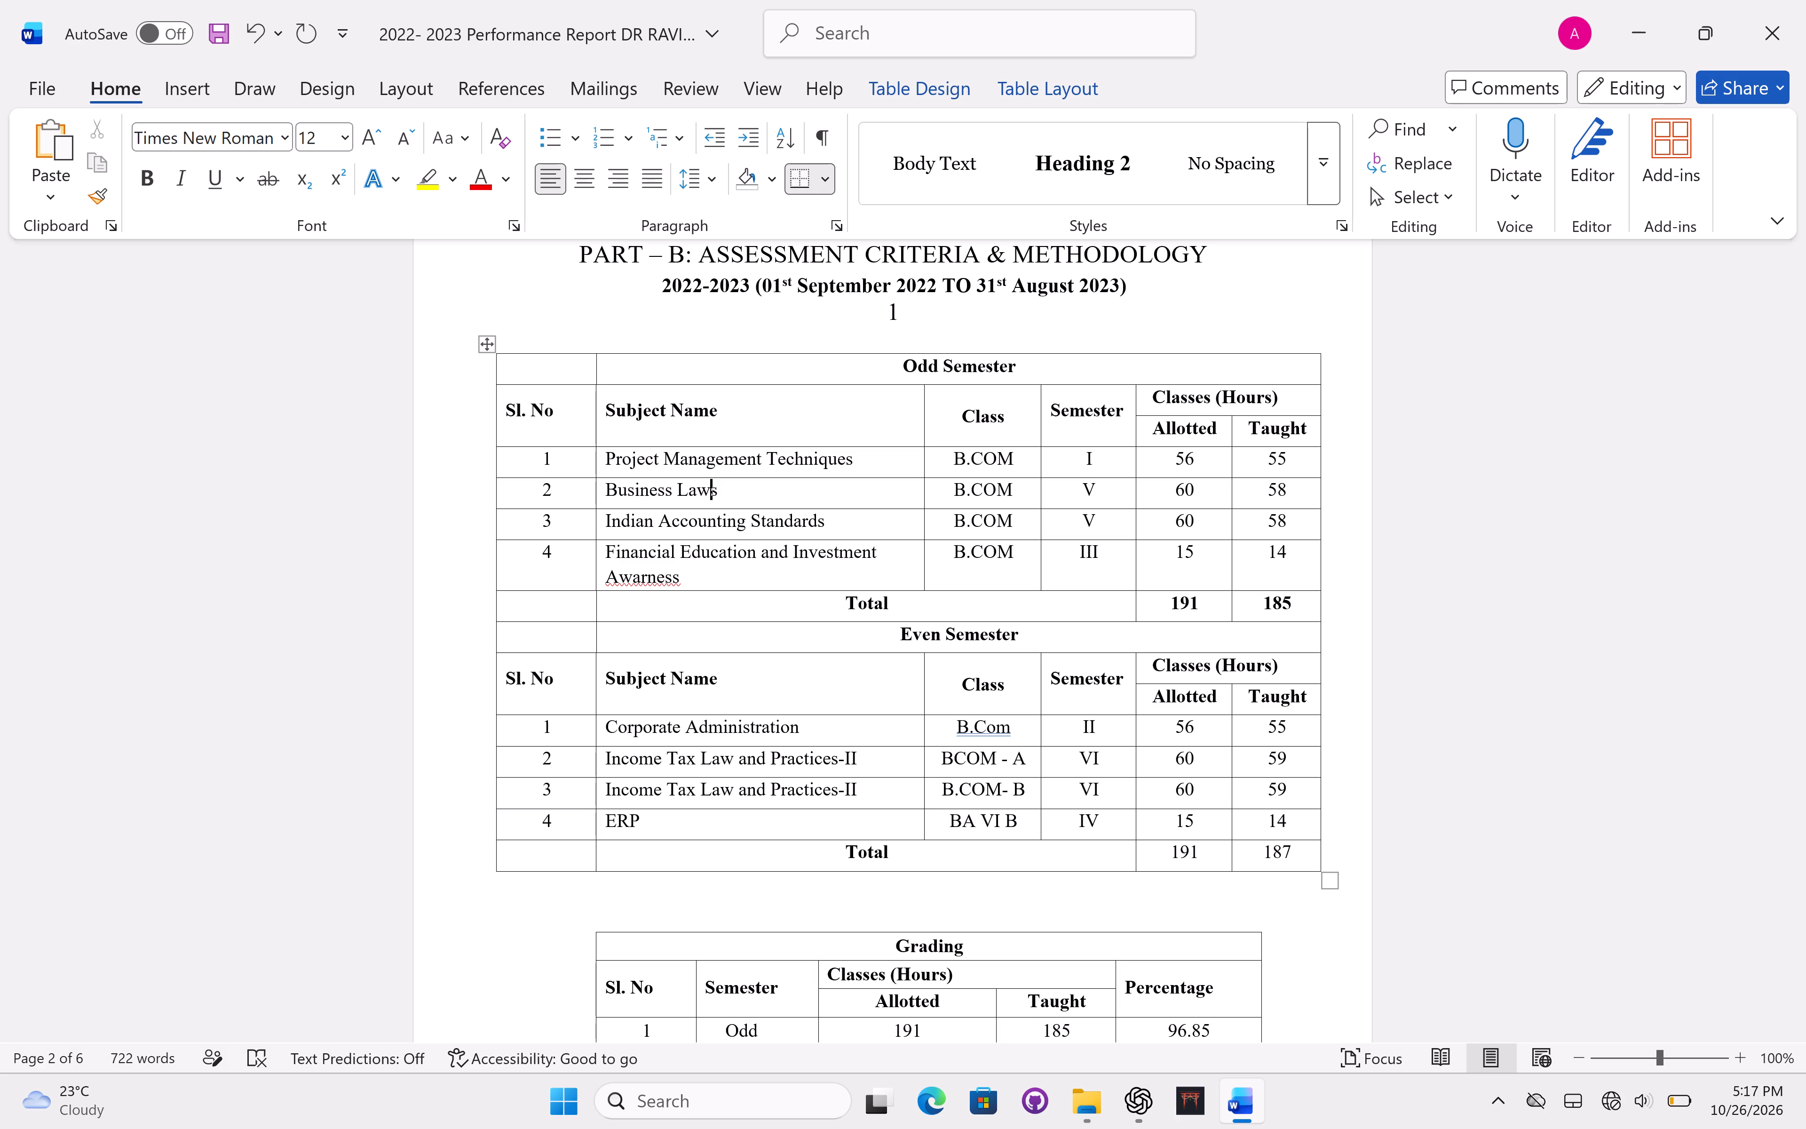
Set the semester for Business Laws in the Odd Semester table to III and save the document.
click(1108, 495)
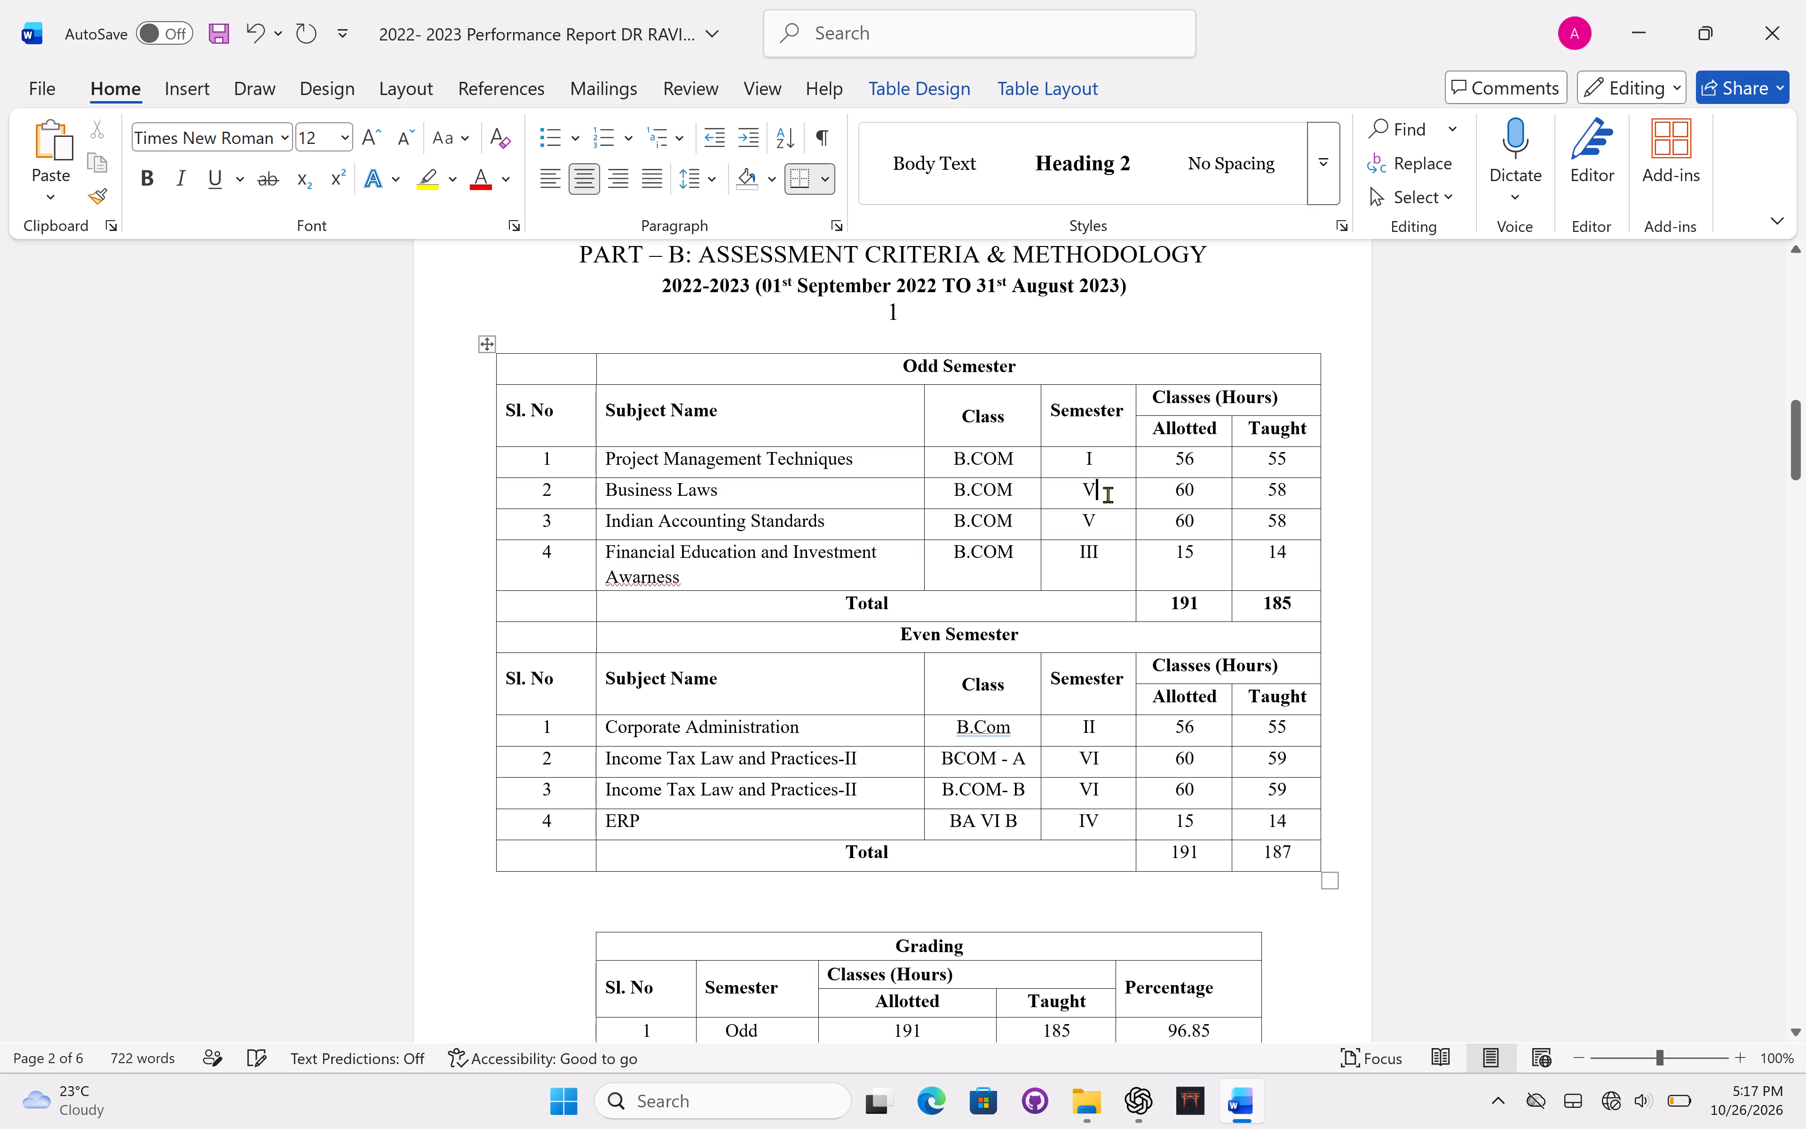
key(BackSpace)
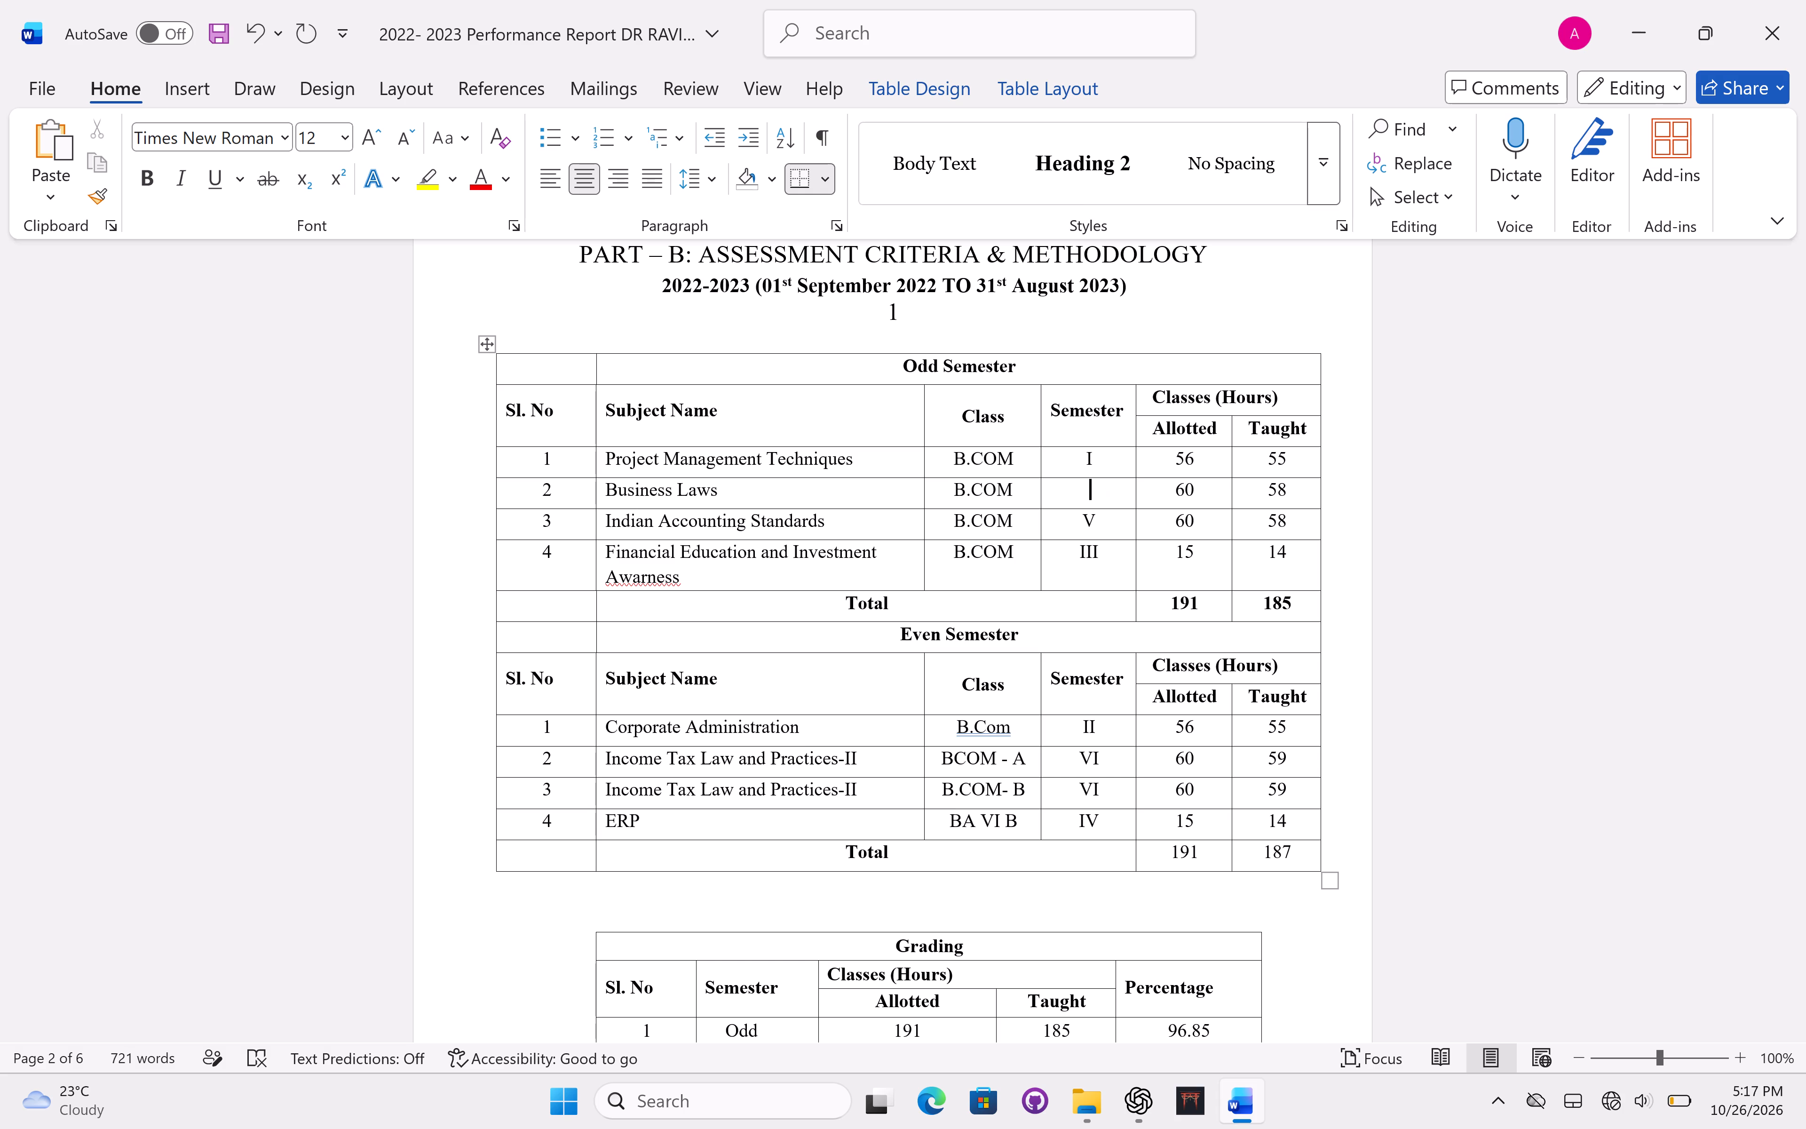
key(i)
key(BackSpace)
text(III)
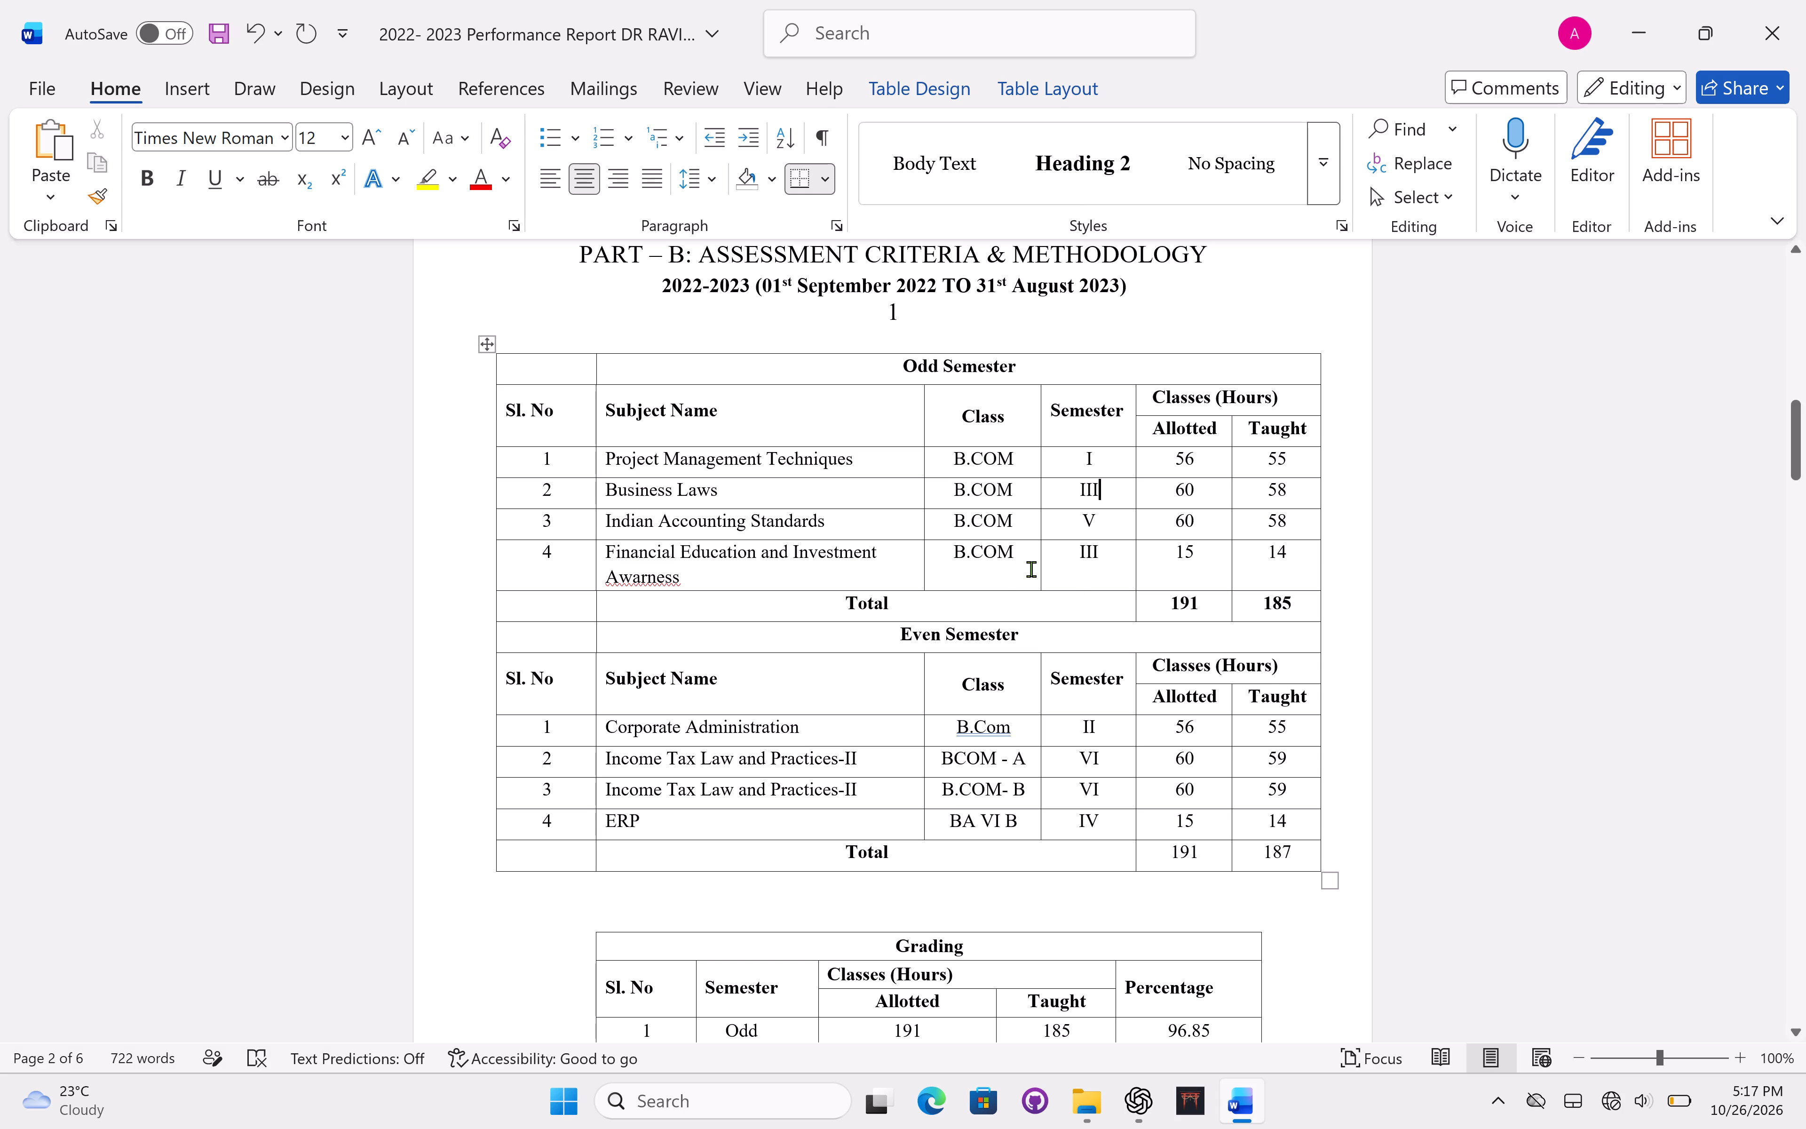
key(ctrl+s)
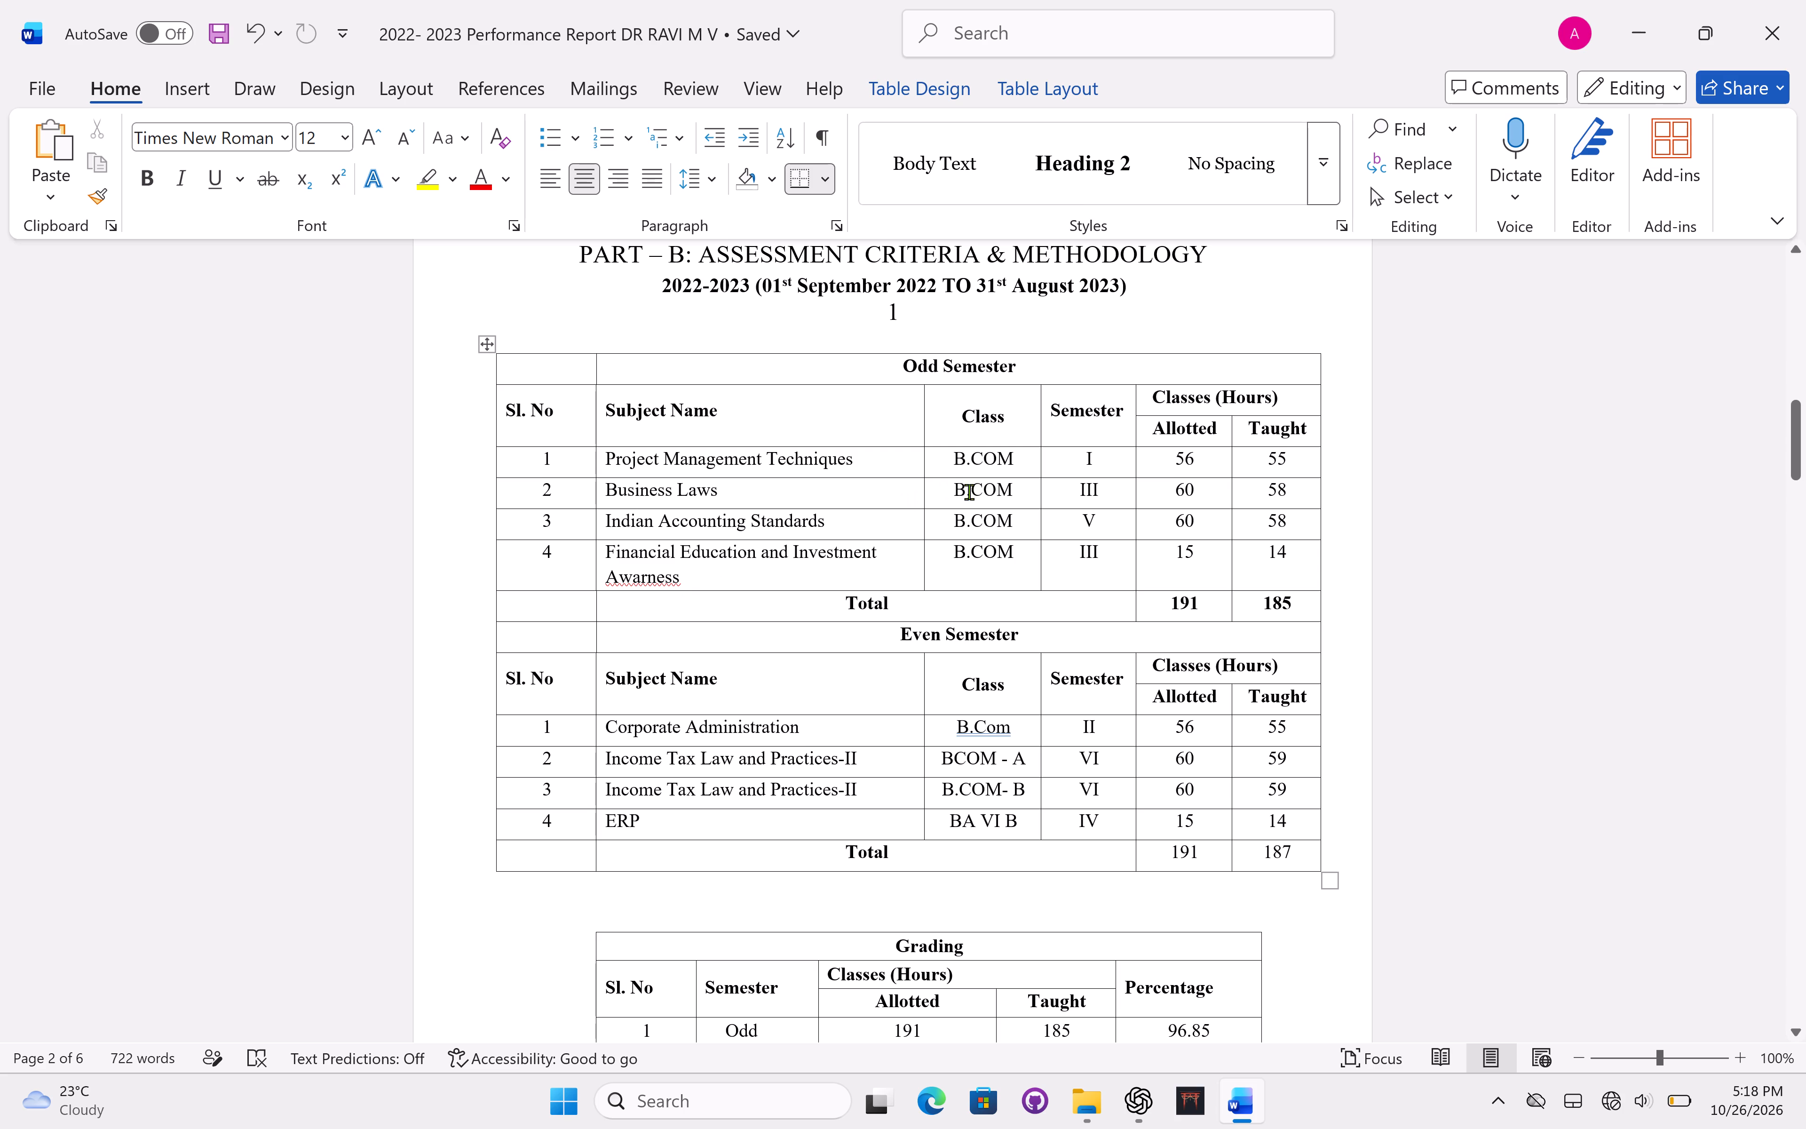
Replace the subject name in row 4 of the Odd Semester table with "Corporate Communications".
click(896, 550)
key(BackSpace)
key(BackSpace)
key(BackSpace)
key(BackSpace)
key(BackSpace)
key(BackSpace)
key(BackSpace)
key(BackSpace)
key(BackSpace)
key(BackSpace)
key(BackSpace)
key(BackSpace)
key(BackSpace)
key(BackSpace)
key(BackSpace)
key(BackSpace)
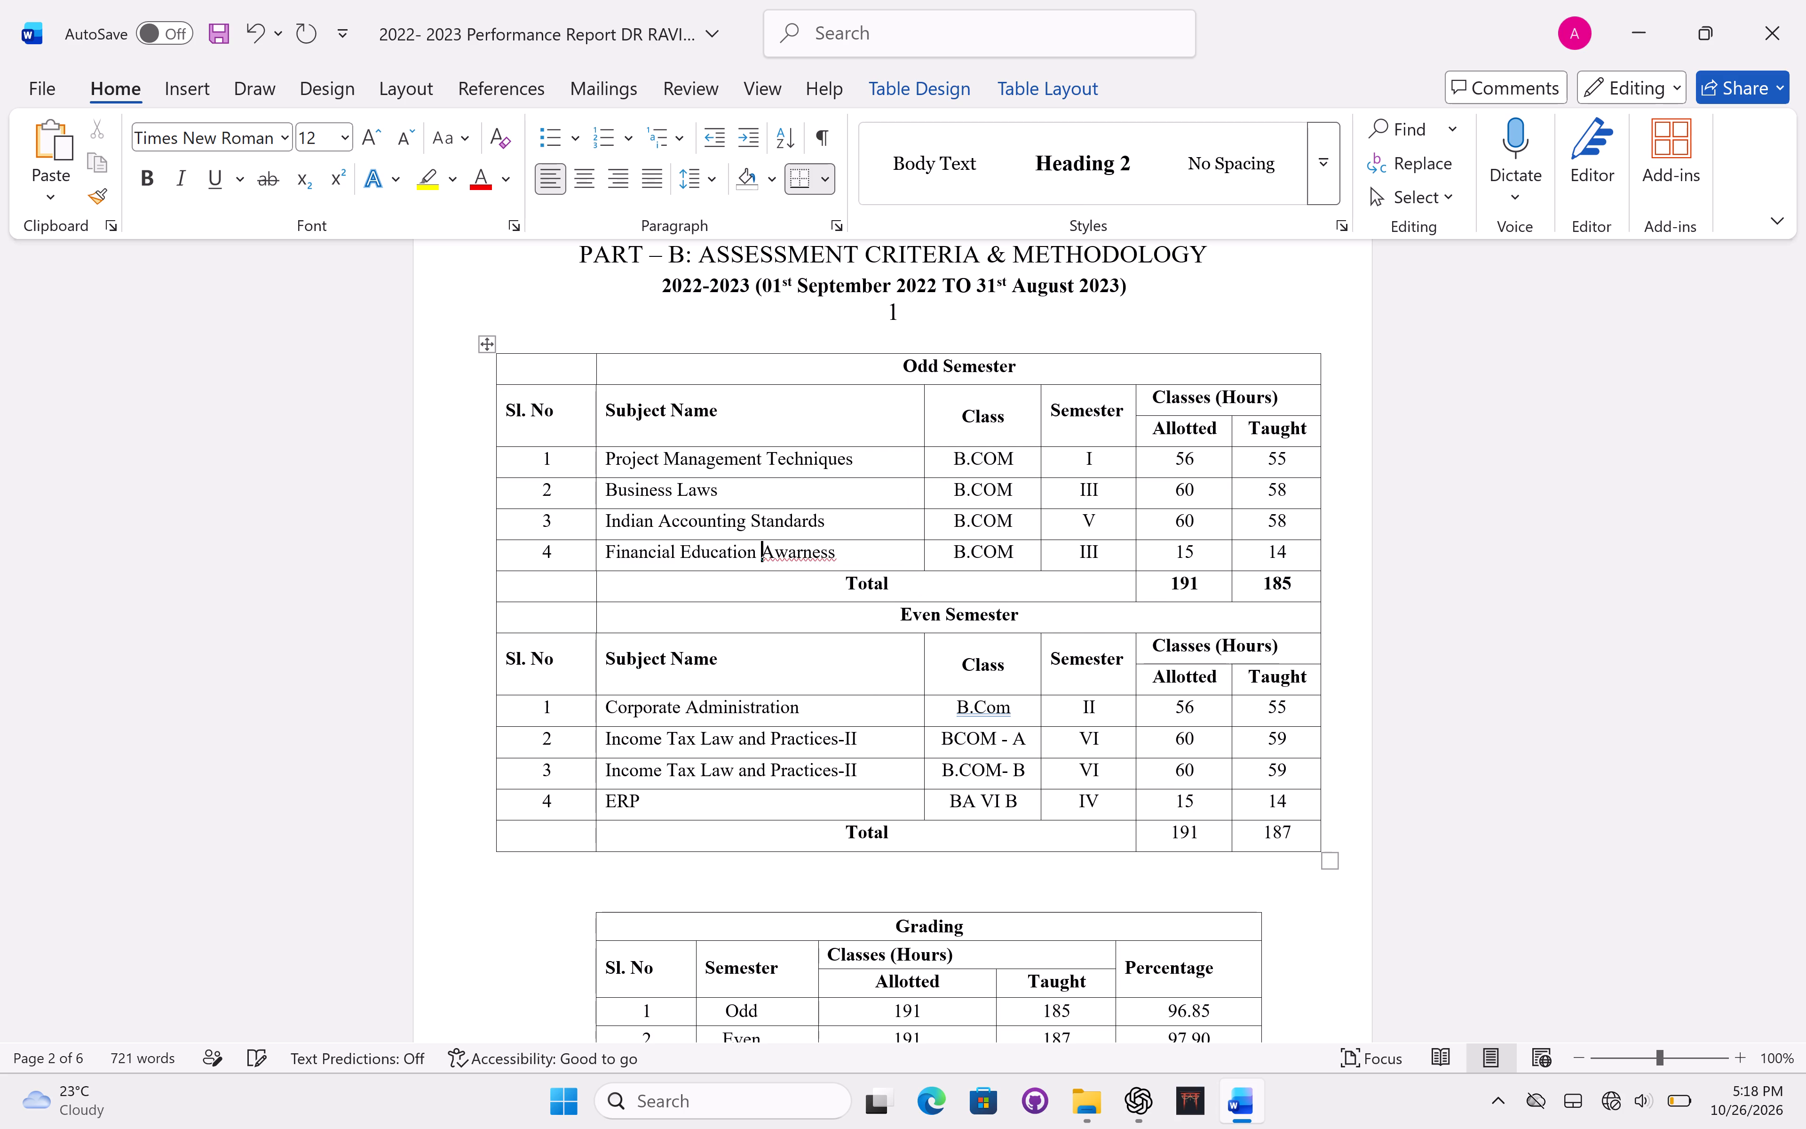
key(BackSpace)
key(BackSpace)
key(BackSpace)
key(BackSpace)
key(BackSpace)
key(BackSpace)
key(BackSpace)
key(BackSpace)
key(BackSpace)
key(BackSpace)
key(BackSpace)
key(BackSpace)
key(BackSpace)
key(BackSpace)
key(BackSpace)
key(BackSpace)
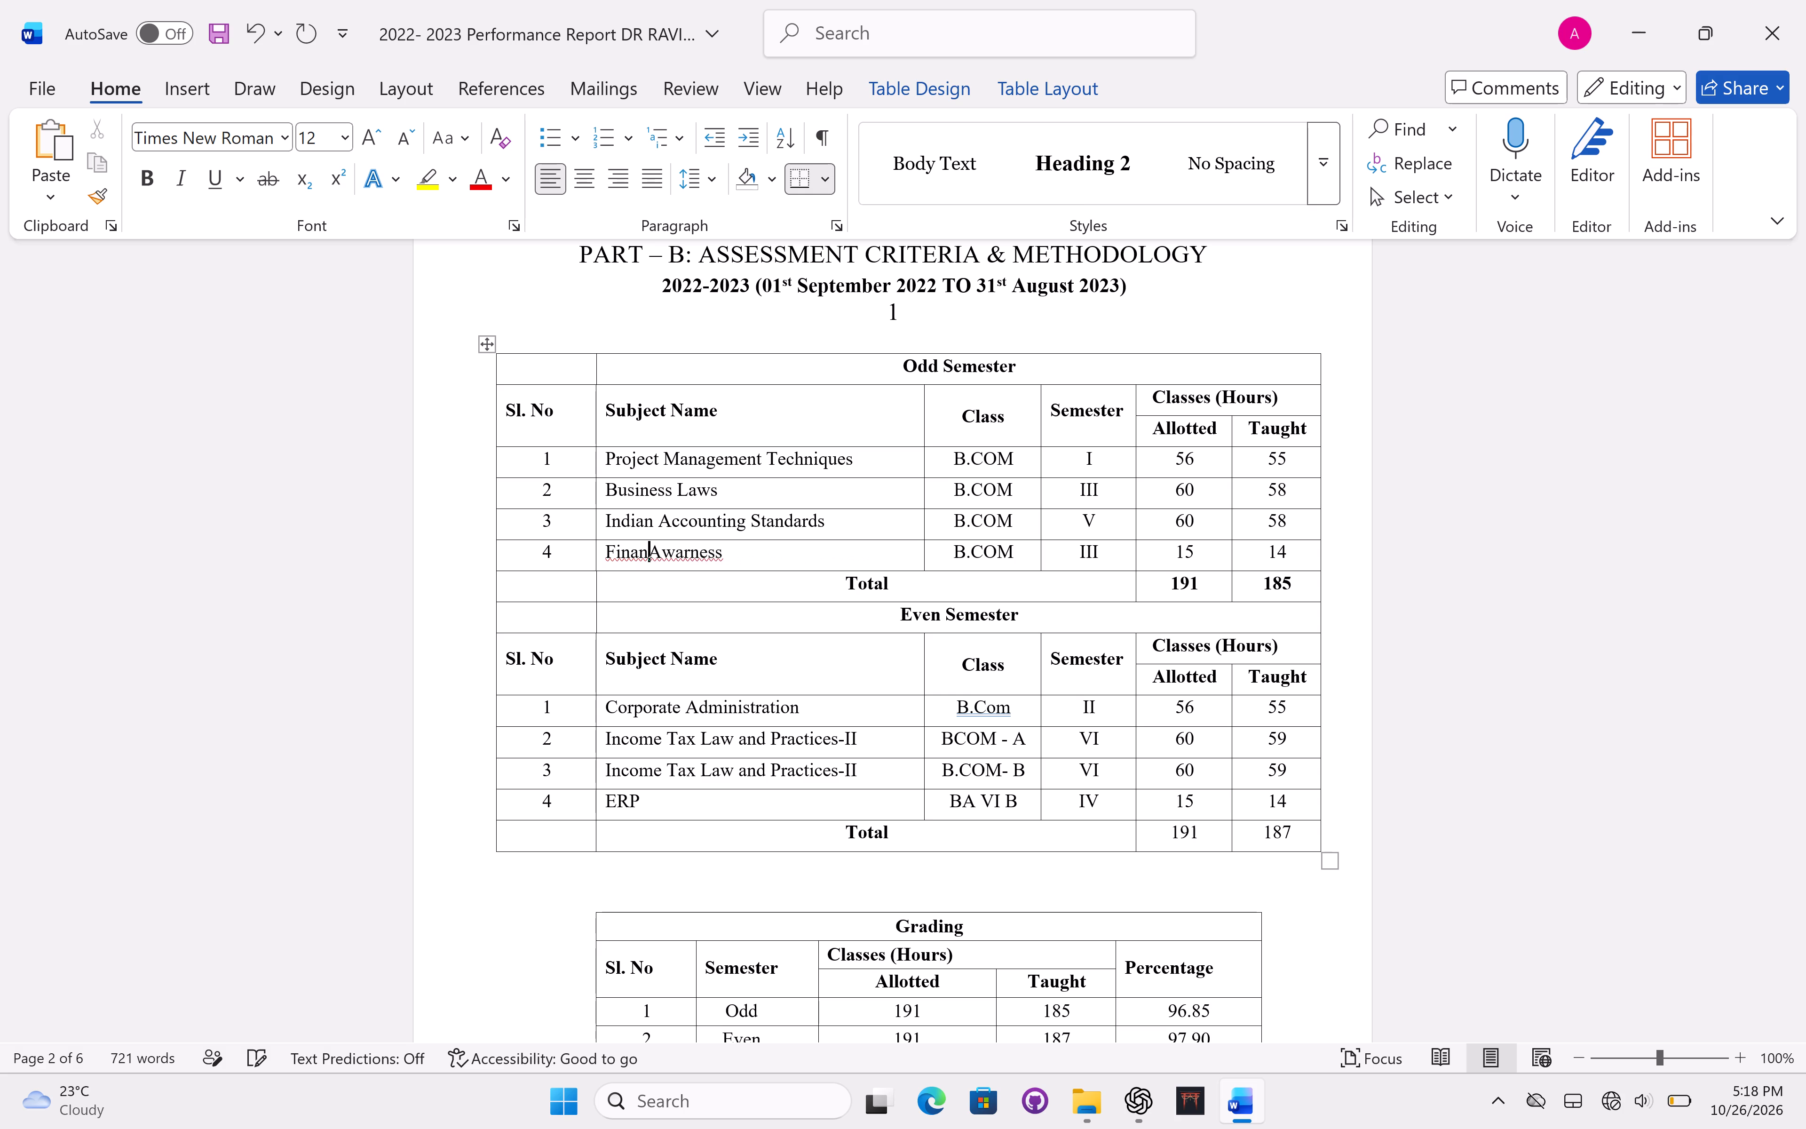
key(BackSpace)
key(BackSpace)
key(BackSpace)
key(BackSpace)
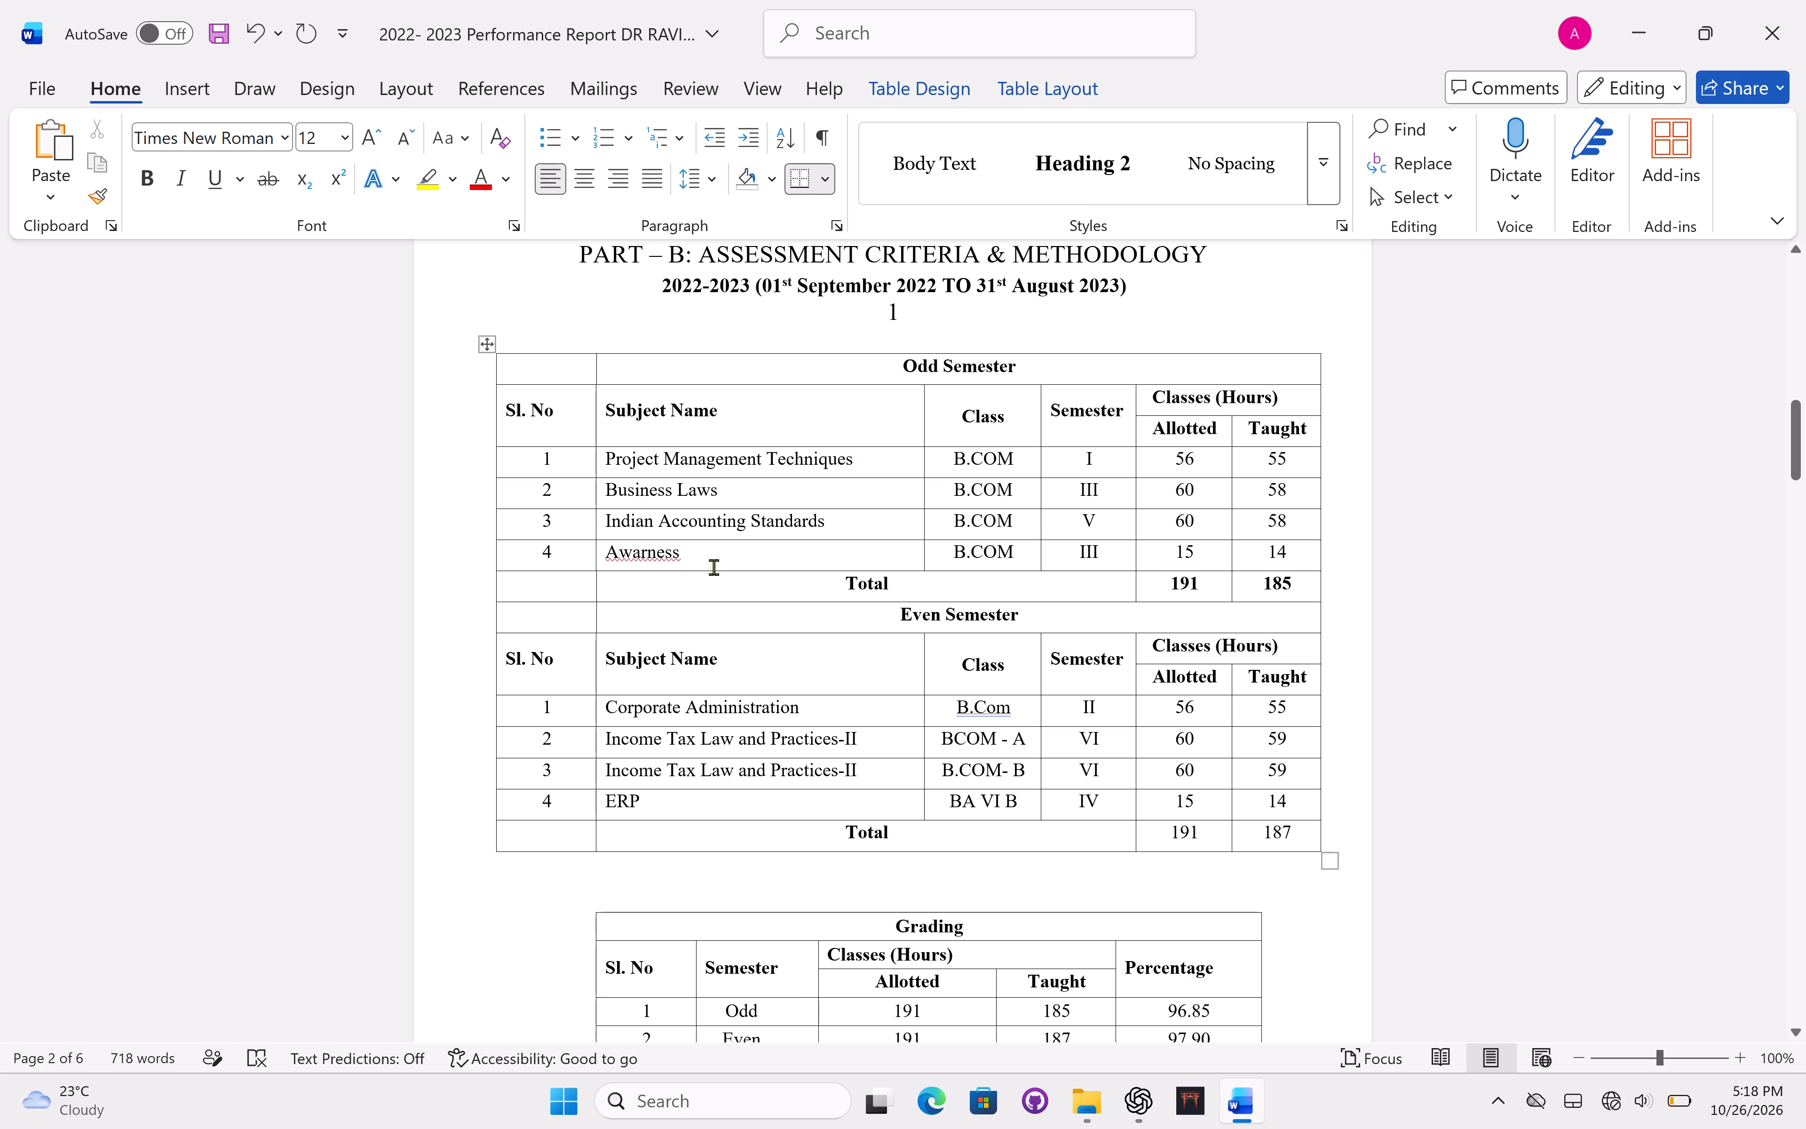
click(698, 553)
key(BackSpace)
key(BackSpace)
key(BackSpace)
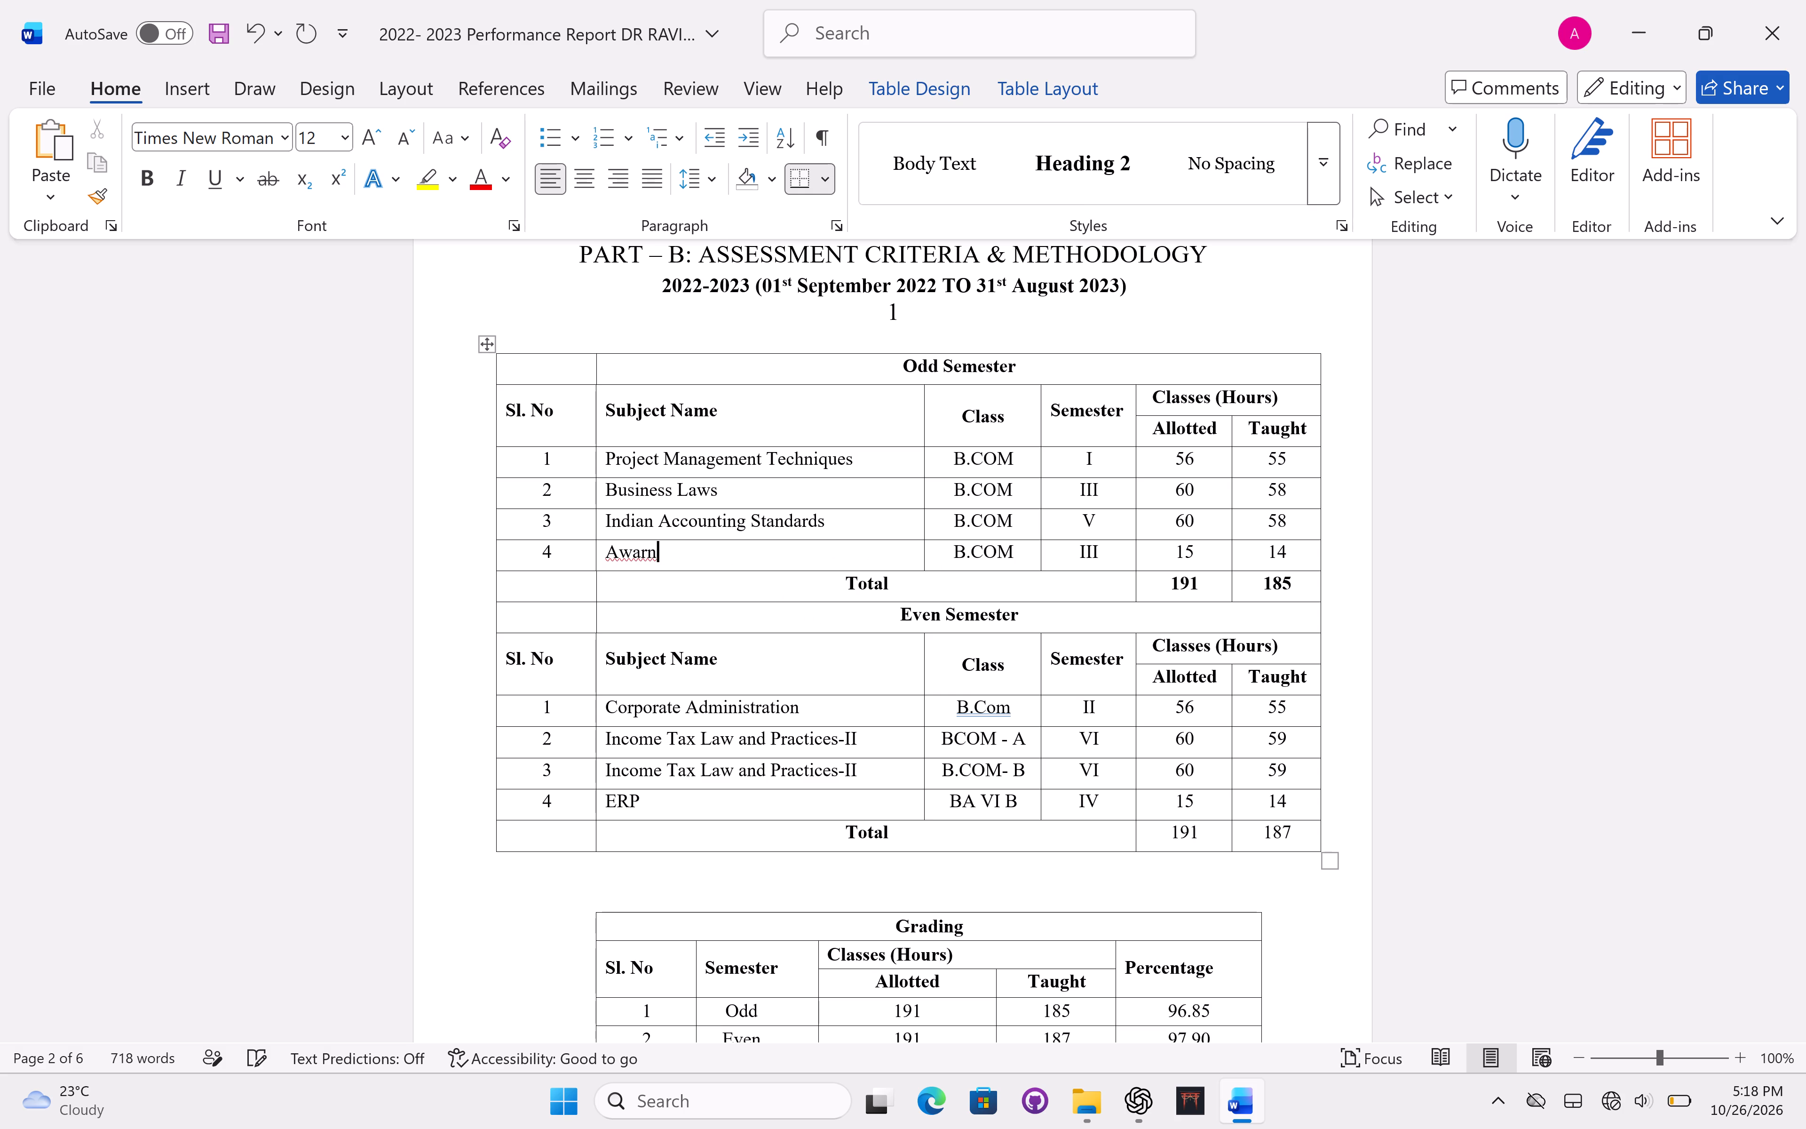
key(BackSpace)
key(BackSpace)
key(BackSpace)
key(BackSpace)
key(BackSpace)
key(c)
text(orporate)
key(space)
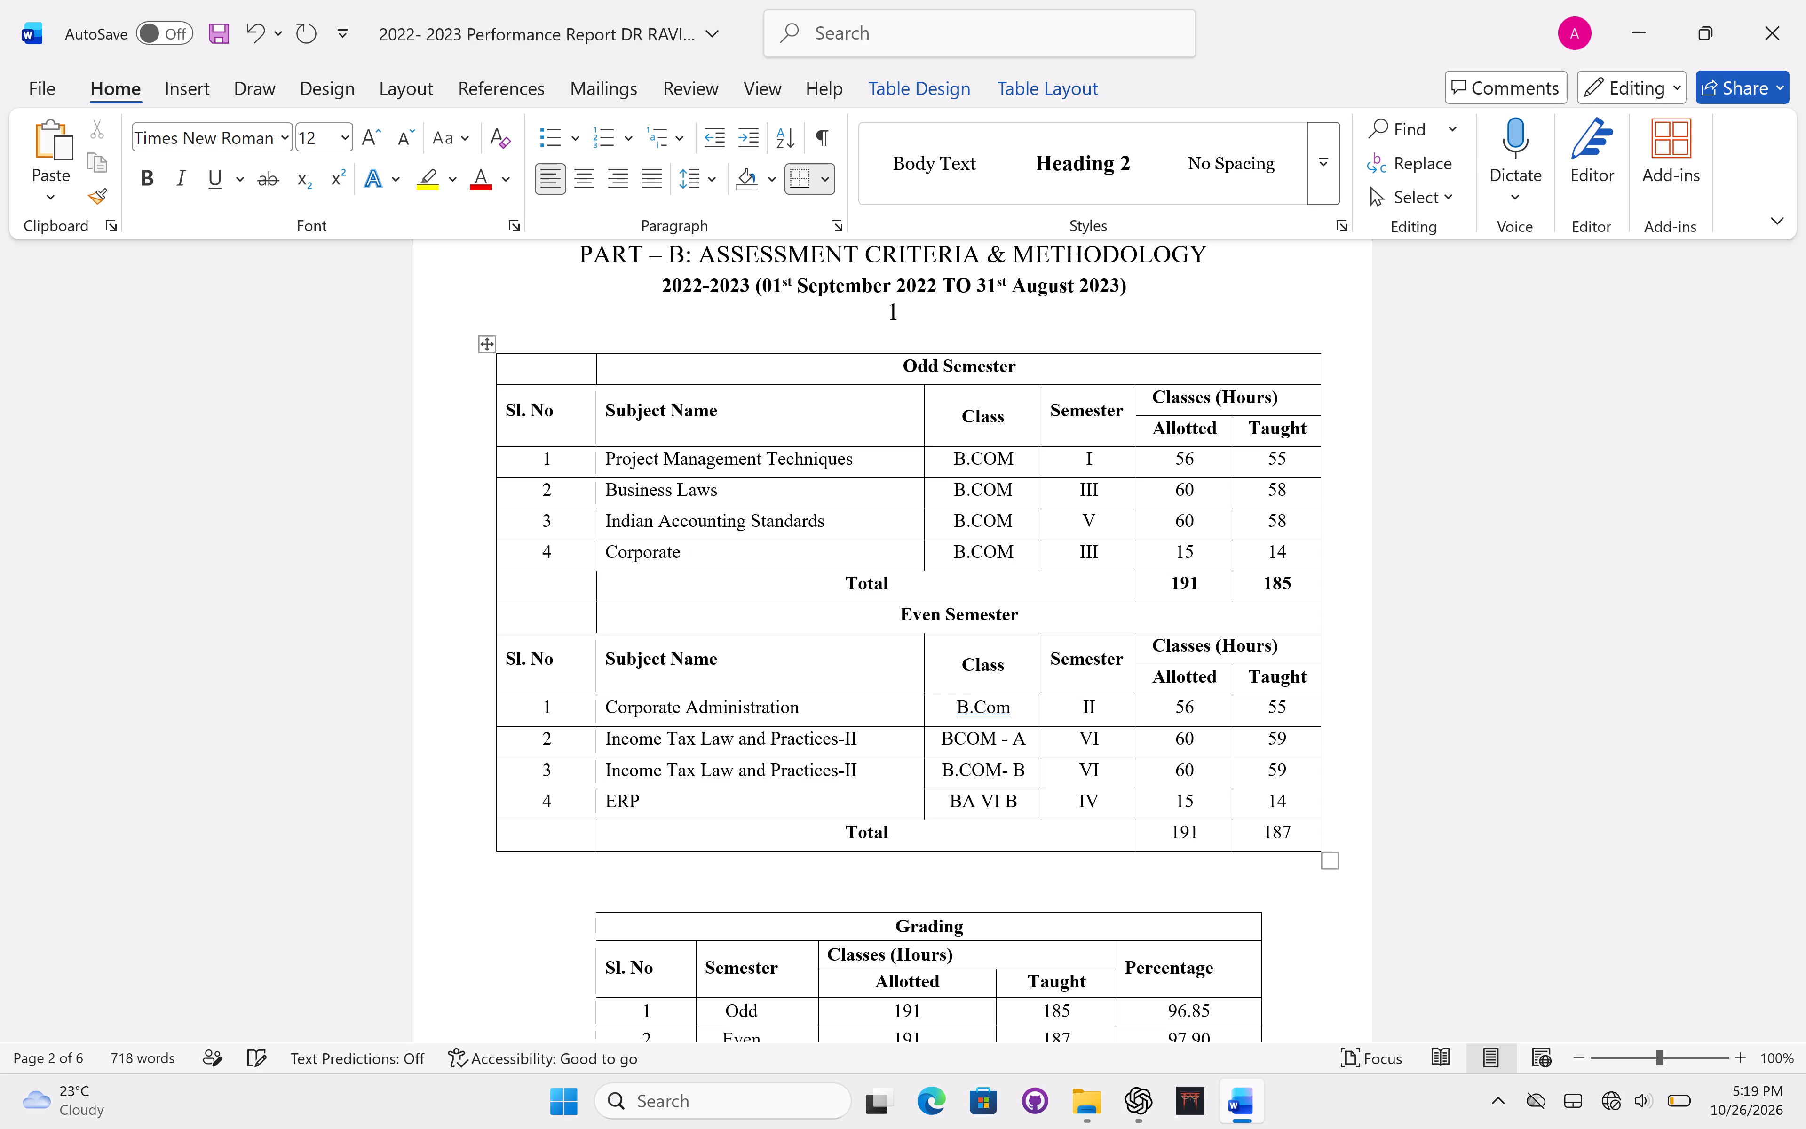
key(c)
text(ommunication)
key(s)
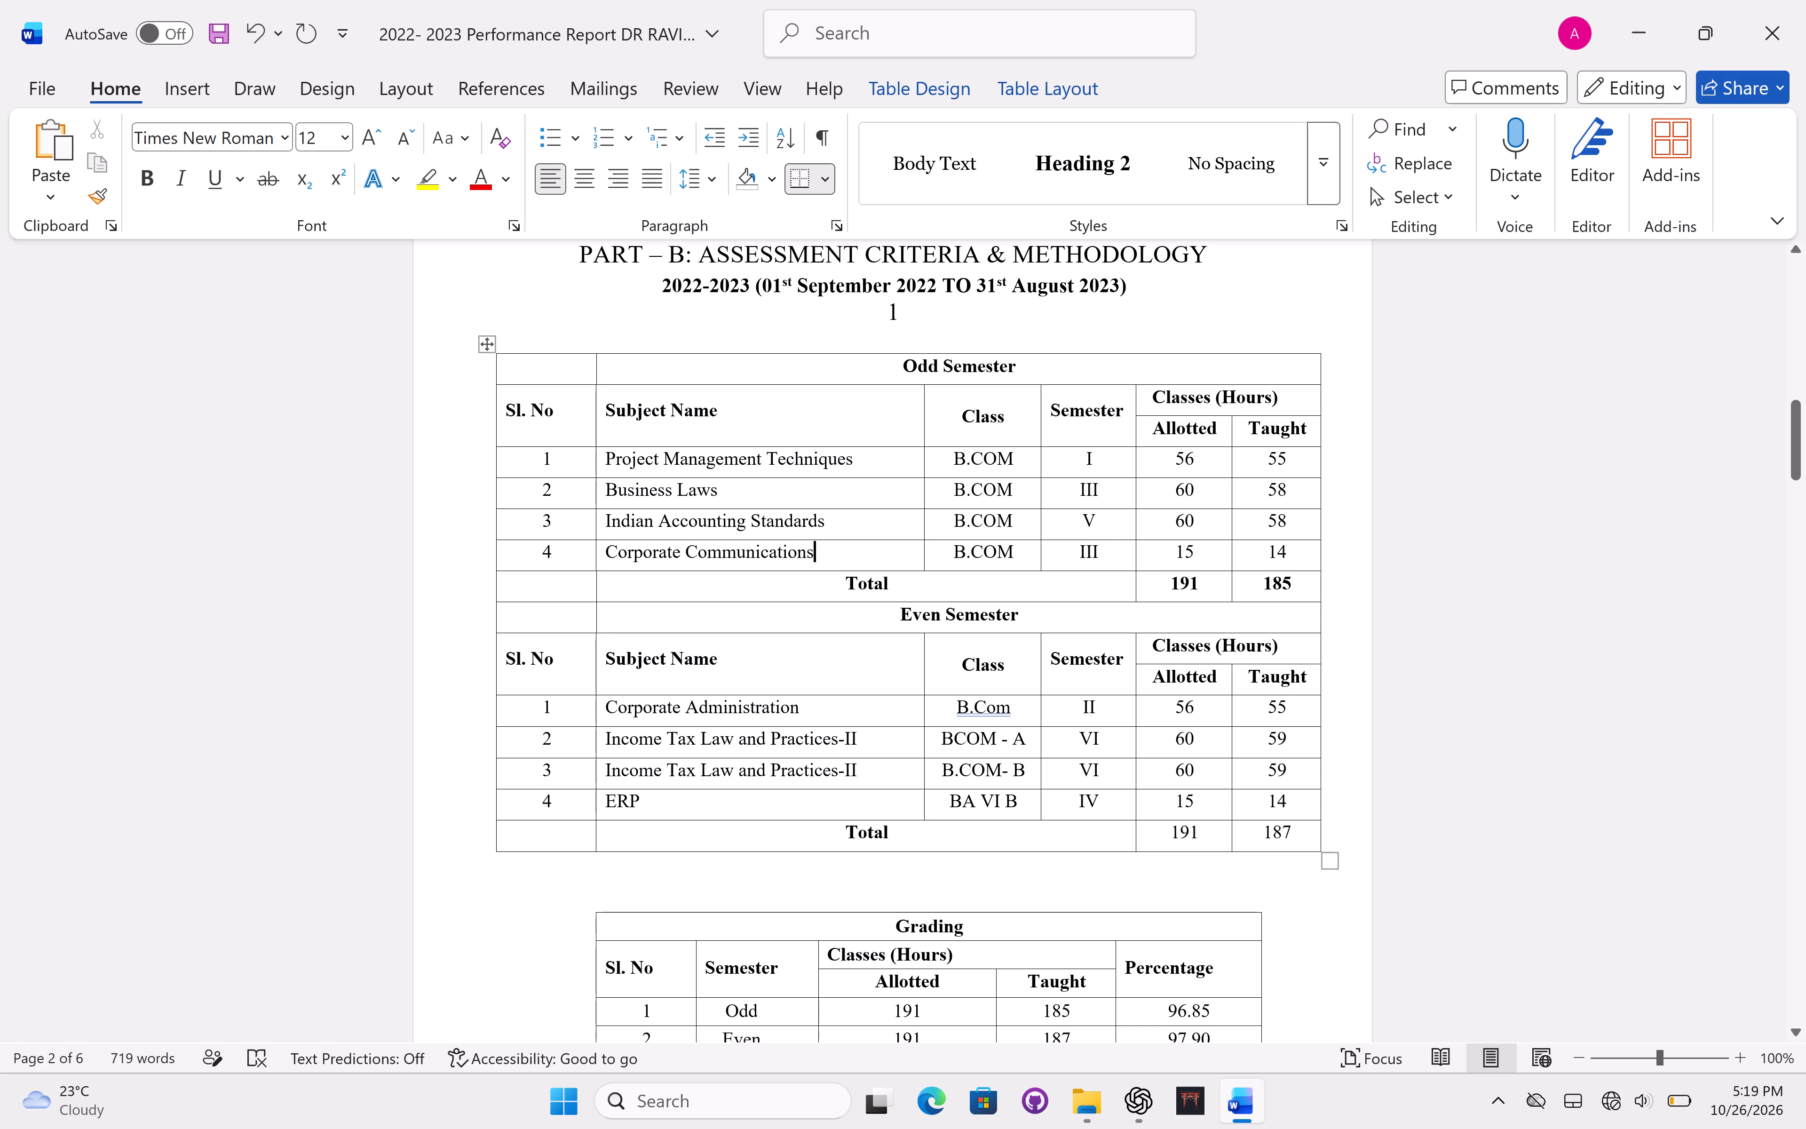
Set the semester for Corporate Communications in the Odd Semester table to V and save the document.
click(1111, 551)
key(BackSpace)
key(BackSpace)
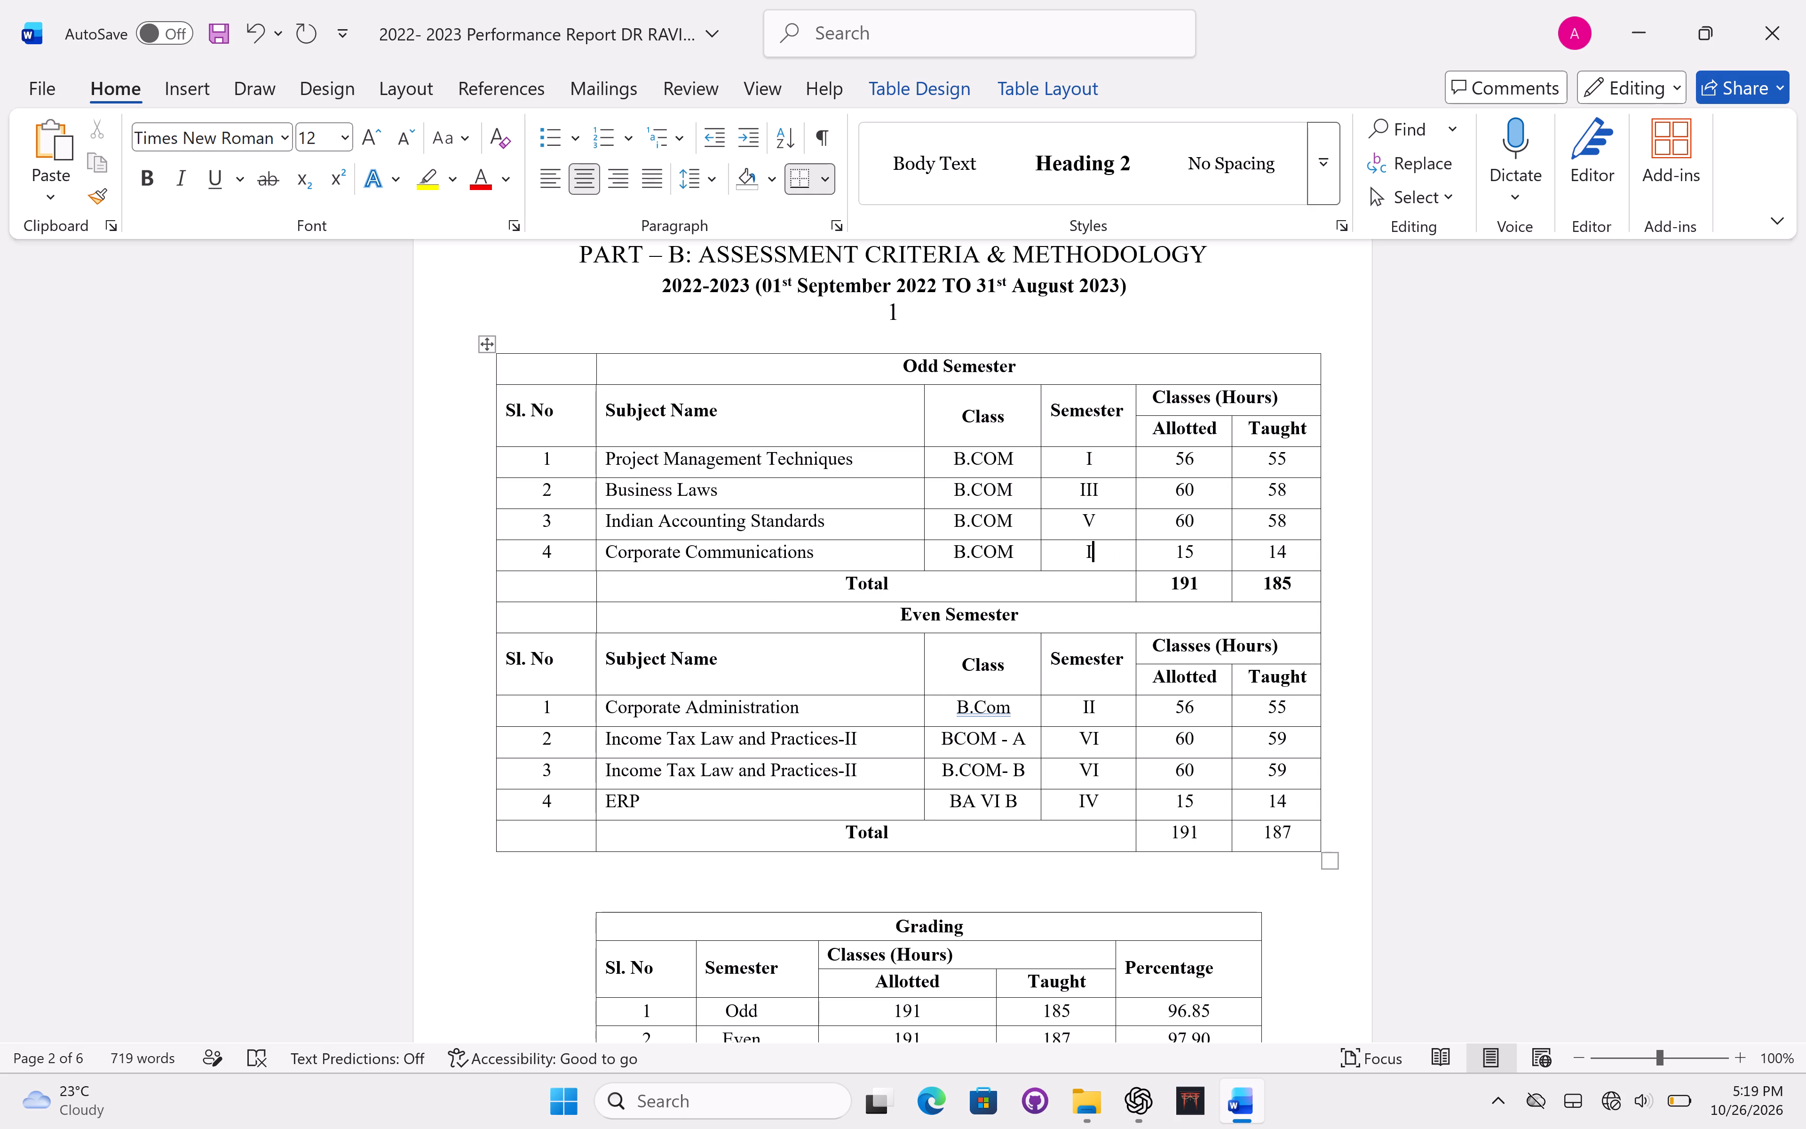
key(BackSpace)
key(v)
key(BackSpace)
key(v)
key(ctrl+s)
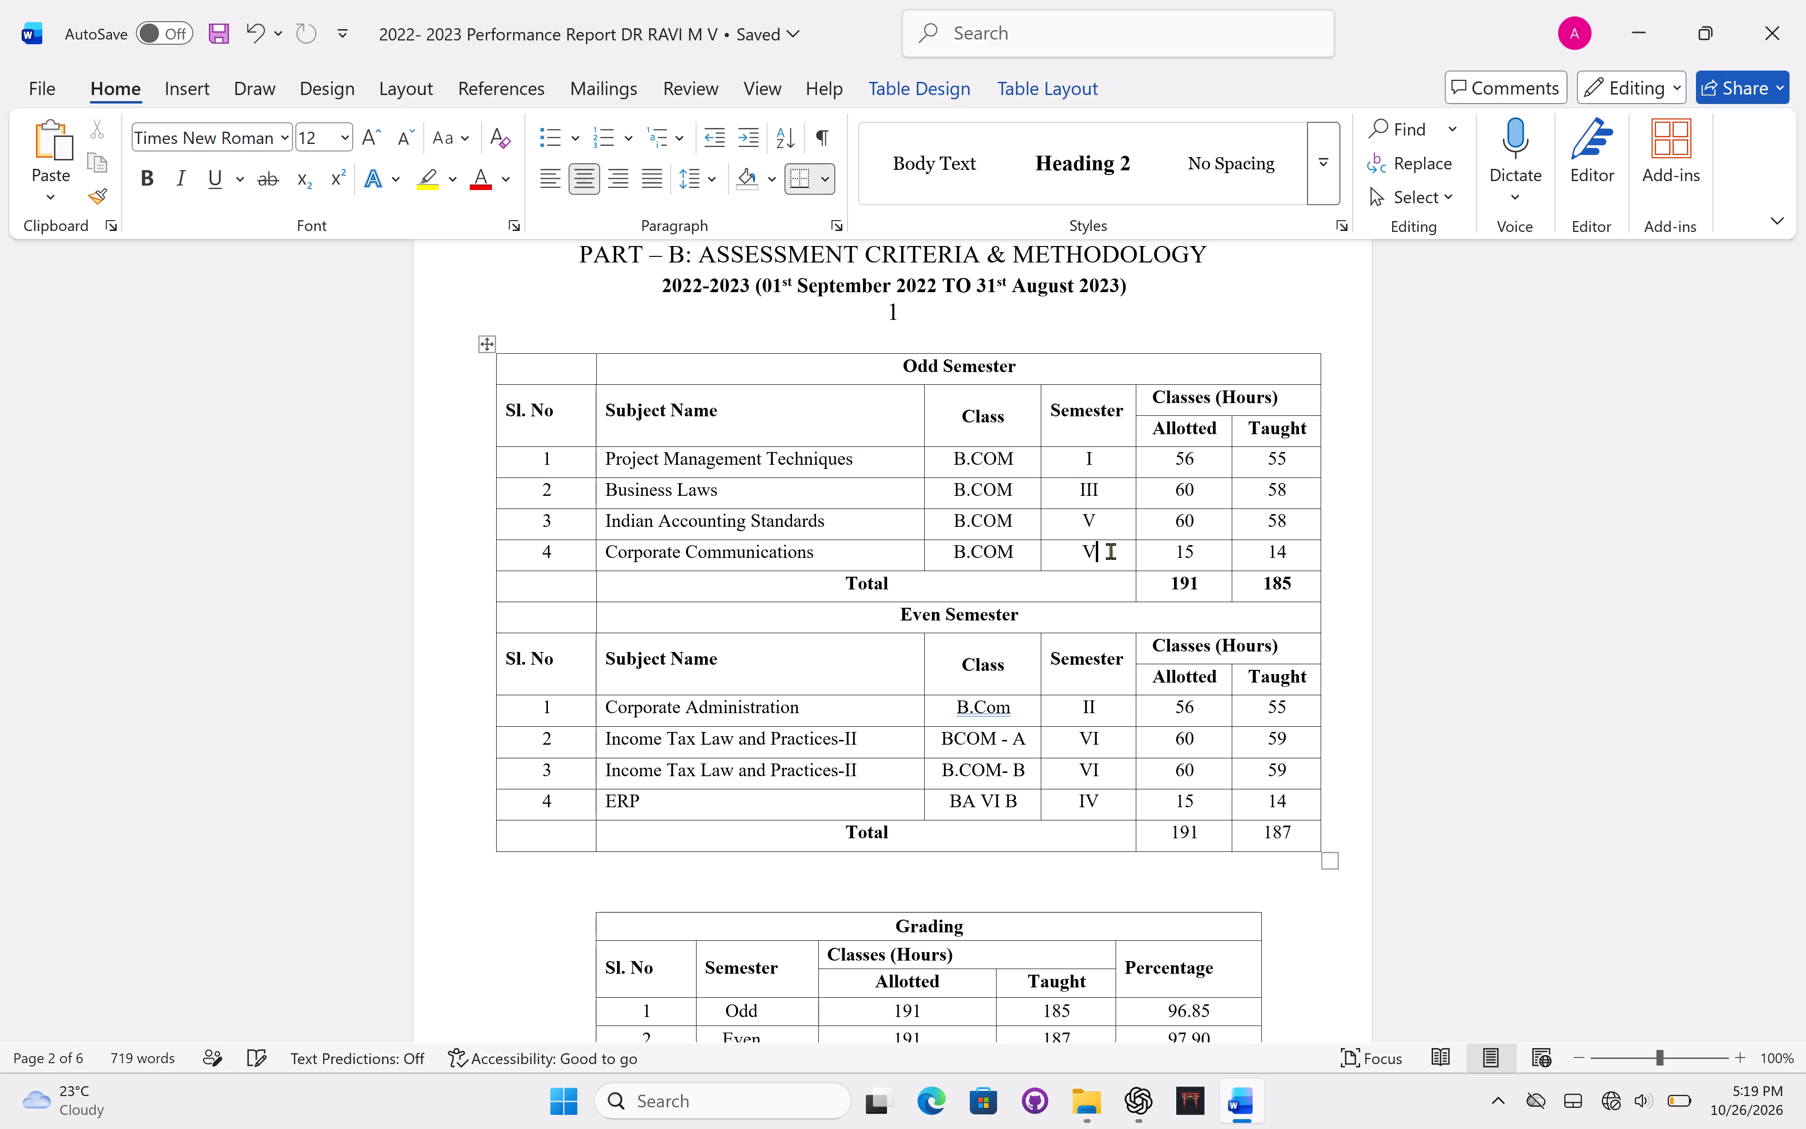
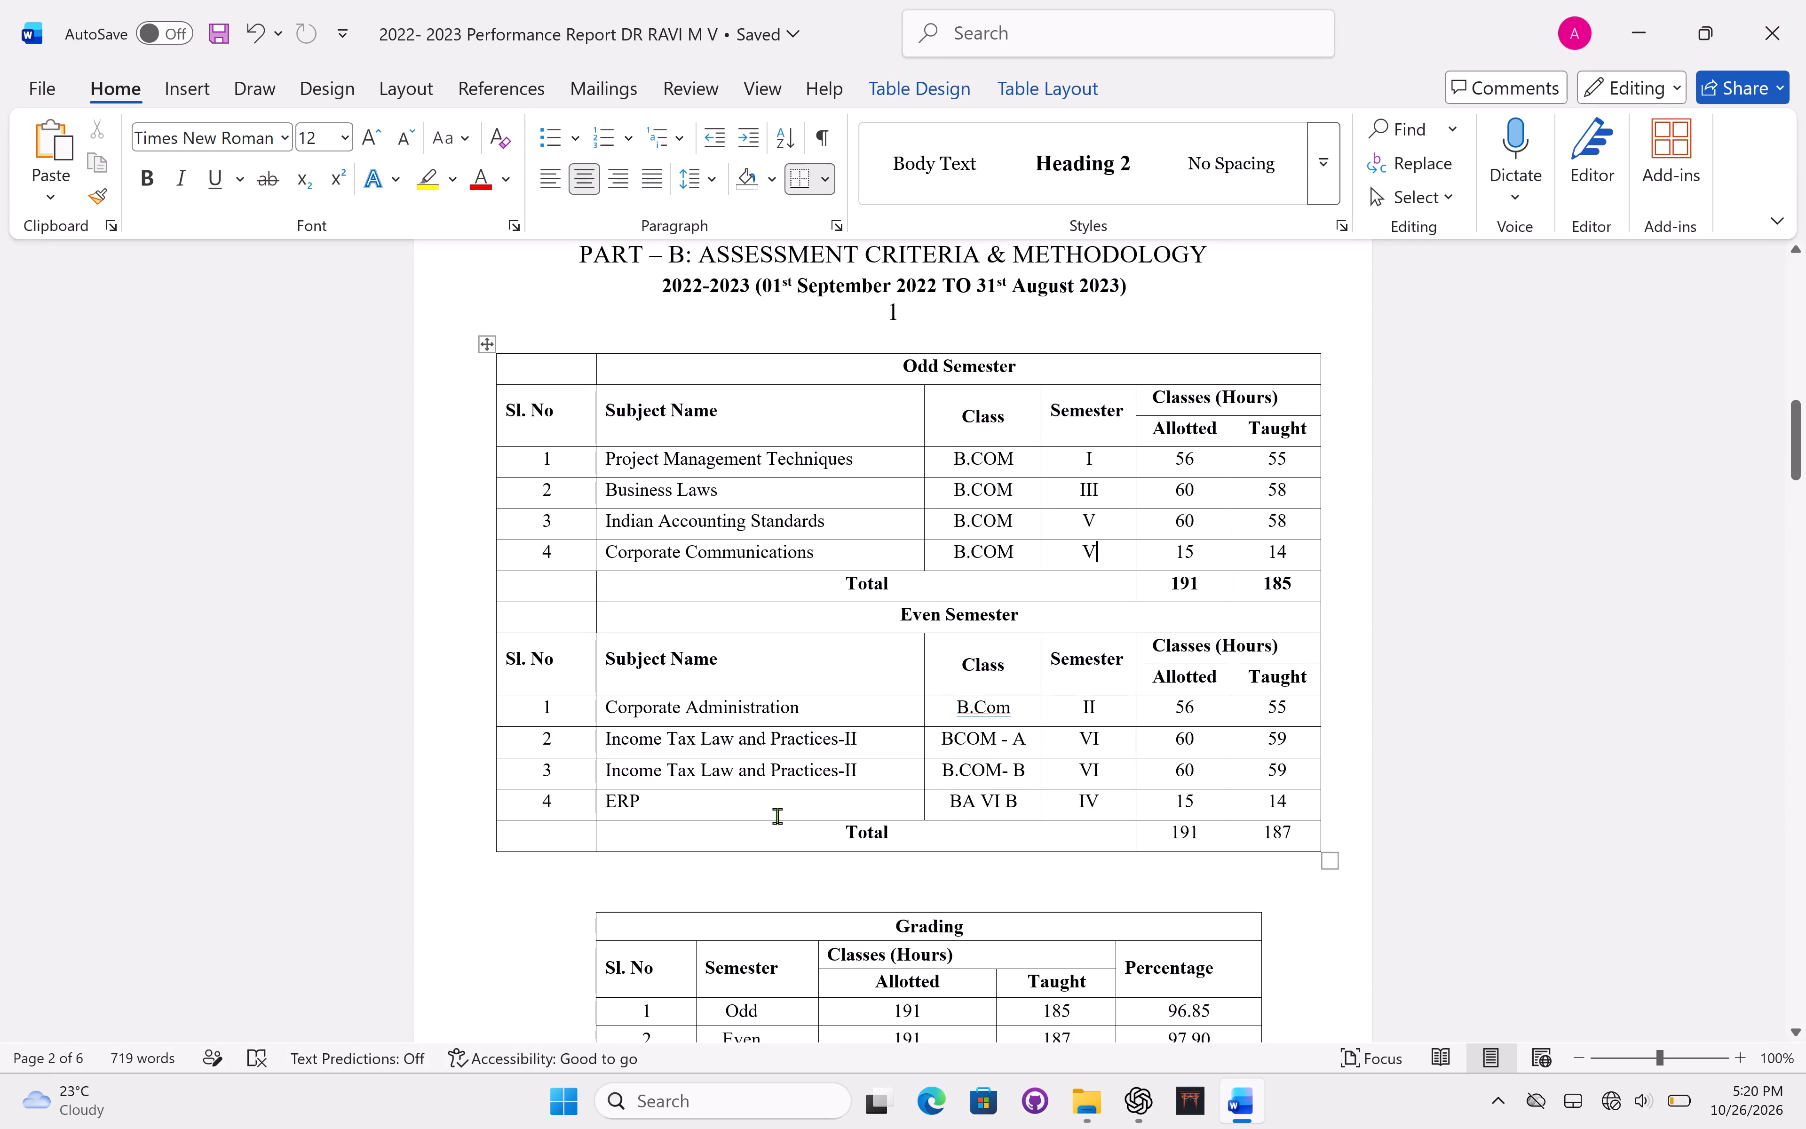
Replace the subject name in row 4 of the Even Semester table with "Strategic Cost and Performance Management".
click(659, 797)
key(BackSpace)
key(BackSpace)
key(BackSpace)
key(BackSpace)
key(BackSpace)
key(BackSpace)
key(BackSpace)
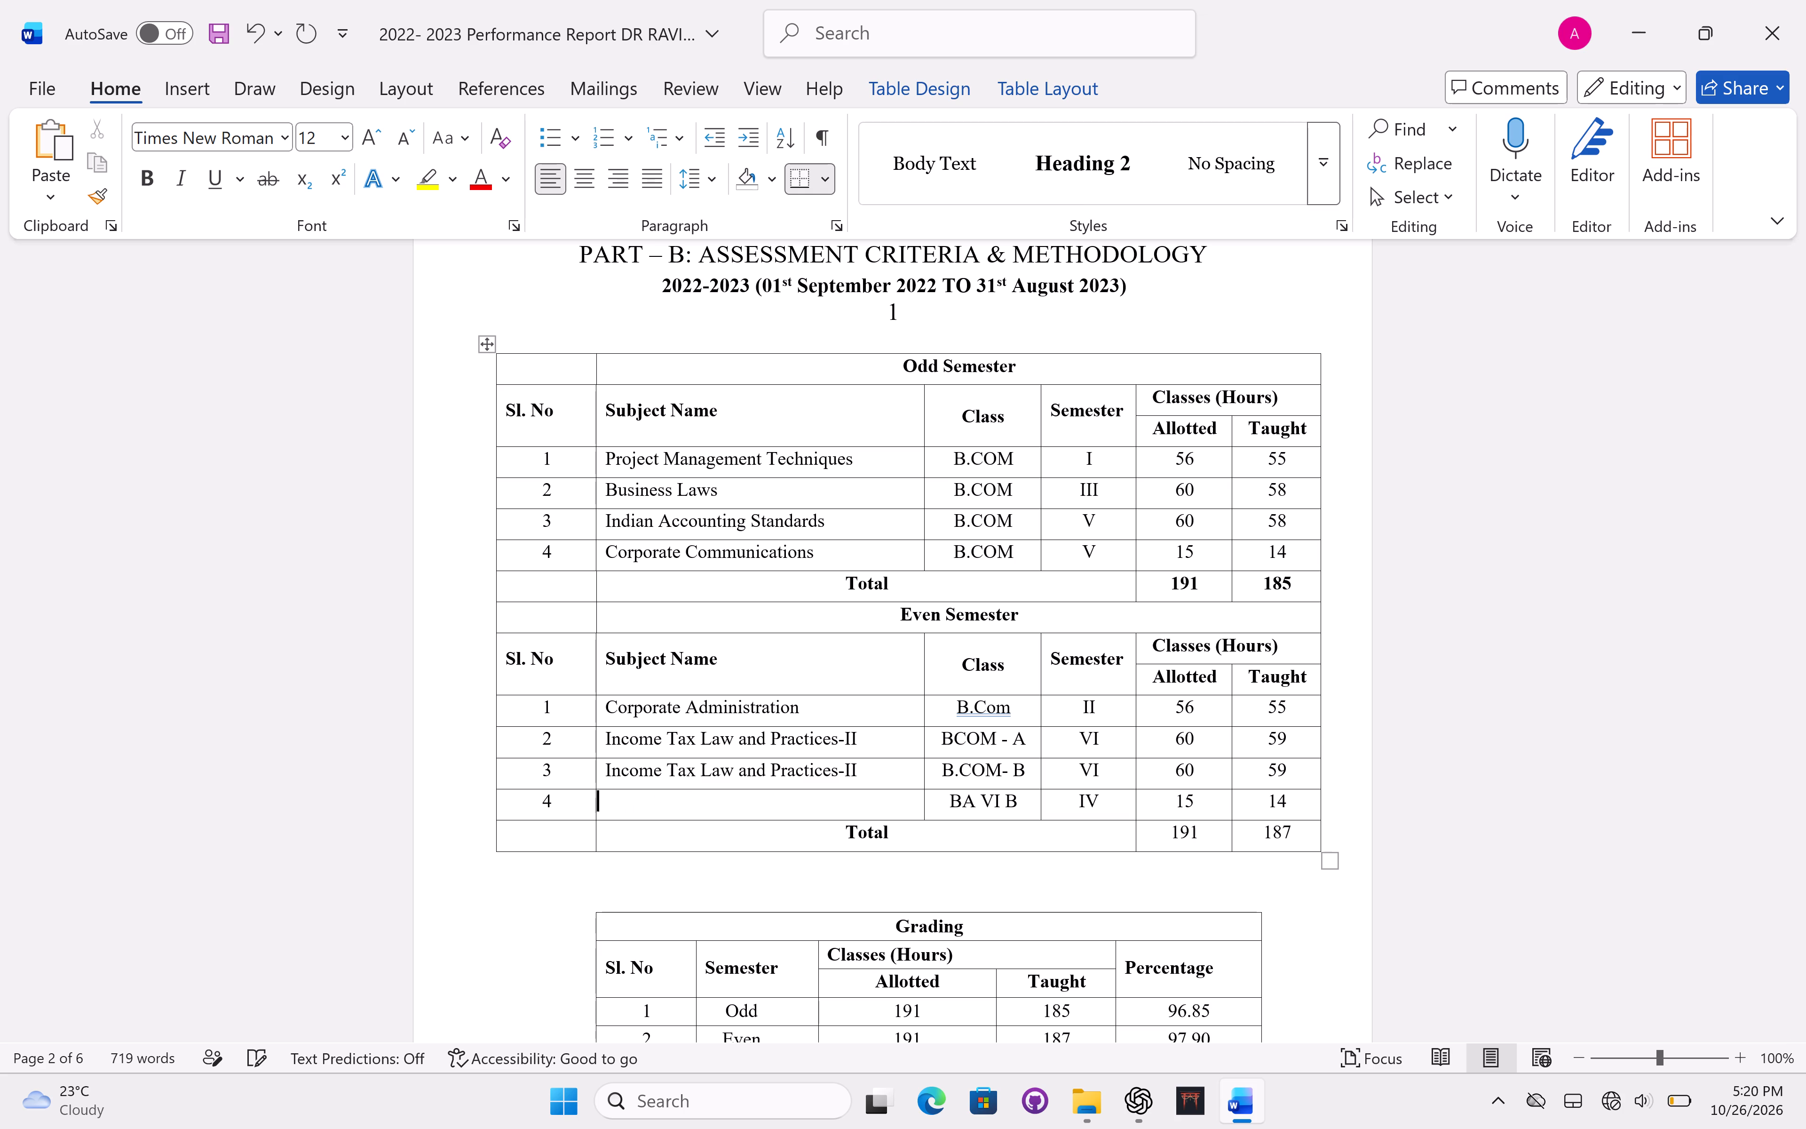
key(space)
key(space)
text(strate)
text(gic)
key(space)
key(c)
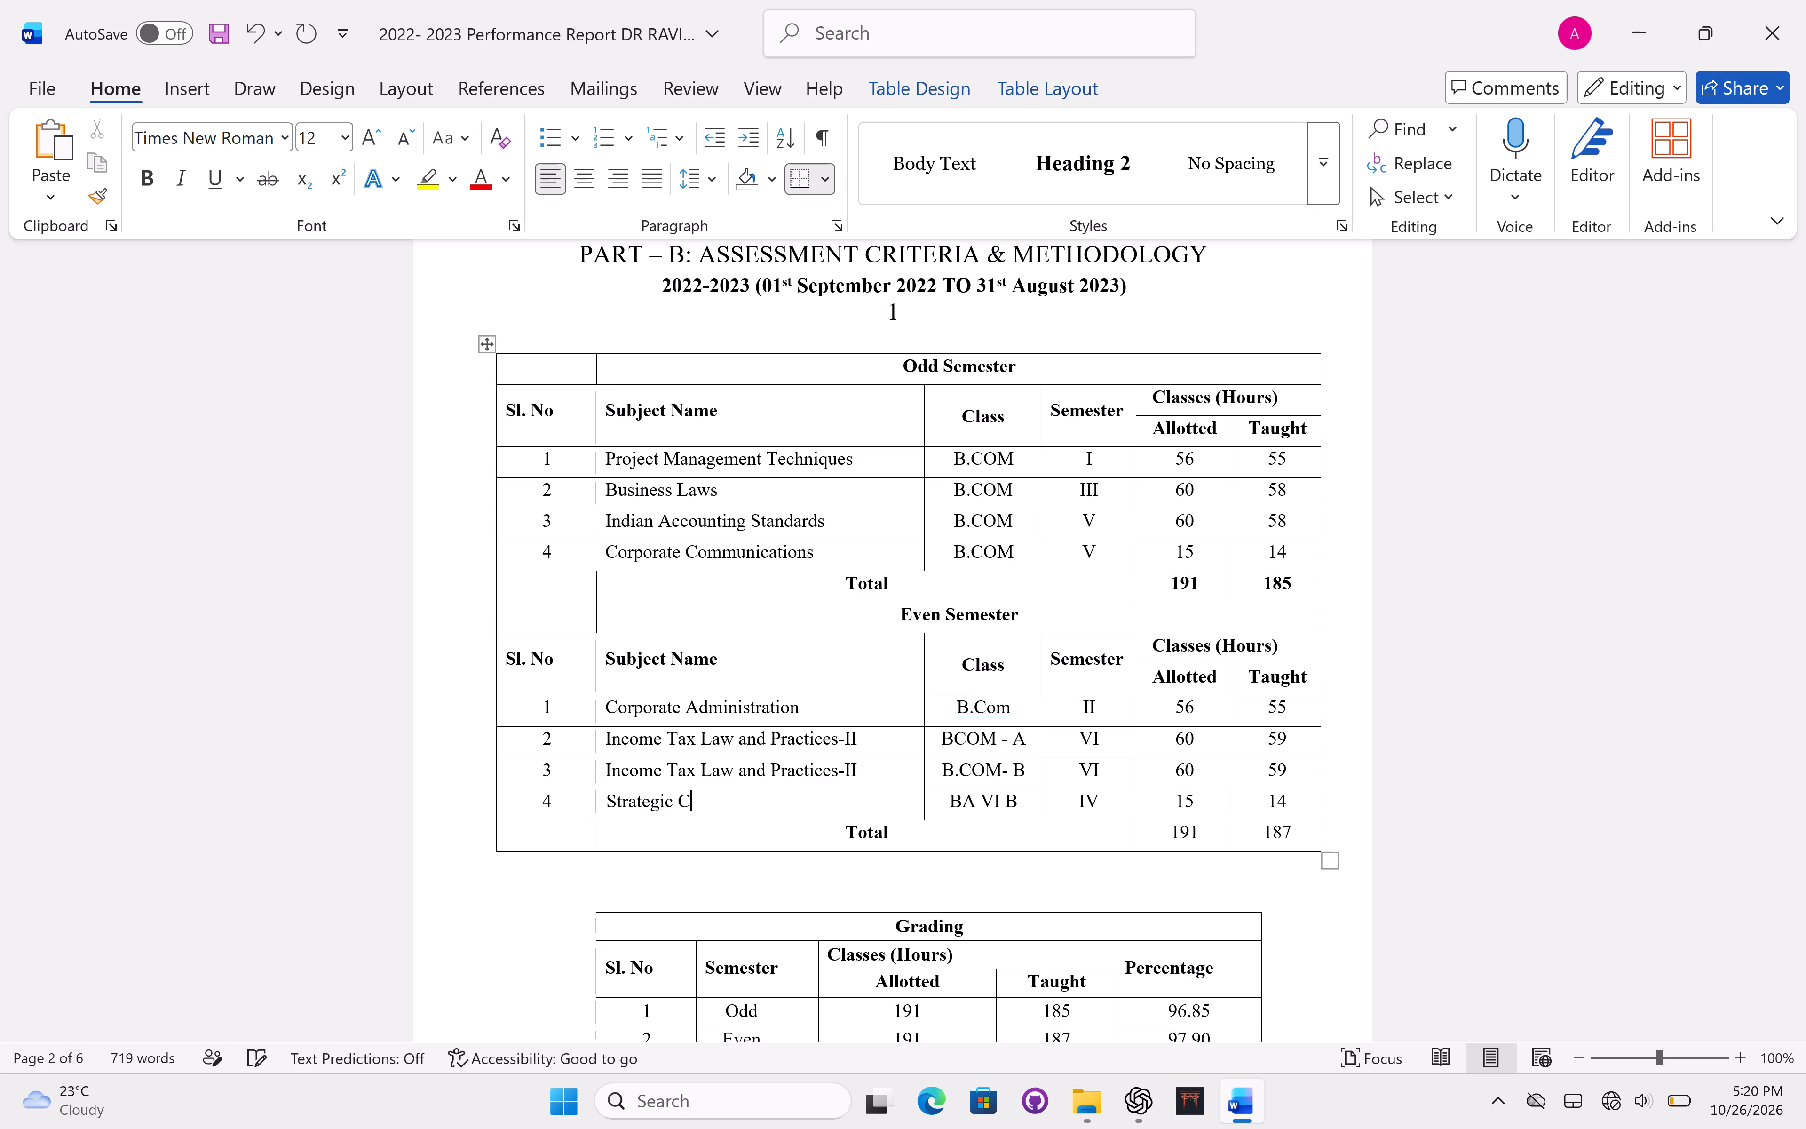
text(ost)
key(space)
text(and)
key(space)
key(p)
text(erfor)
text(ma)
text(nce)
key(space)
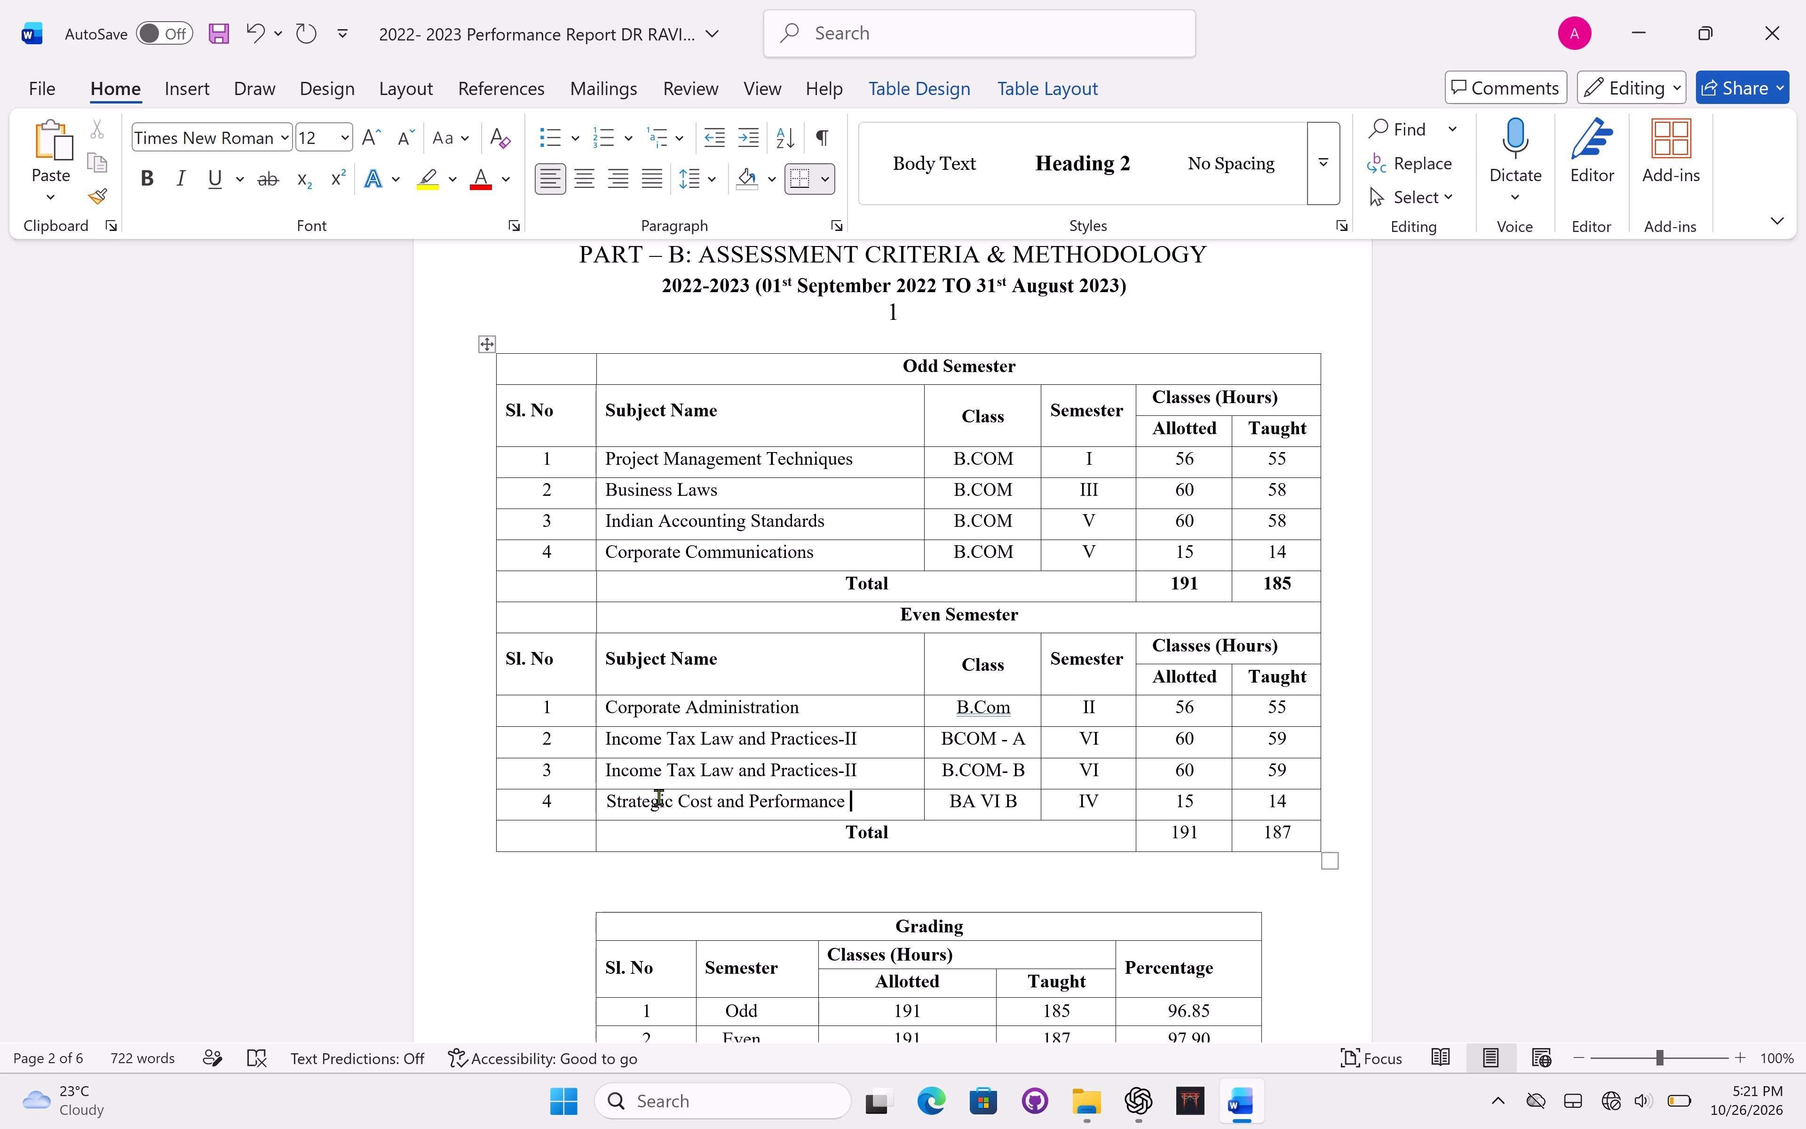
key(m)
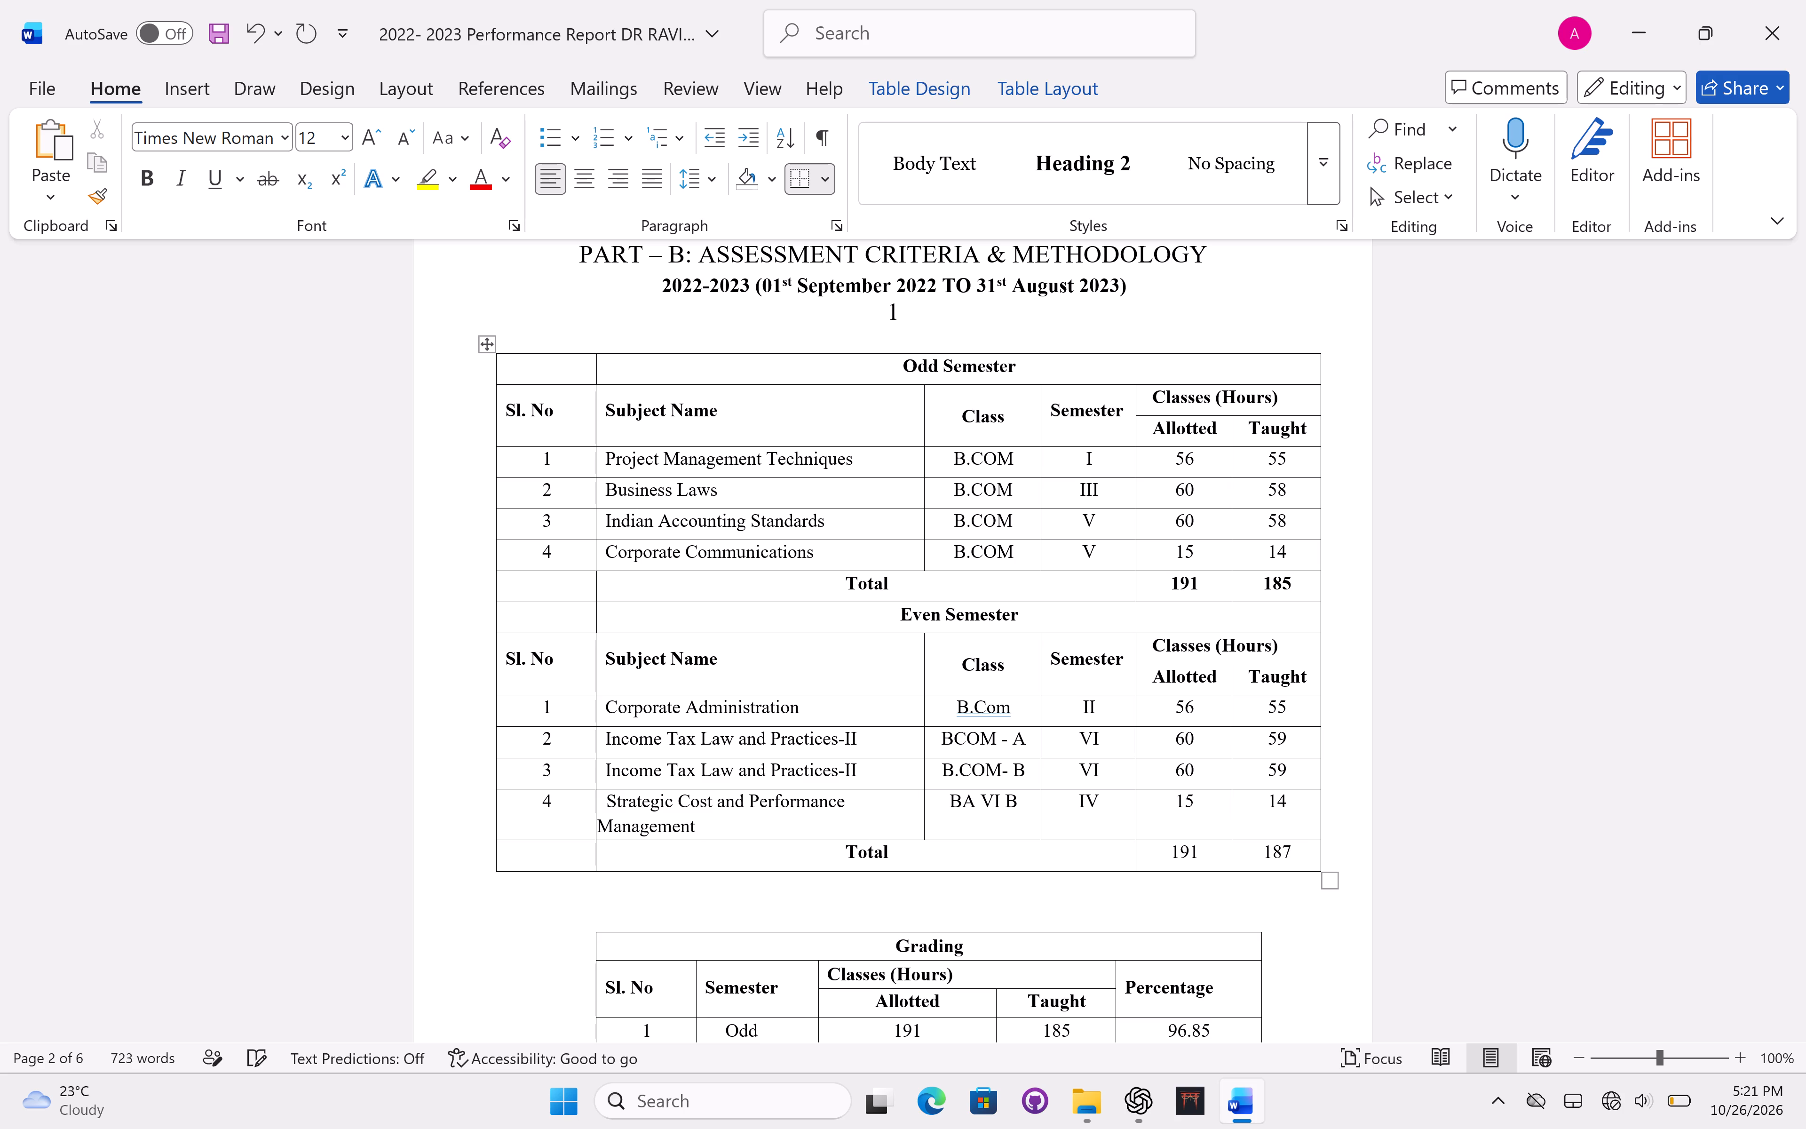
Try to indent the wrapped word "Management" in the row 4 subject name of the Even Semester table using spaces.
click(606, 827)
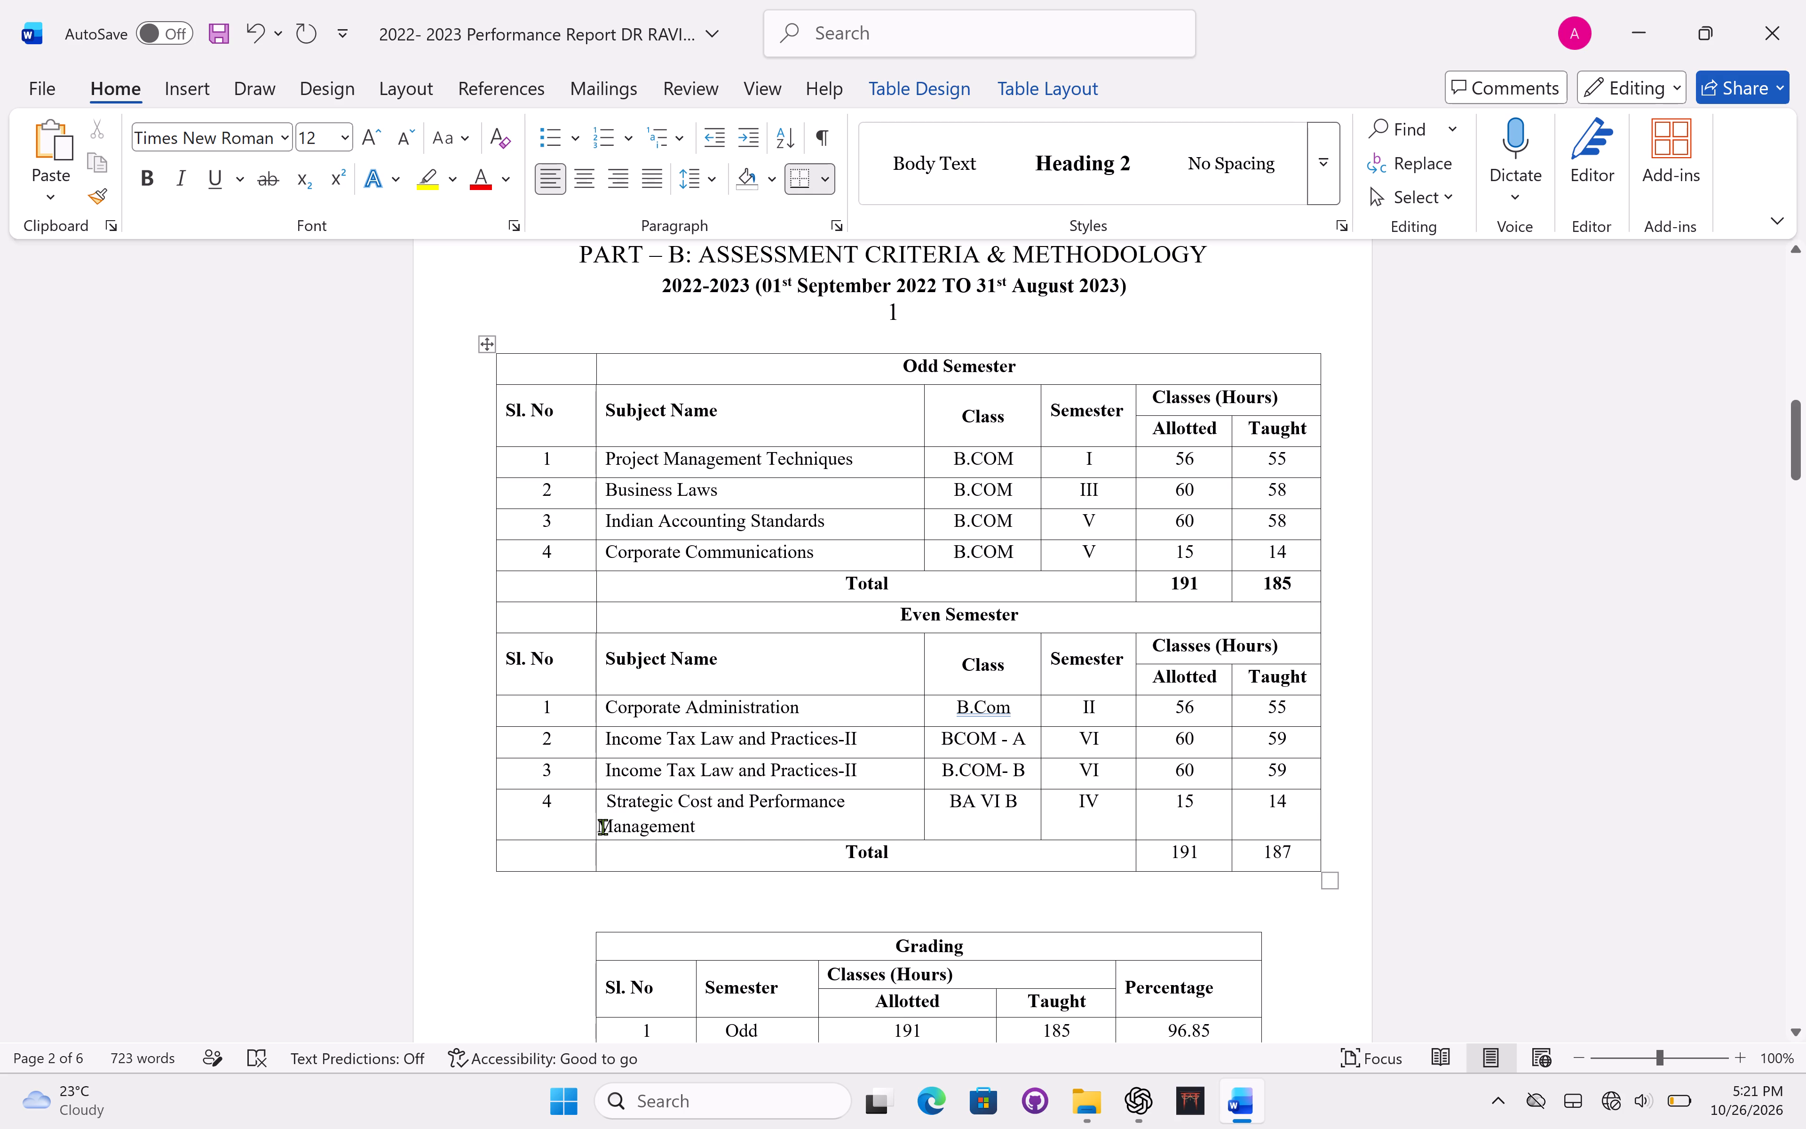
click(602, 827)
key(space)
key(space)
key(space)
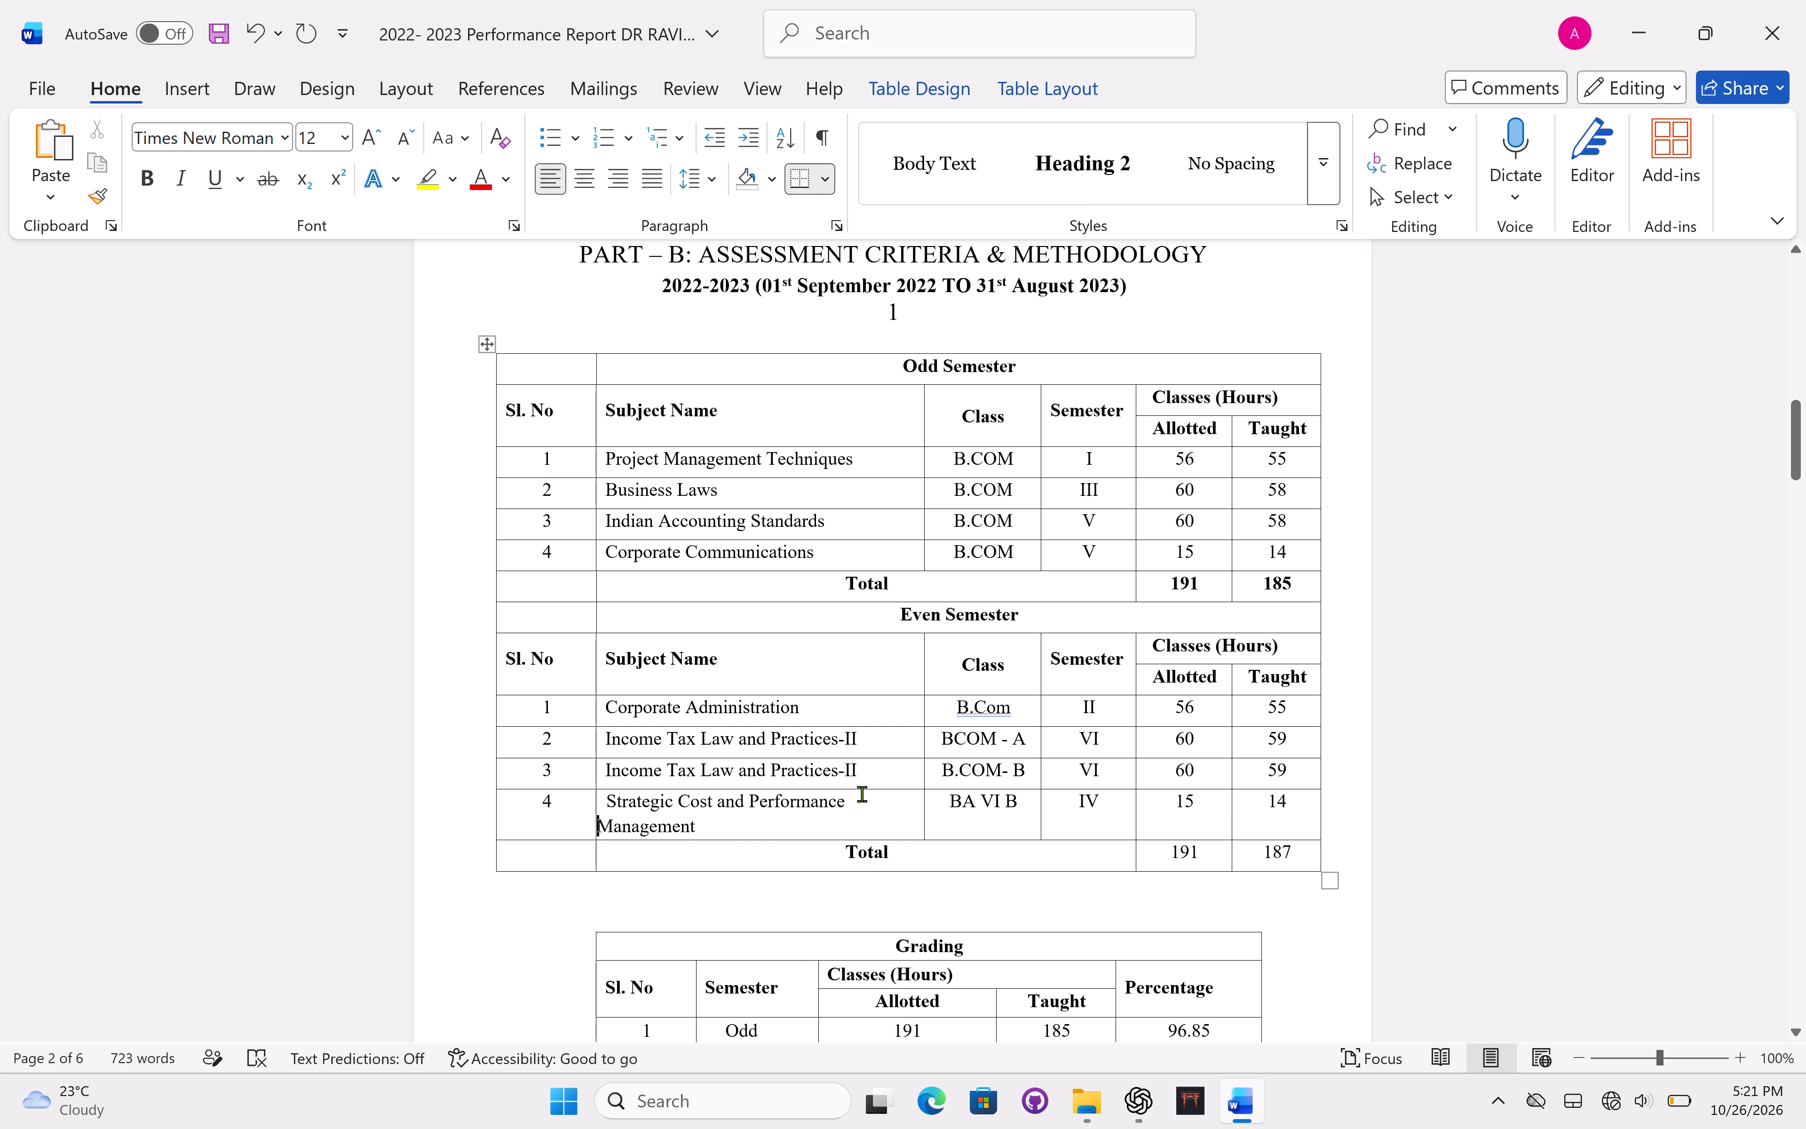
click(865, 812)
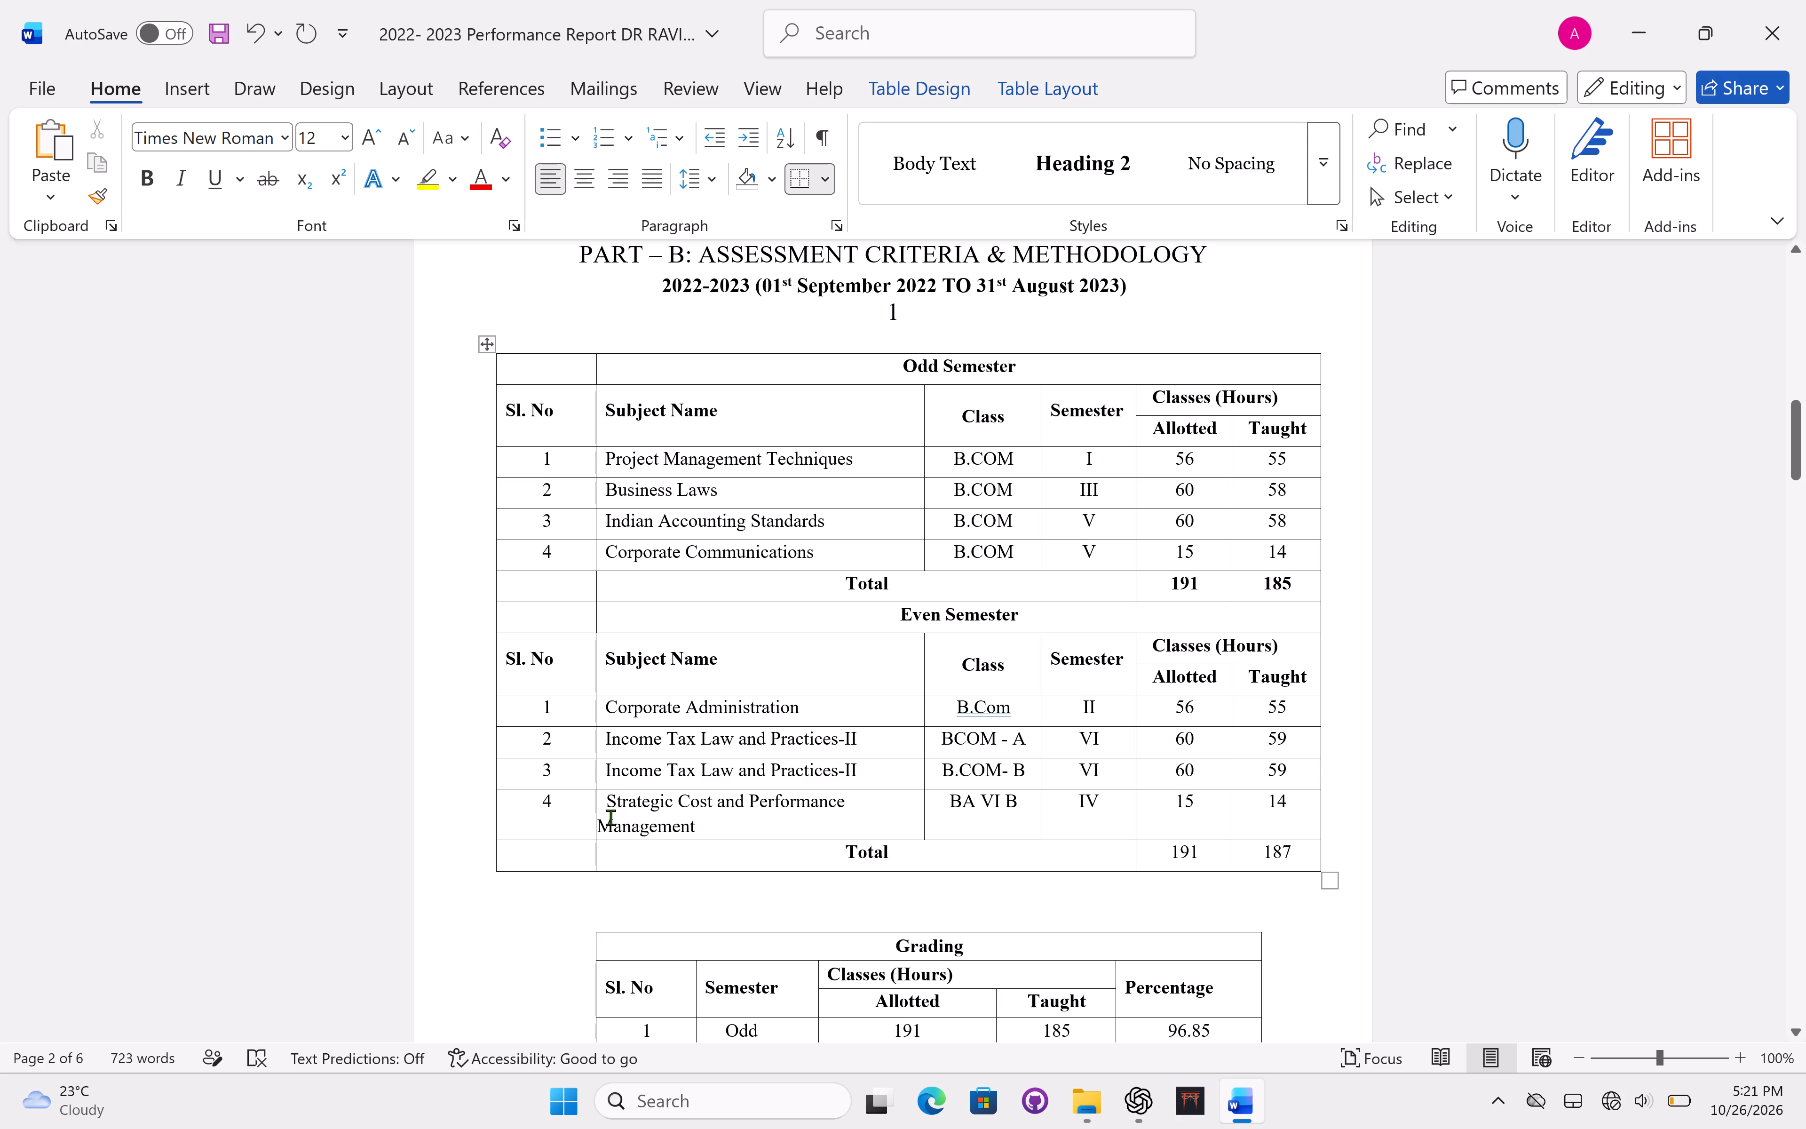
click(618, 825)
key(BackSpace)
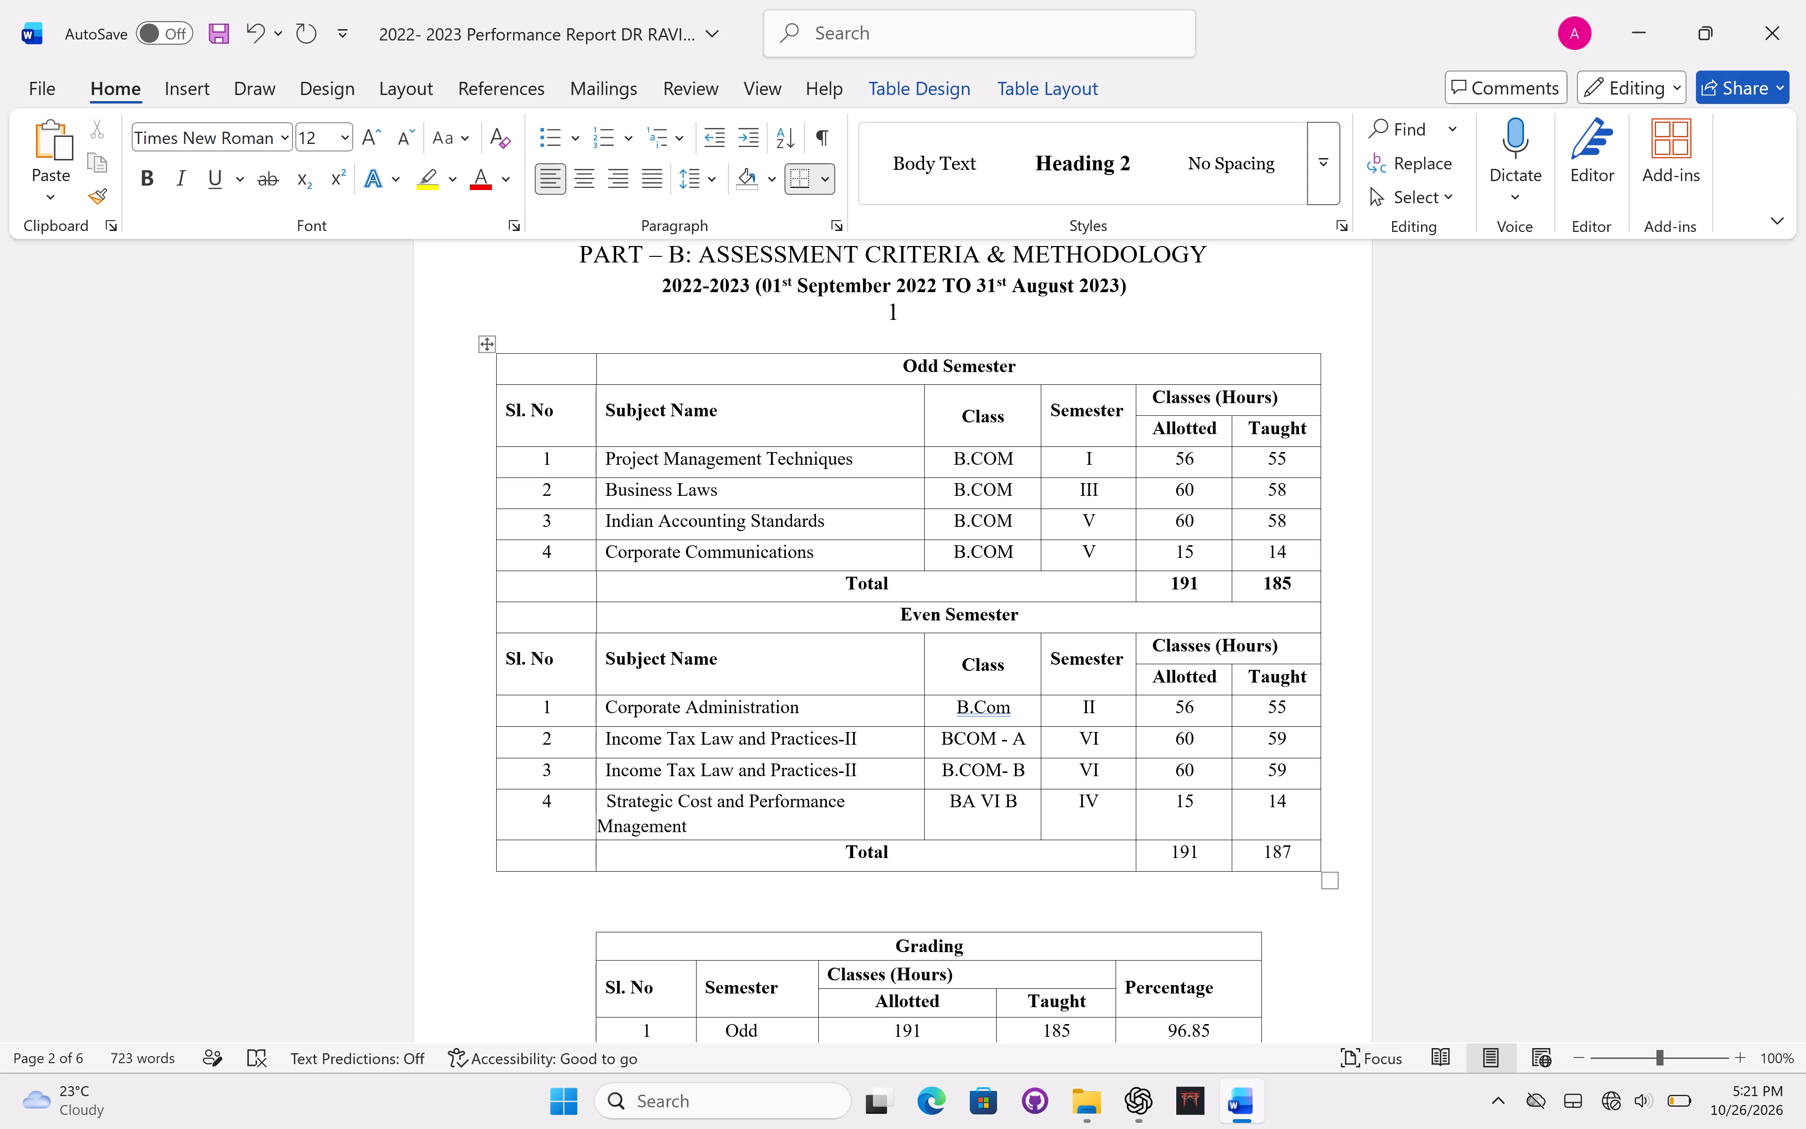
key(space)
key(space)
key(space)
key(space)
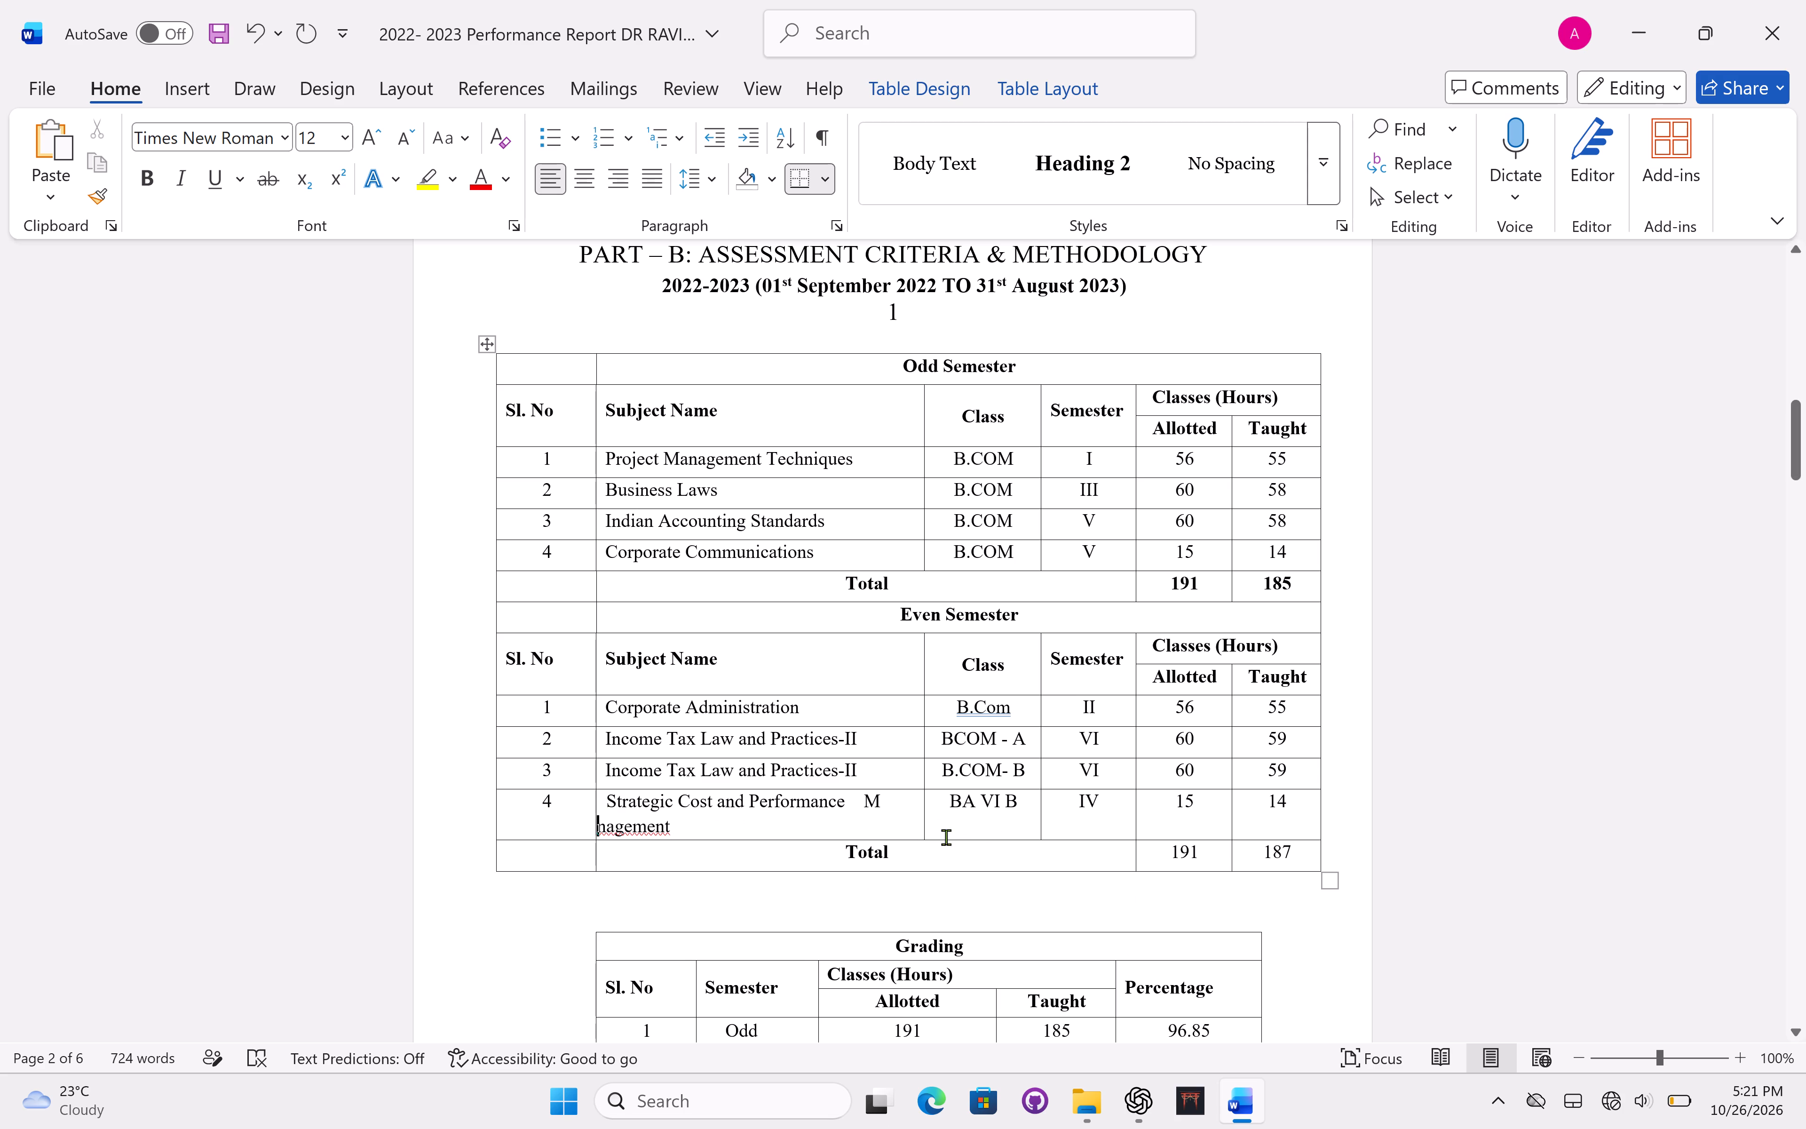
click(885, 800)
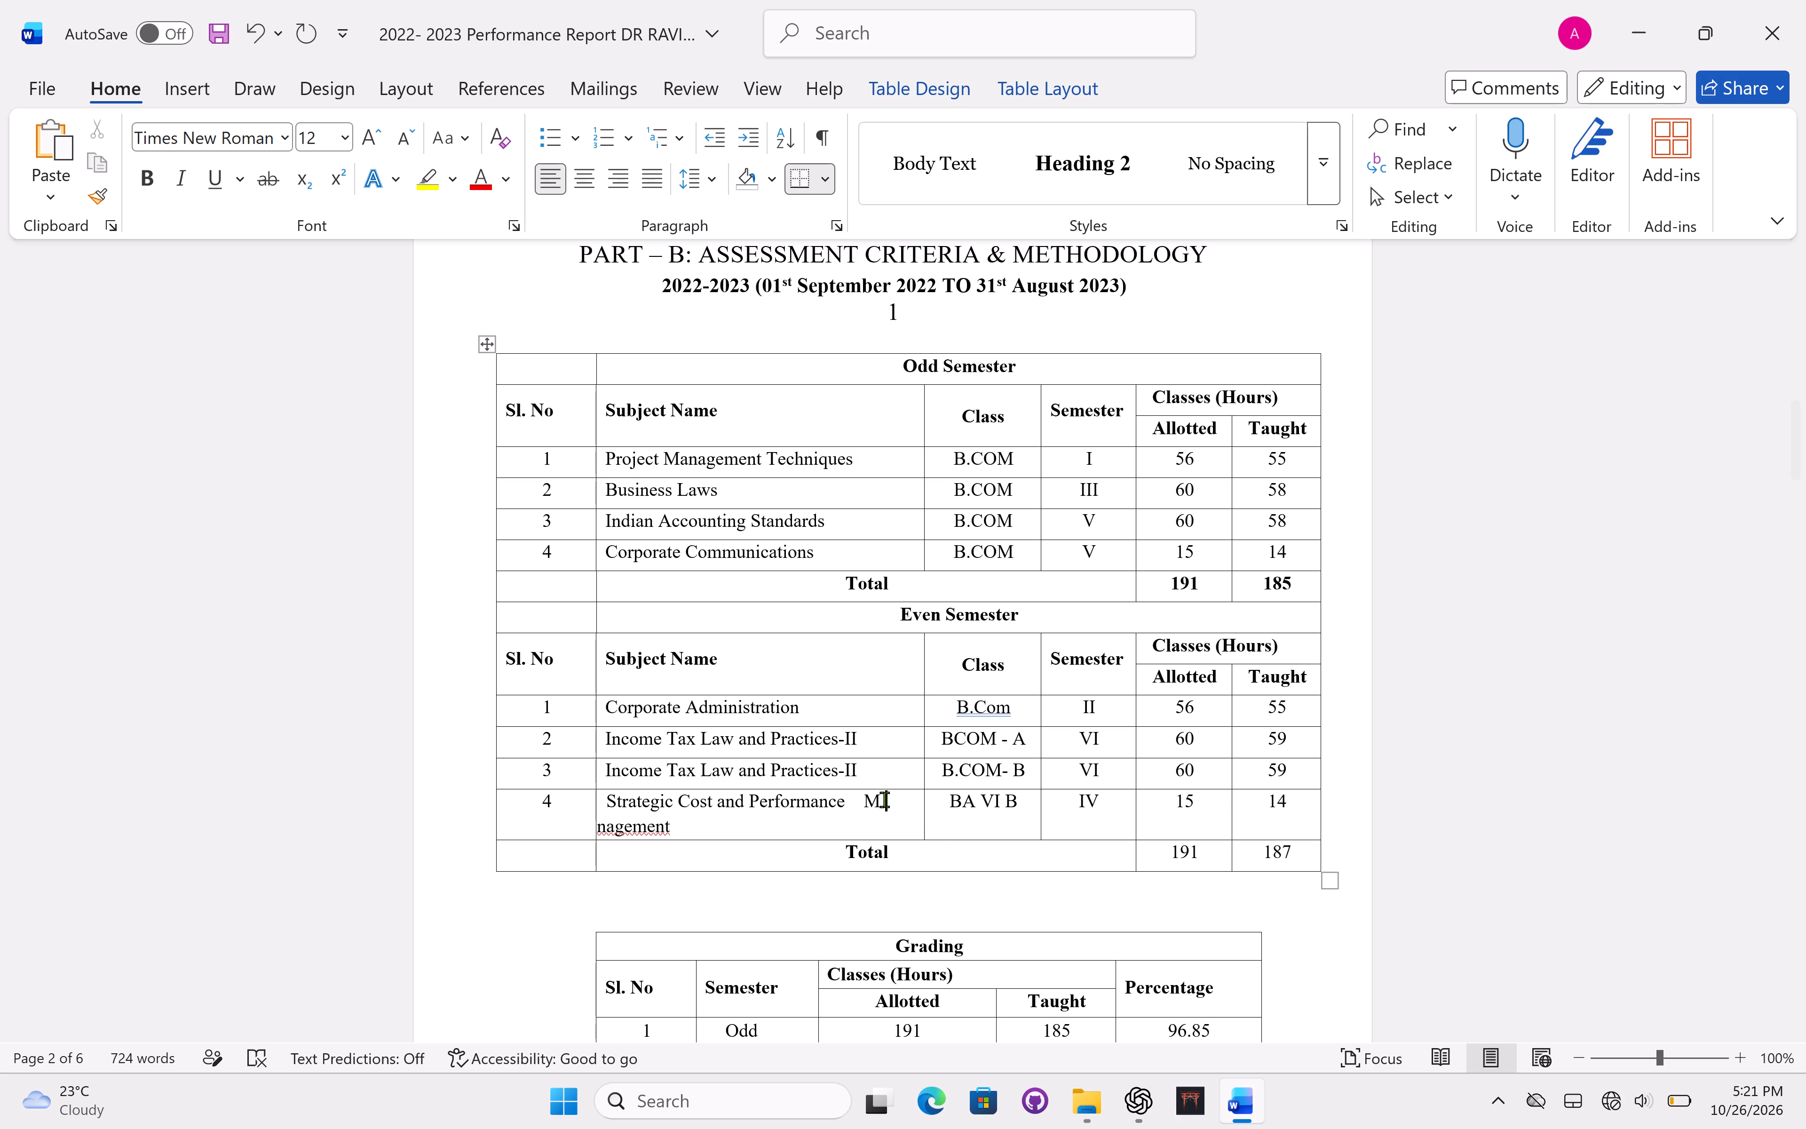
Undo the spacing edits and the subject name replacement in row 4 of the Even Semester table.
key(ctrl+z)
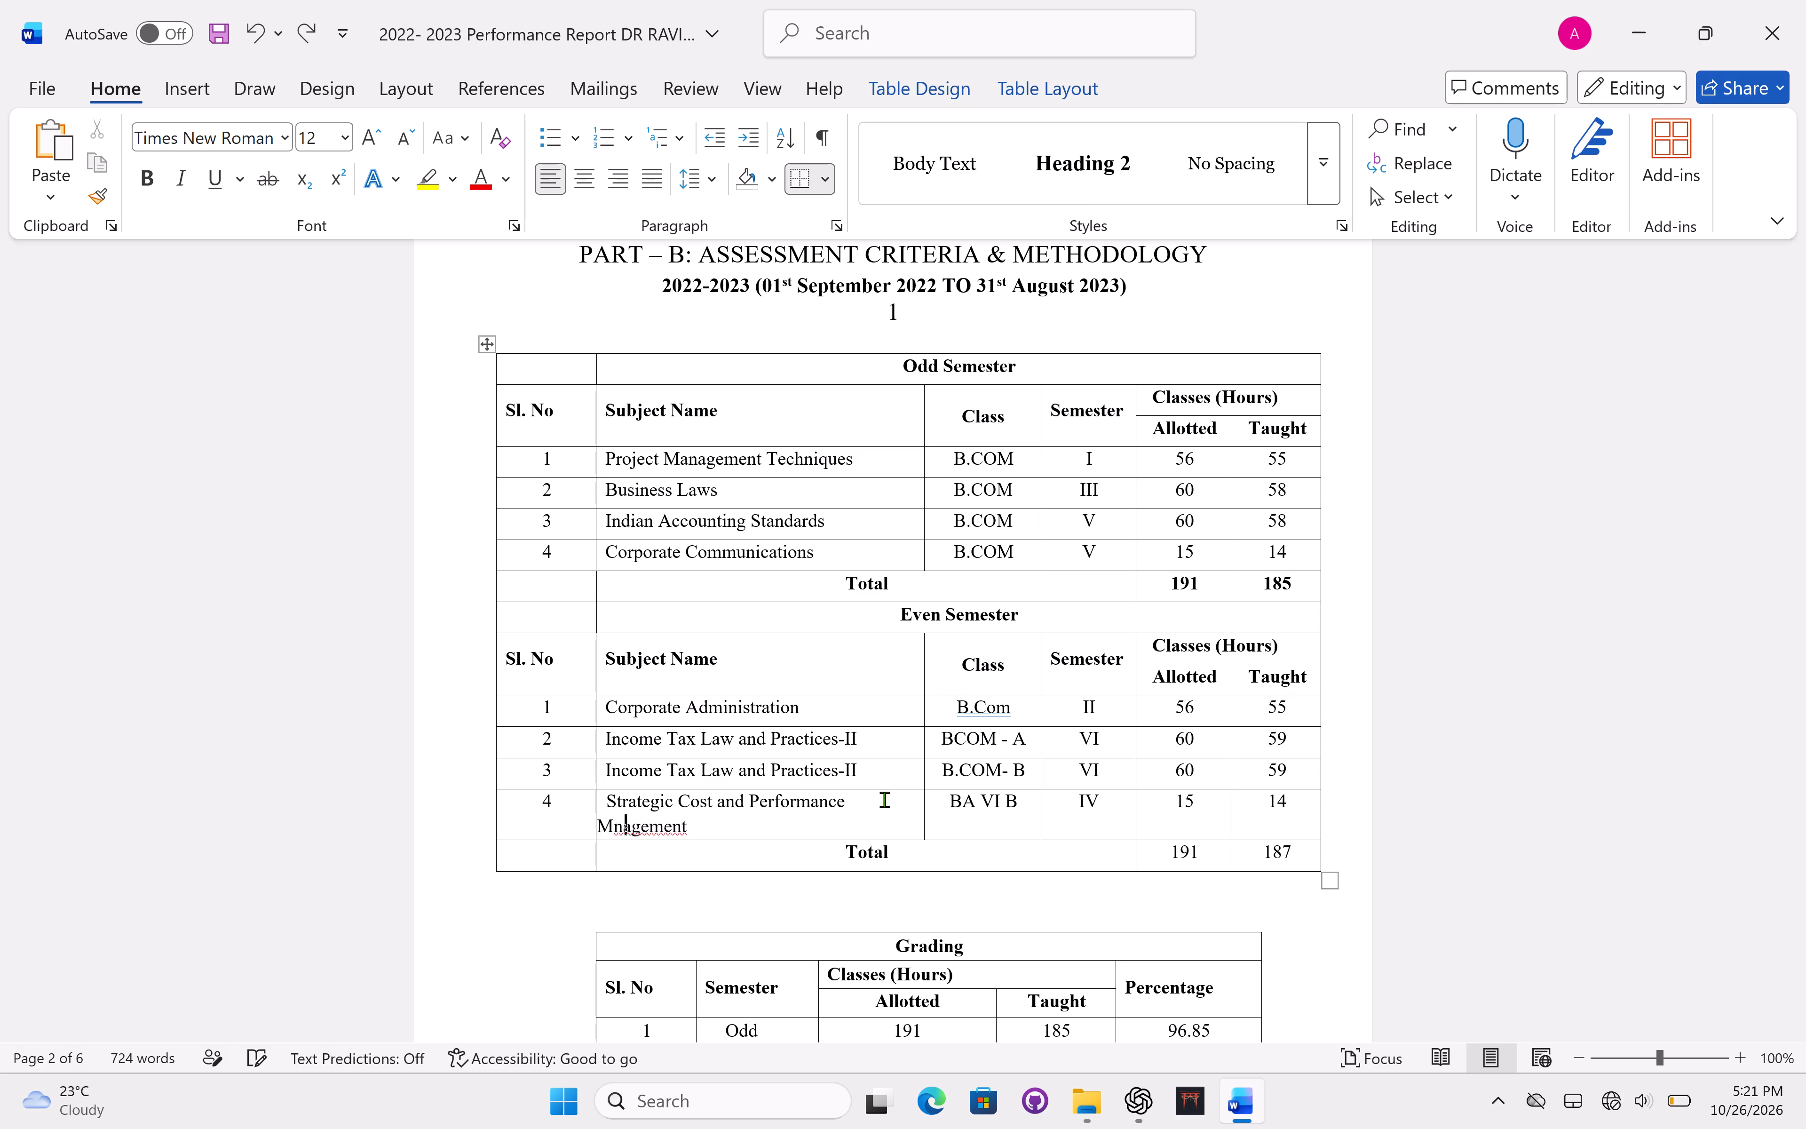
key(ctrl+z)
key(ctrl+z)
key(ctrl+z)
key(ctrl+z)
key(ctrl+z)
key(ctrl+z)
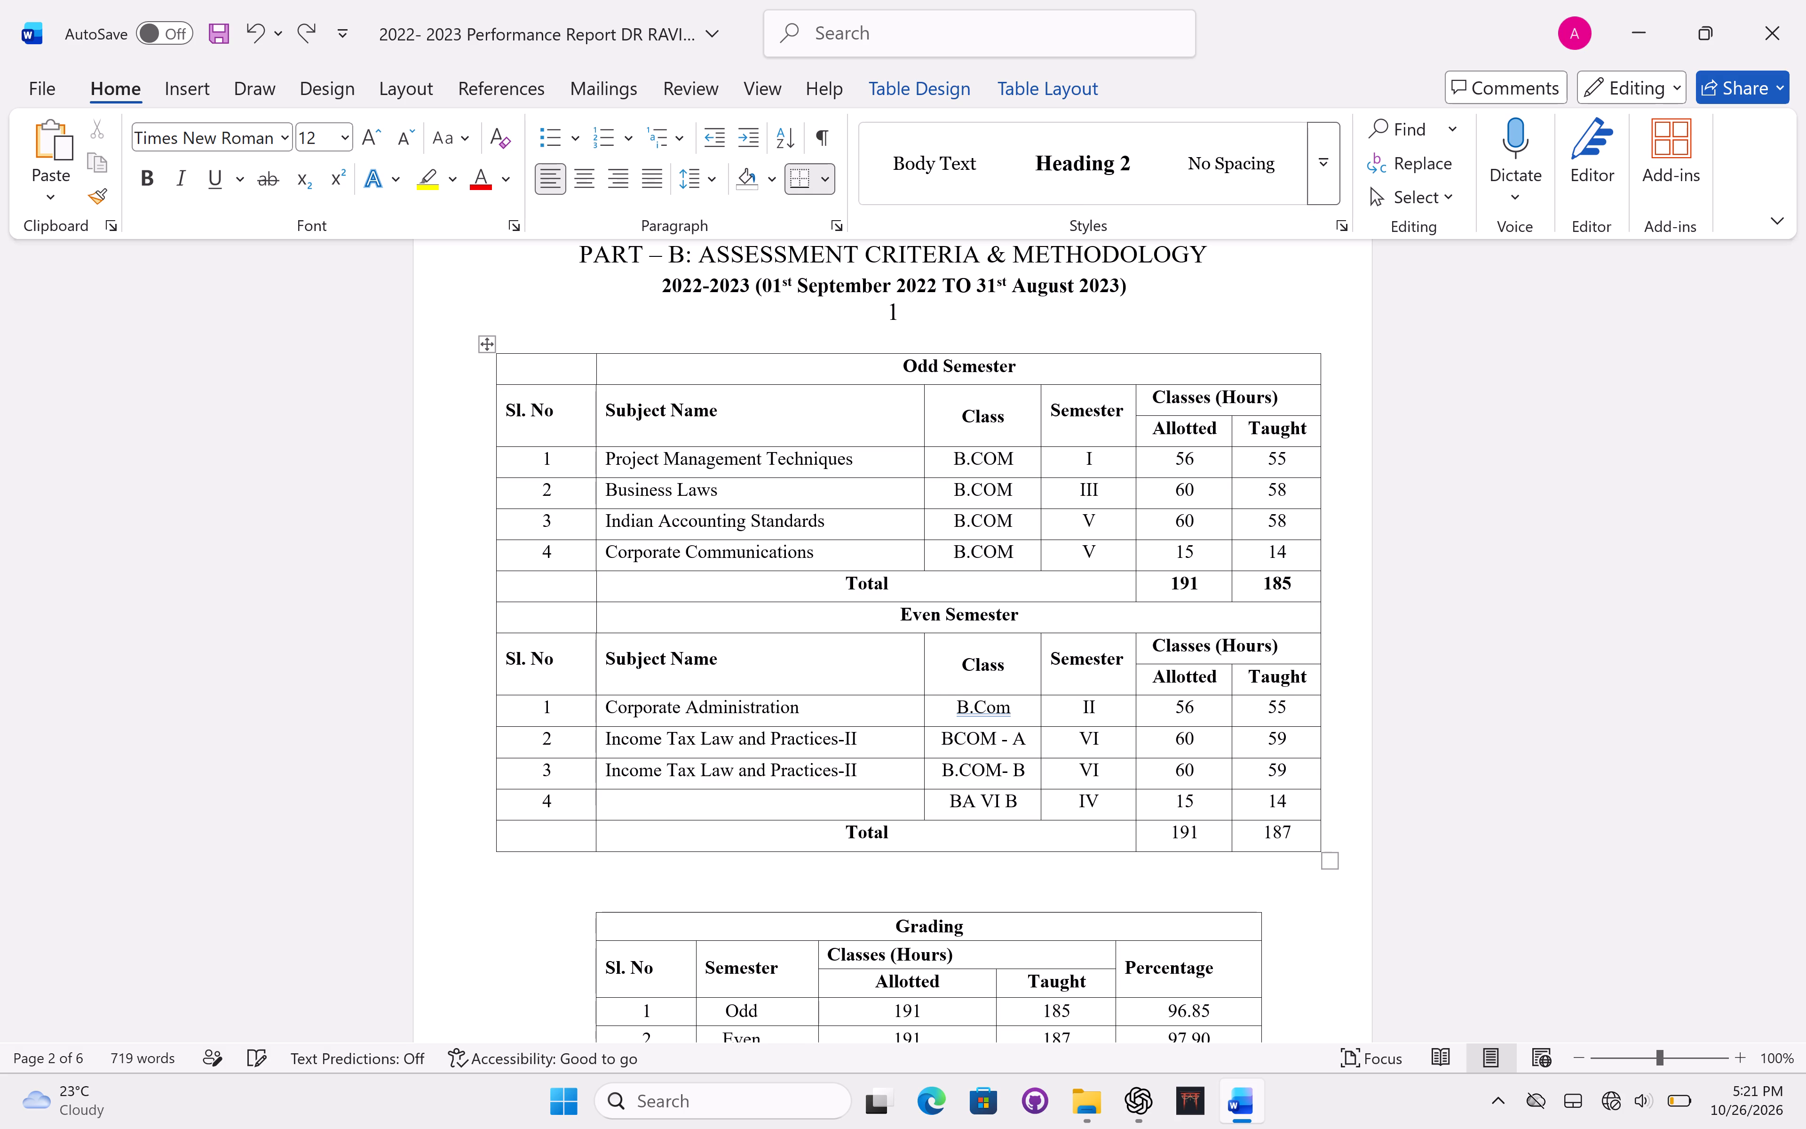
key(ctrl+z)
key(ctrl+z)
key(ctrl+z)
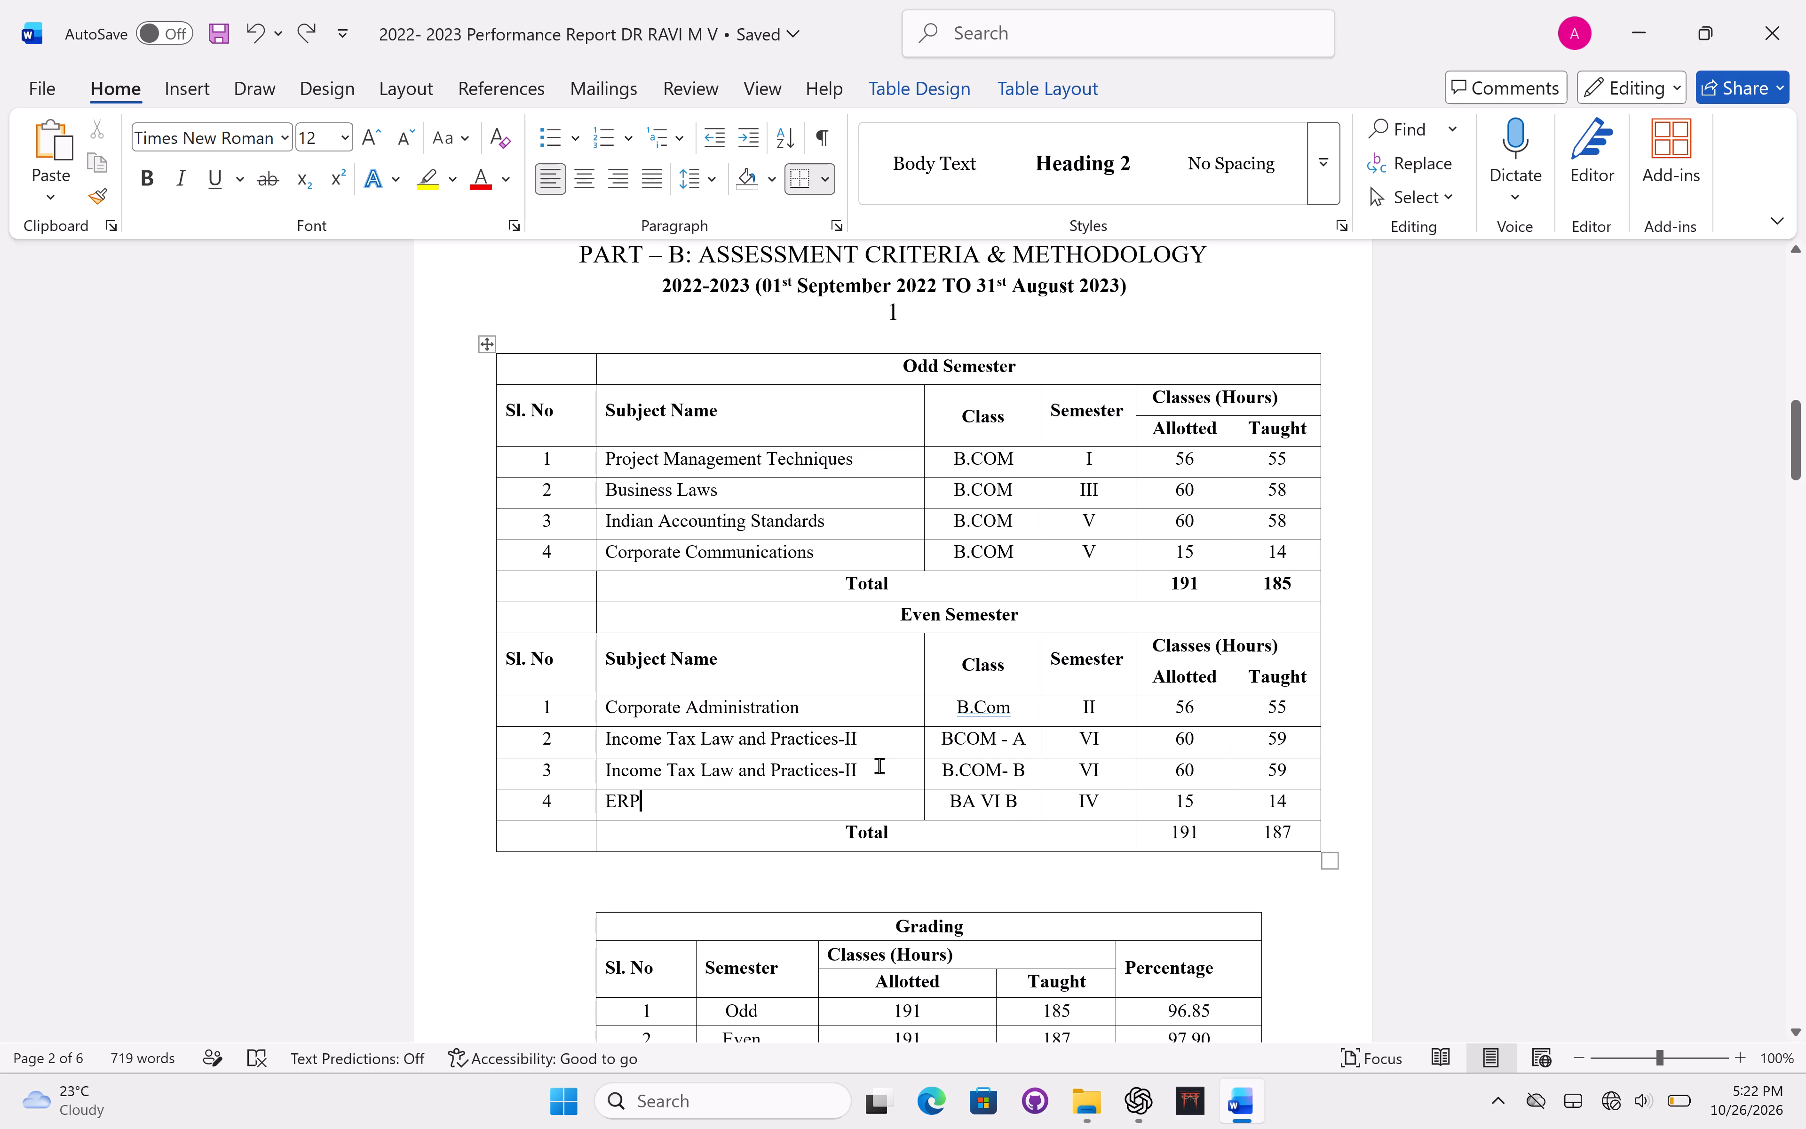
Replace the class for ERP in the Even Semester table with "B.COM", copied from the class cell in row 3.
click(935, 774)
key(shift+Right)
key(shift+Right)
key(shift+Right)
key(shift+Right)
key(shift+Right)
key(shift+Right)
key(shift+Right)
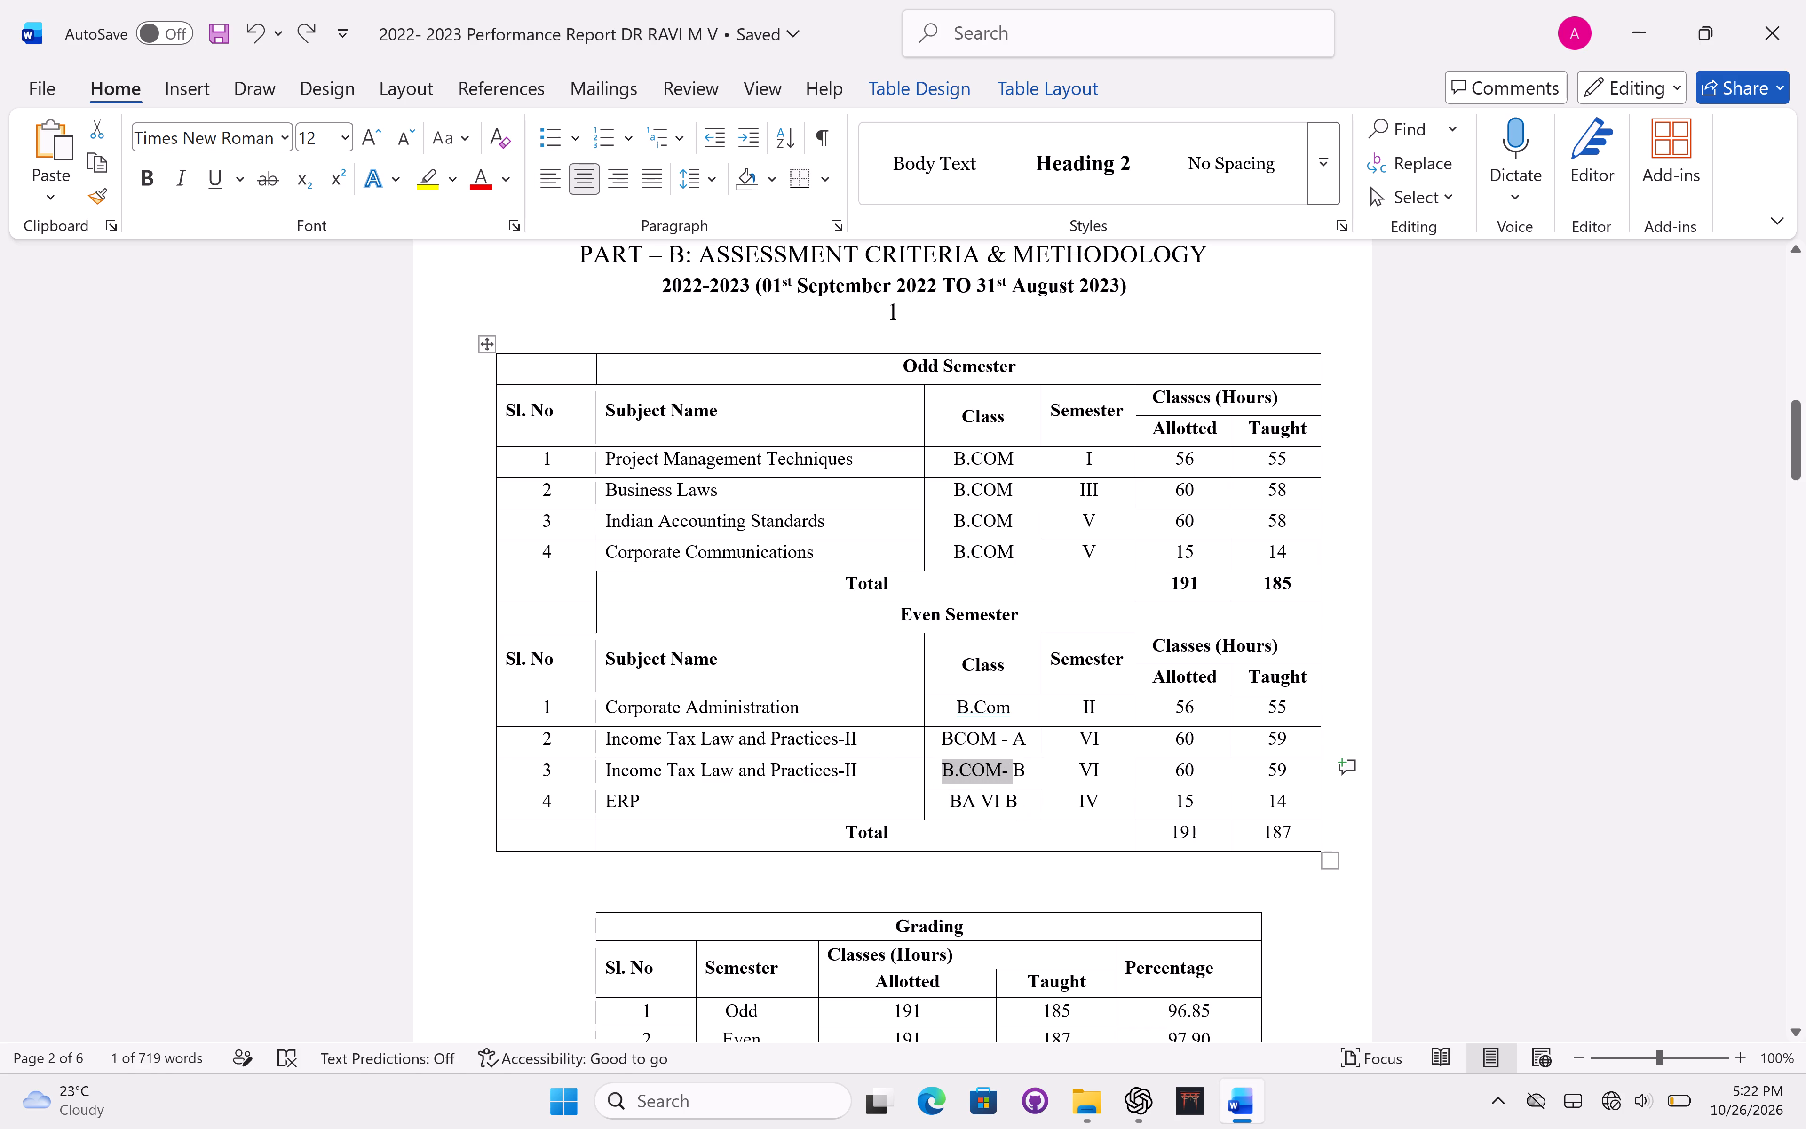
key(ctrl+c)
click(949, 804)
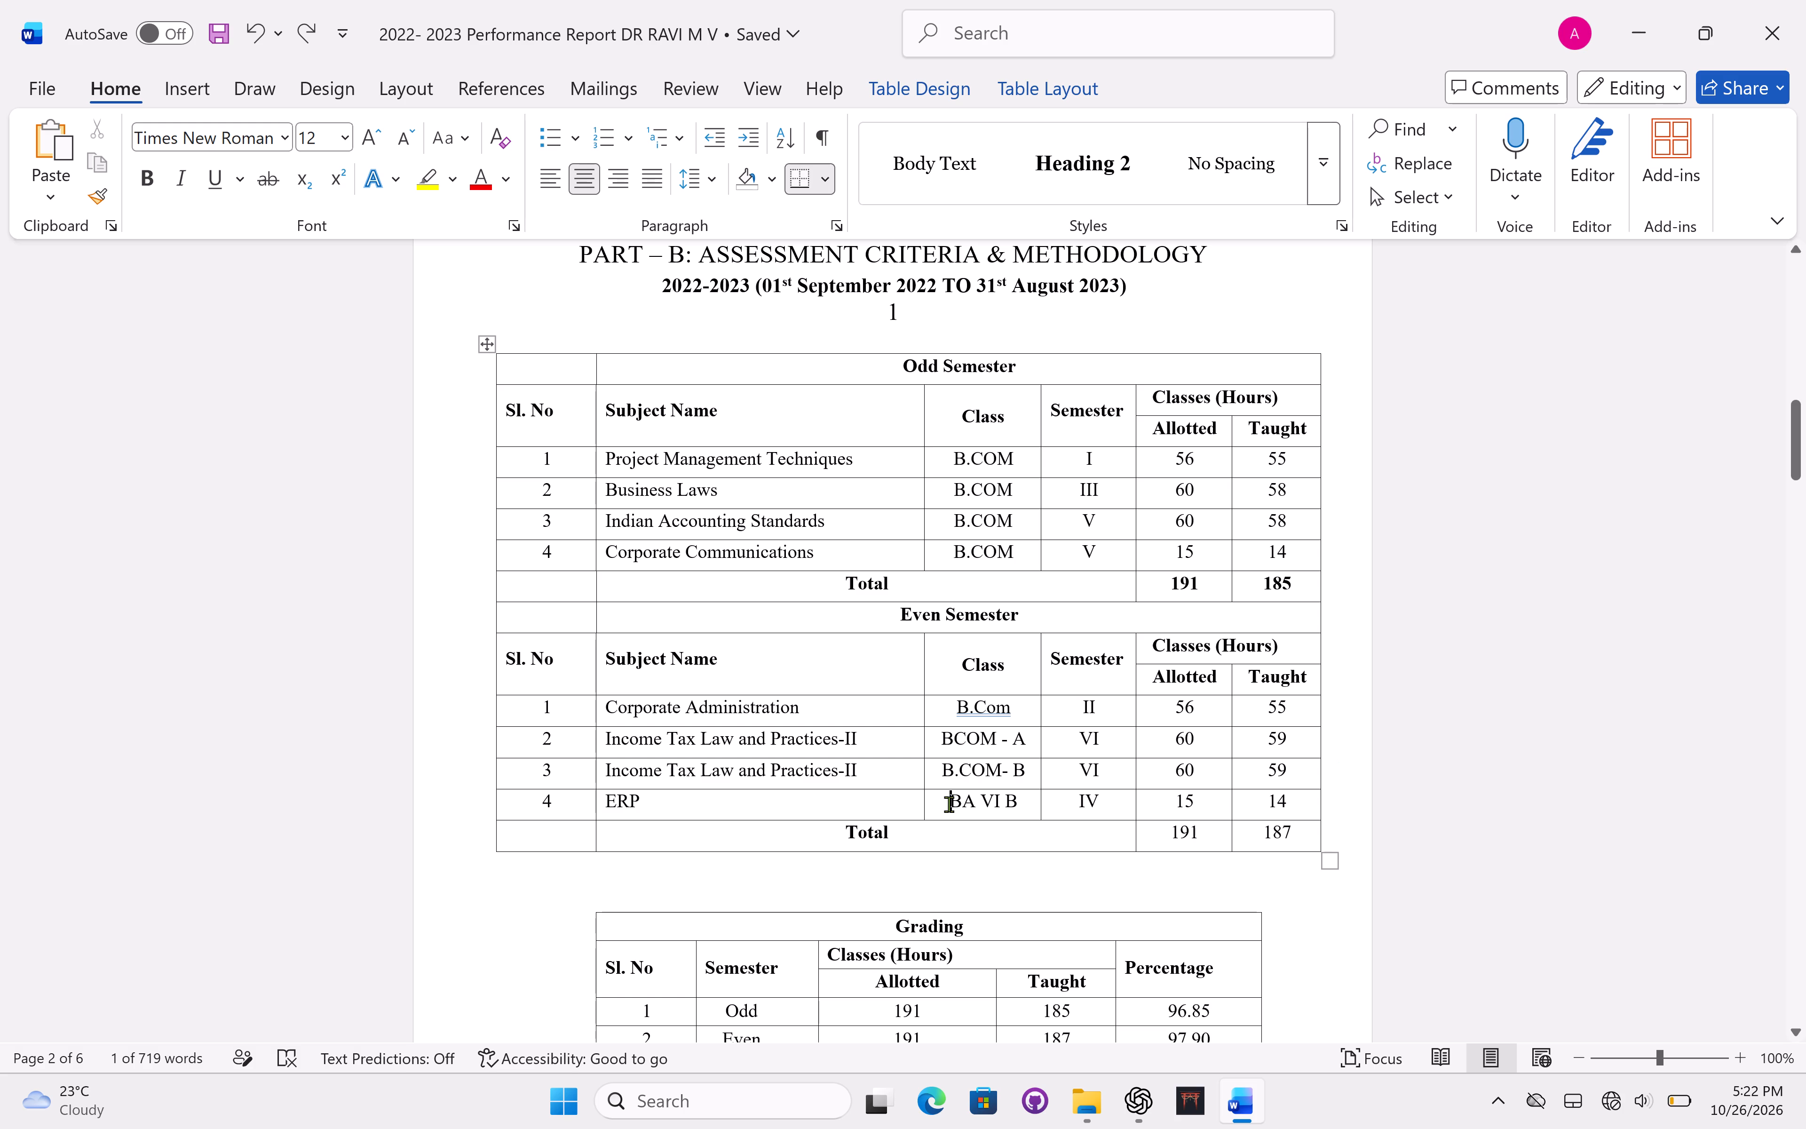
key(shift+Right)
key(shift+Right)
key(shift+Right)
key(shift+Right)
key(shift+Right)
key(shift+Right)
key(shift+Right)
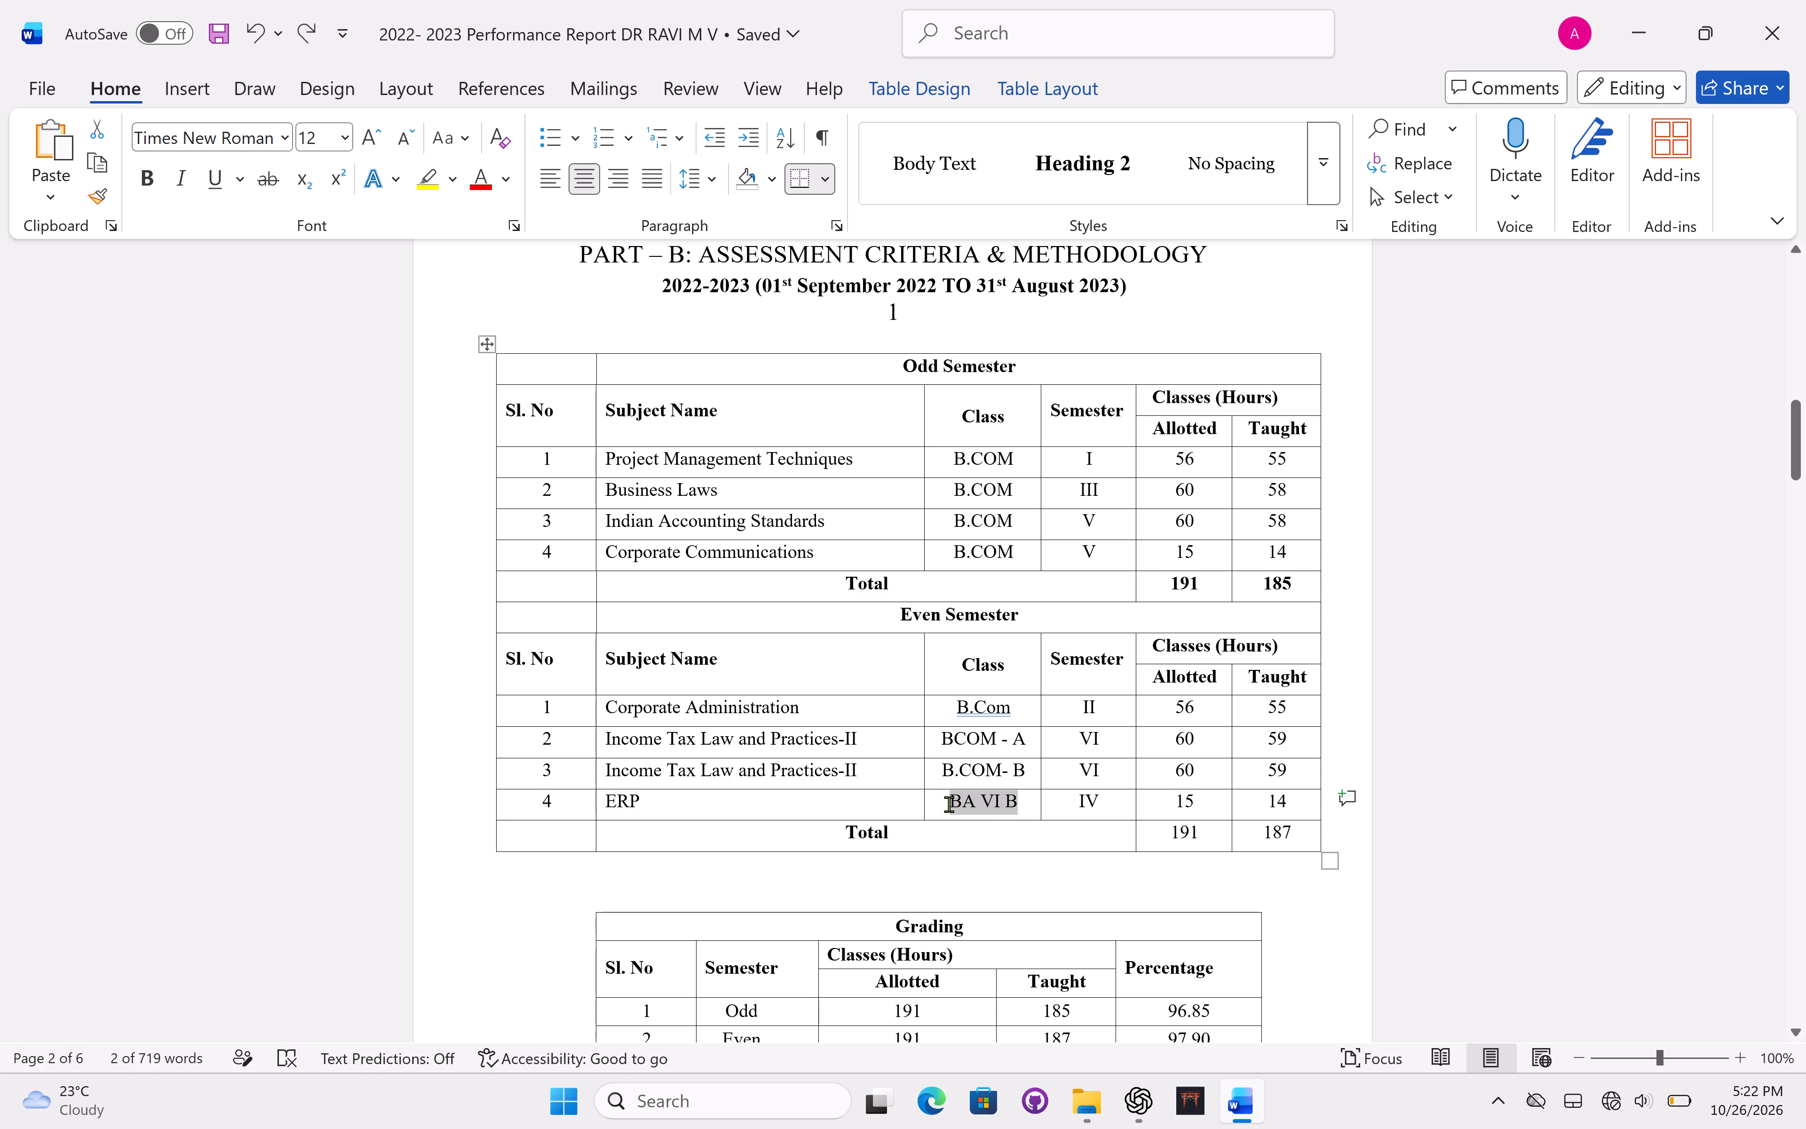
key(ctrl+v)
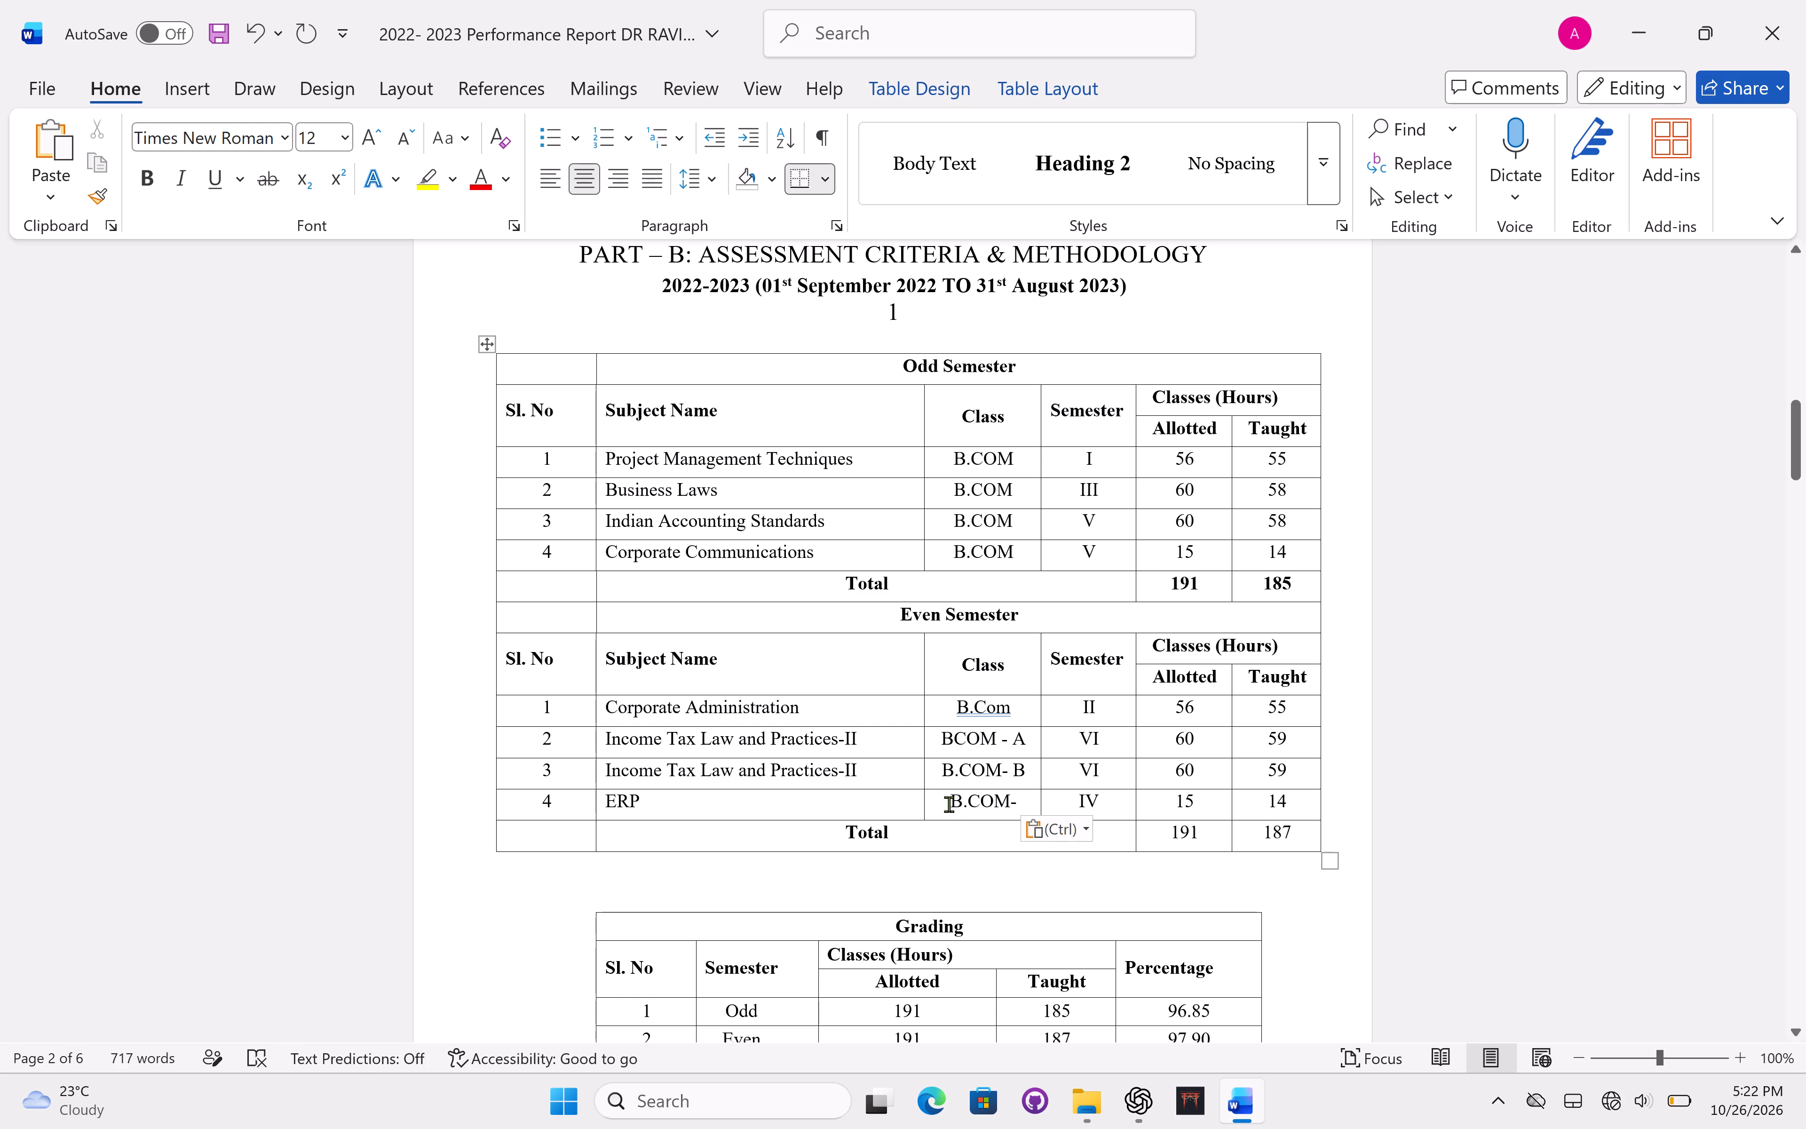
key(BackSpace)
Remove the section suffix from the class in row 3 of the Even Semester table, leaving "B.COM".
click(1030, 770)
key(BackSpace)
key(BackSpace)
key(BackSpace)
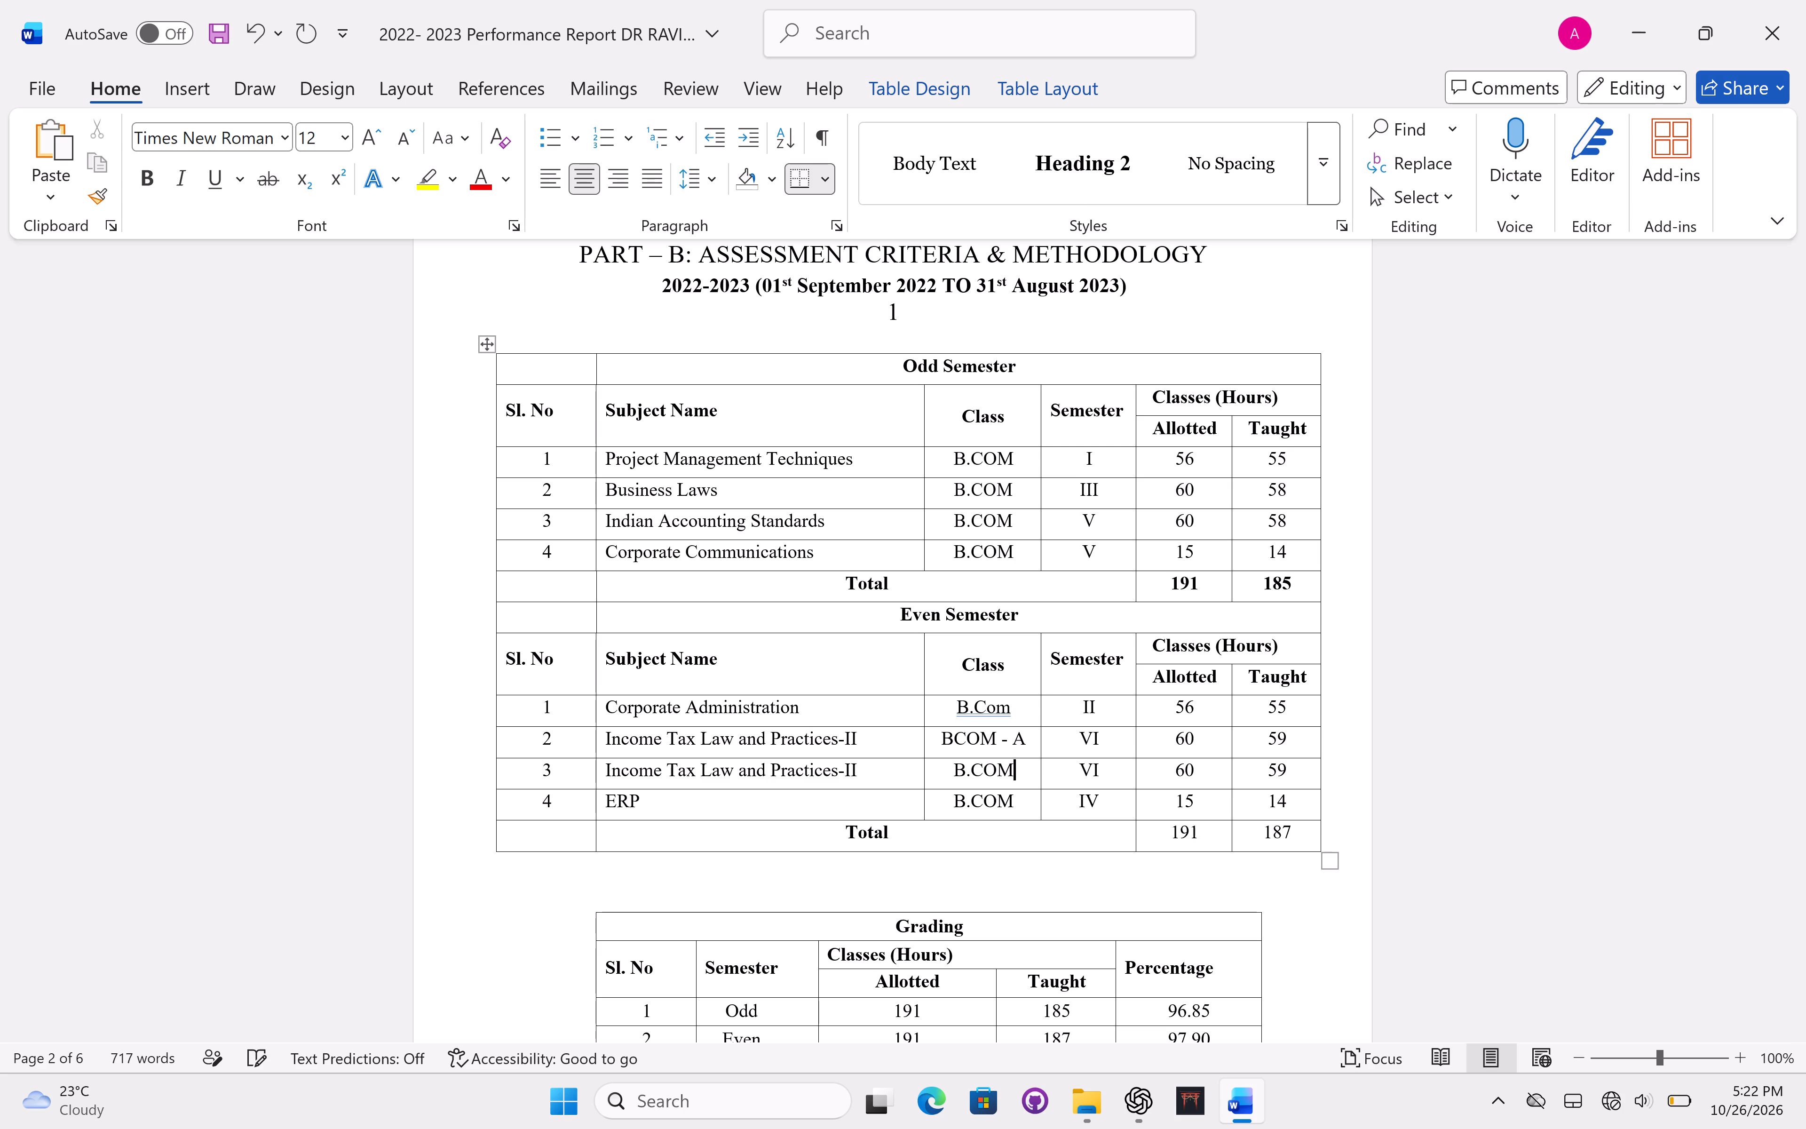
Change the class in row 2 of the Even Semester table to "B.COM", removing the section suffix and adding the period.
click(1029, 730)
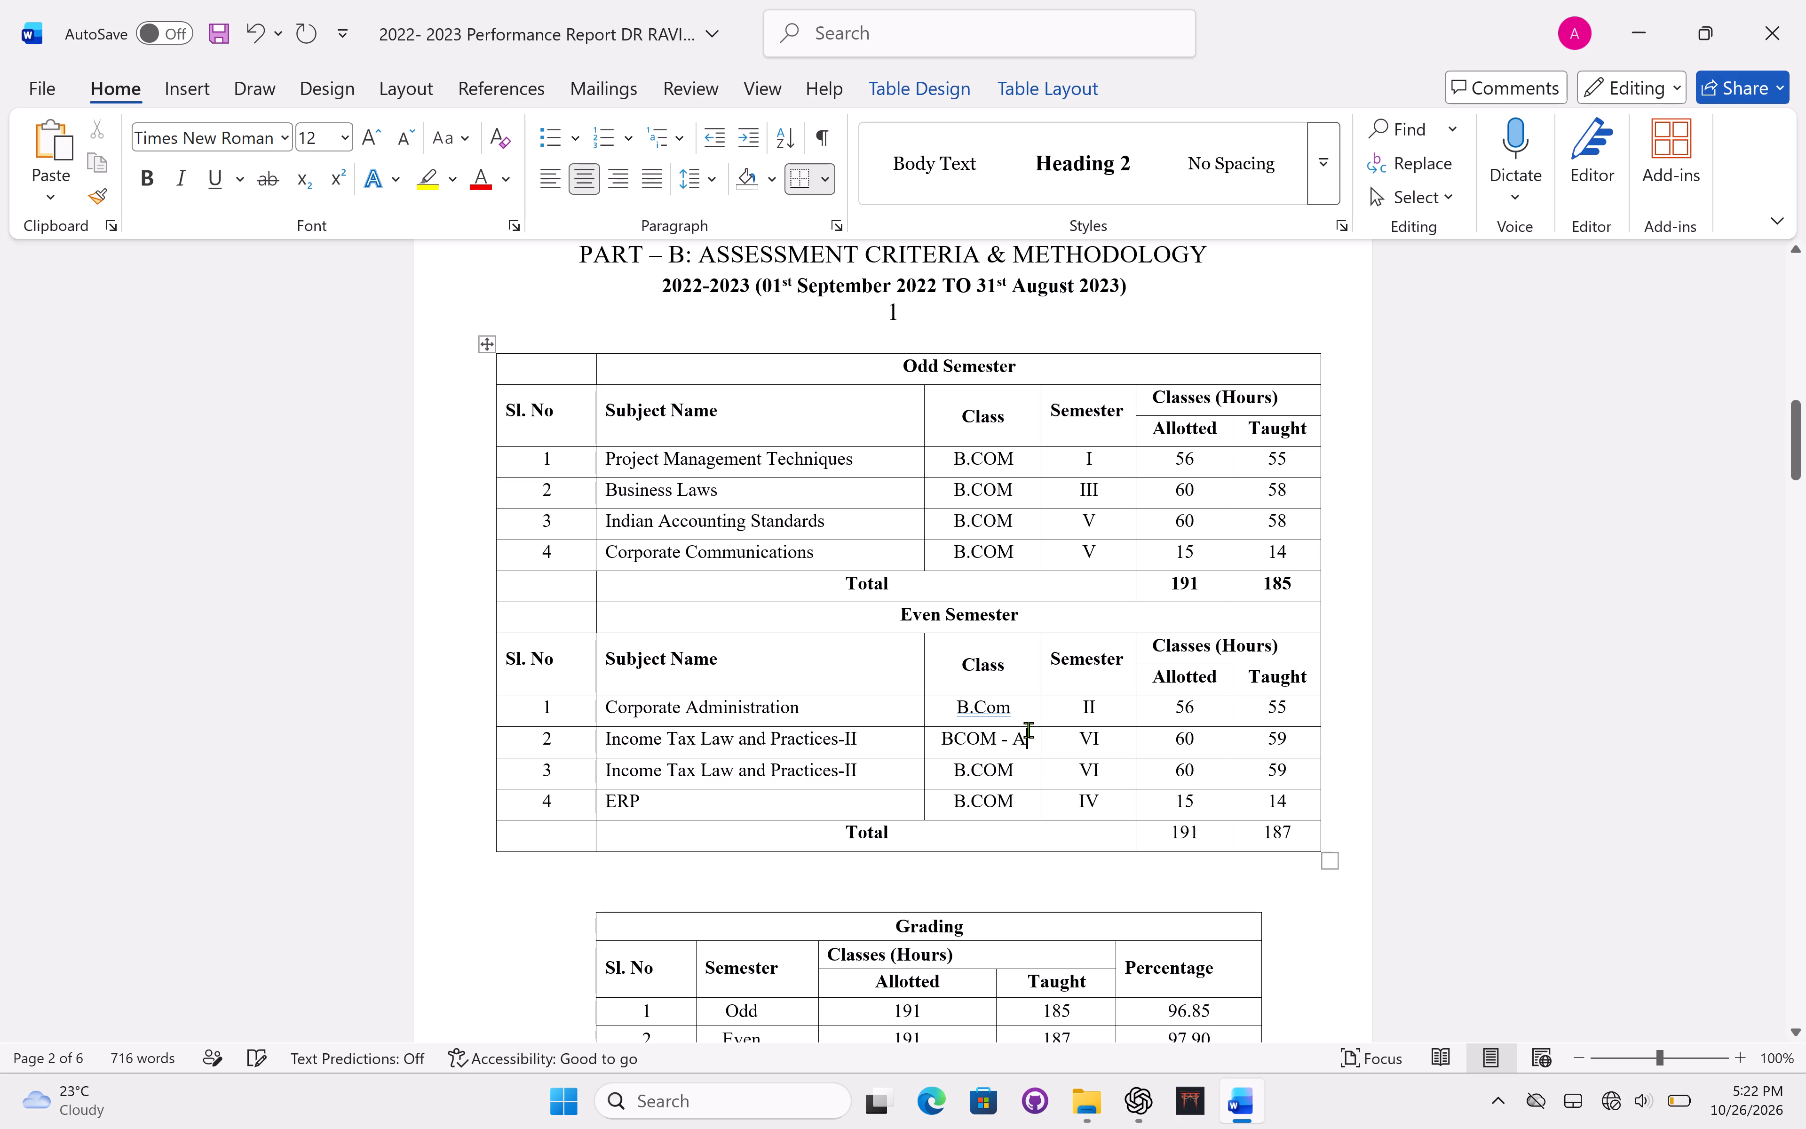
key(BackSpace)
key(BackSpace)
key(BackSpace)
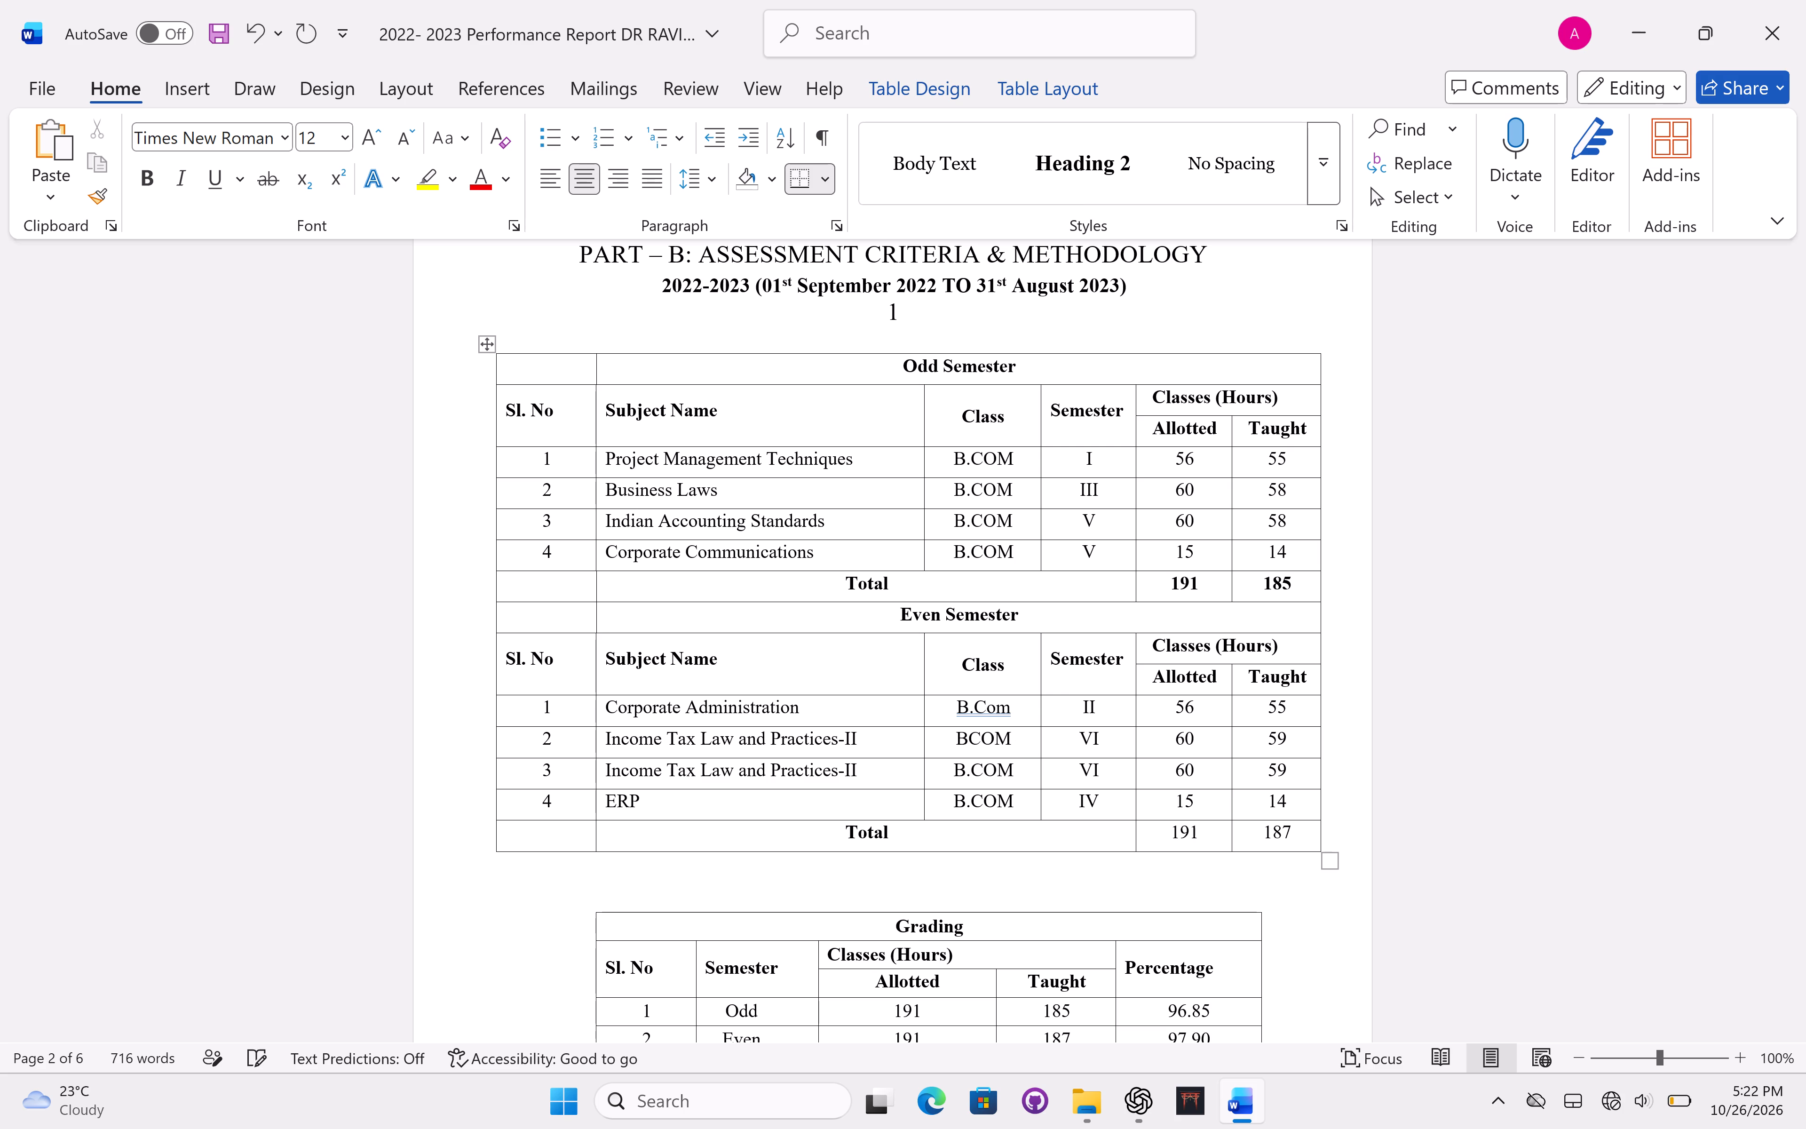
click(970, 738)
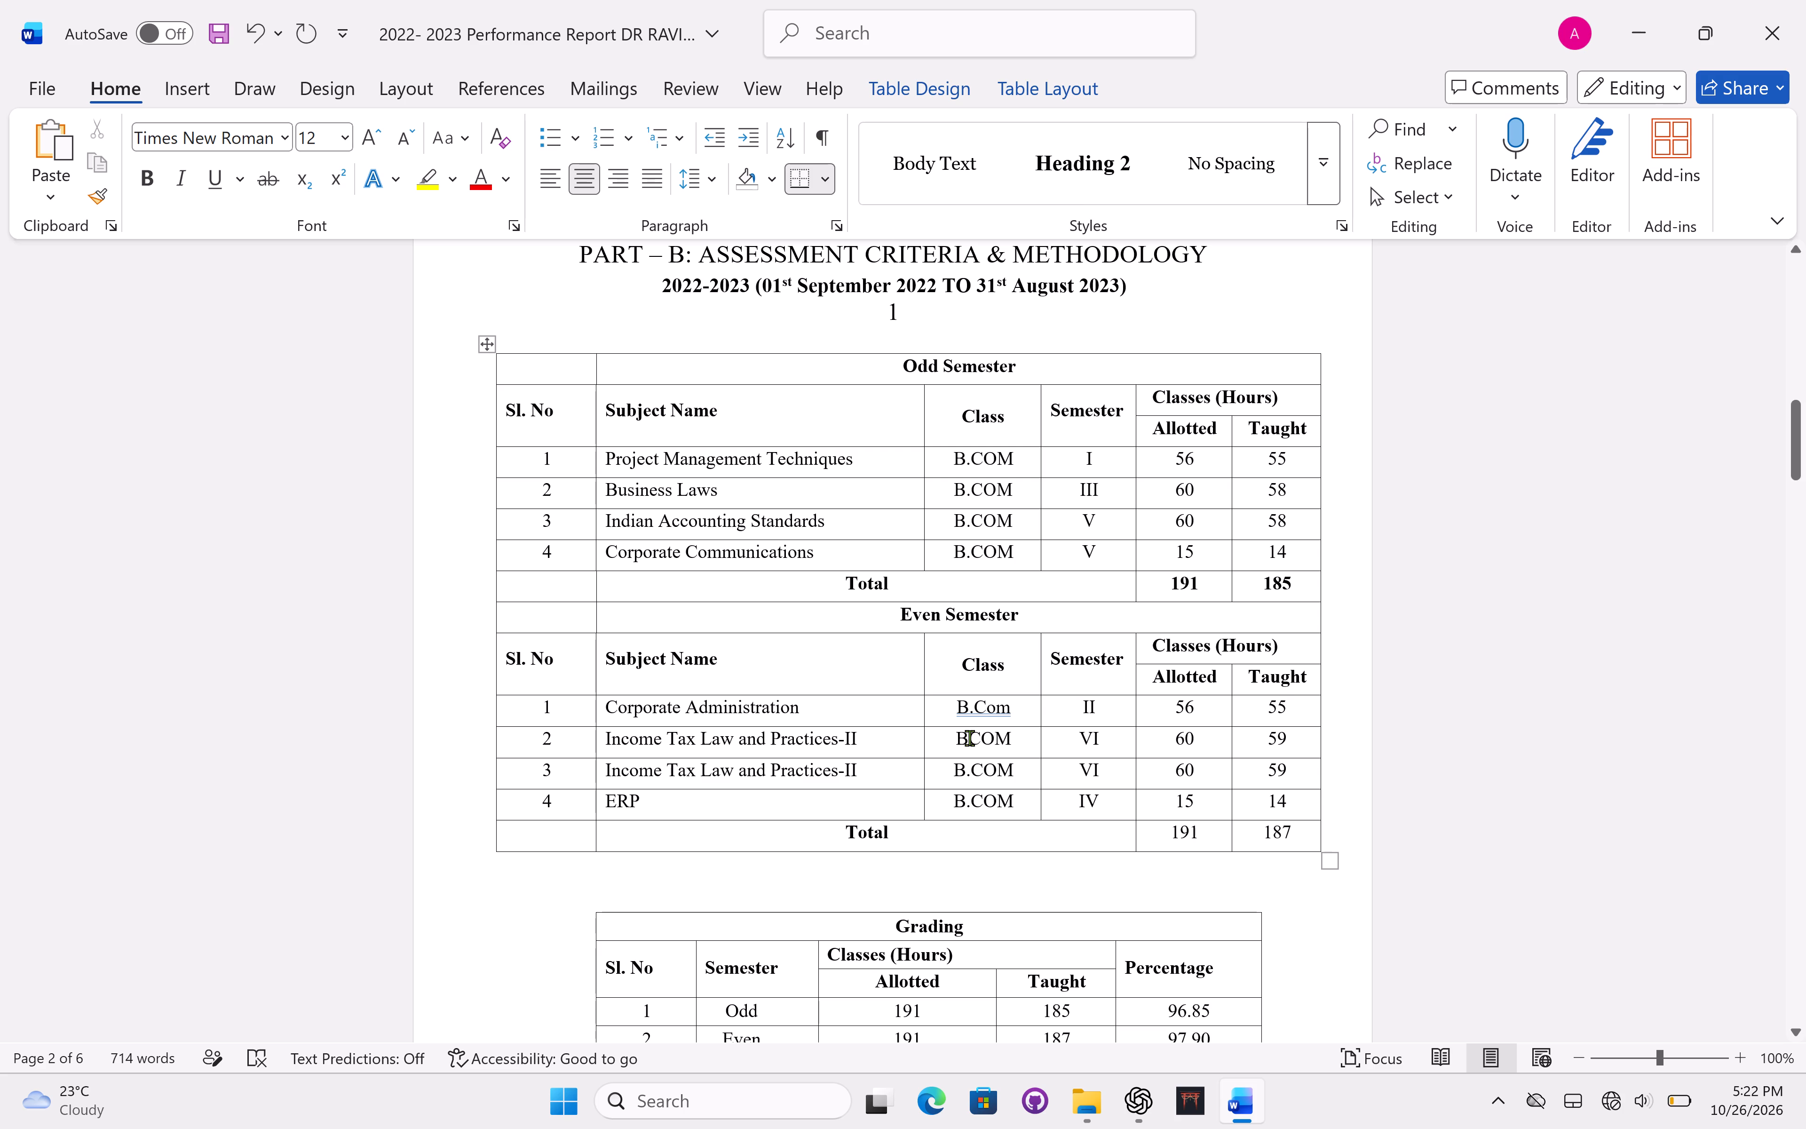
key(period)
Change the class for Corporate Administration in row 1 of the Even Semester table to "B.COM" in capitals.
click(991, 708)
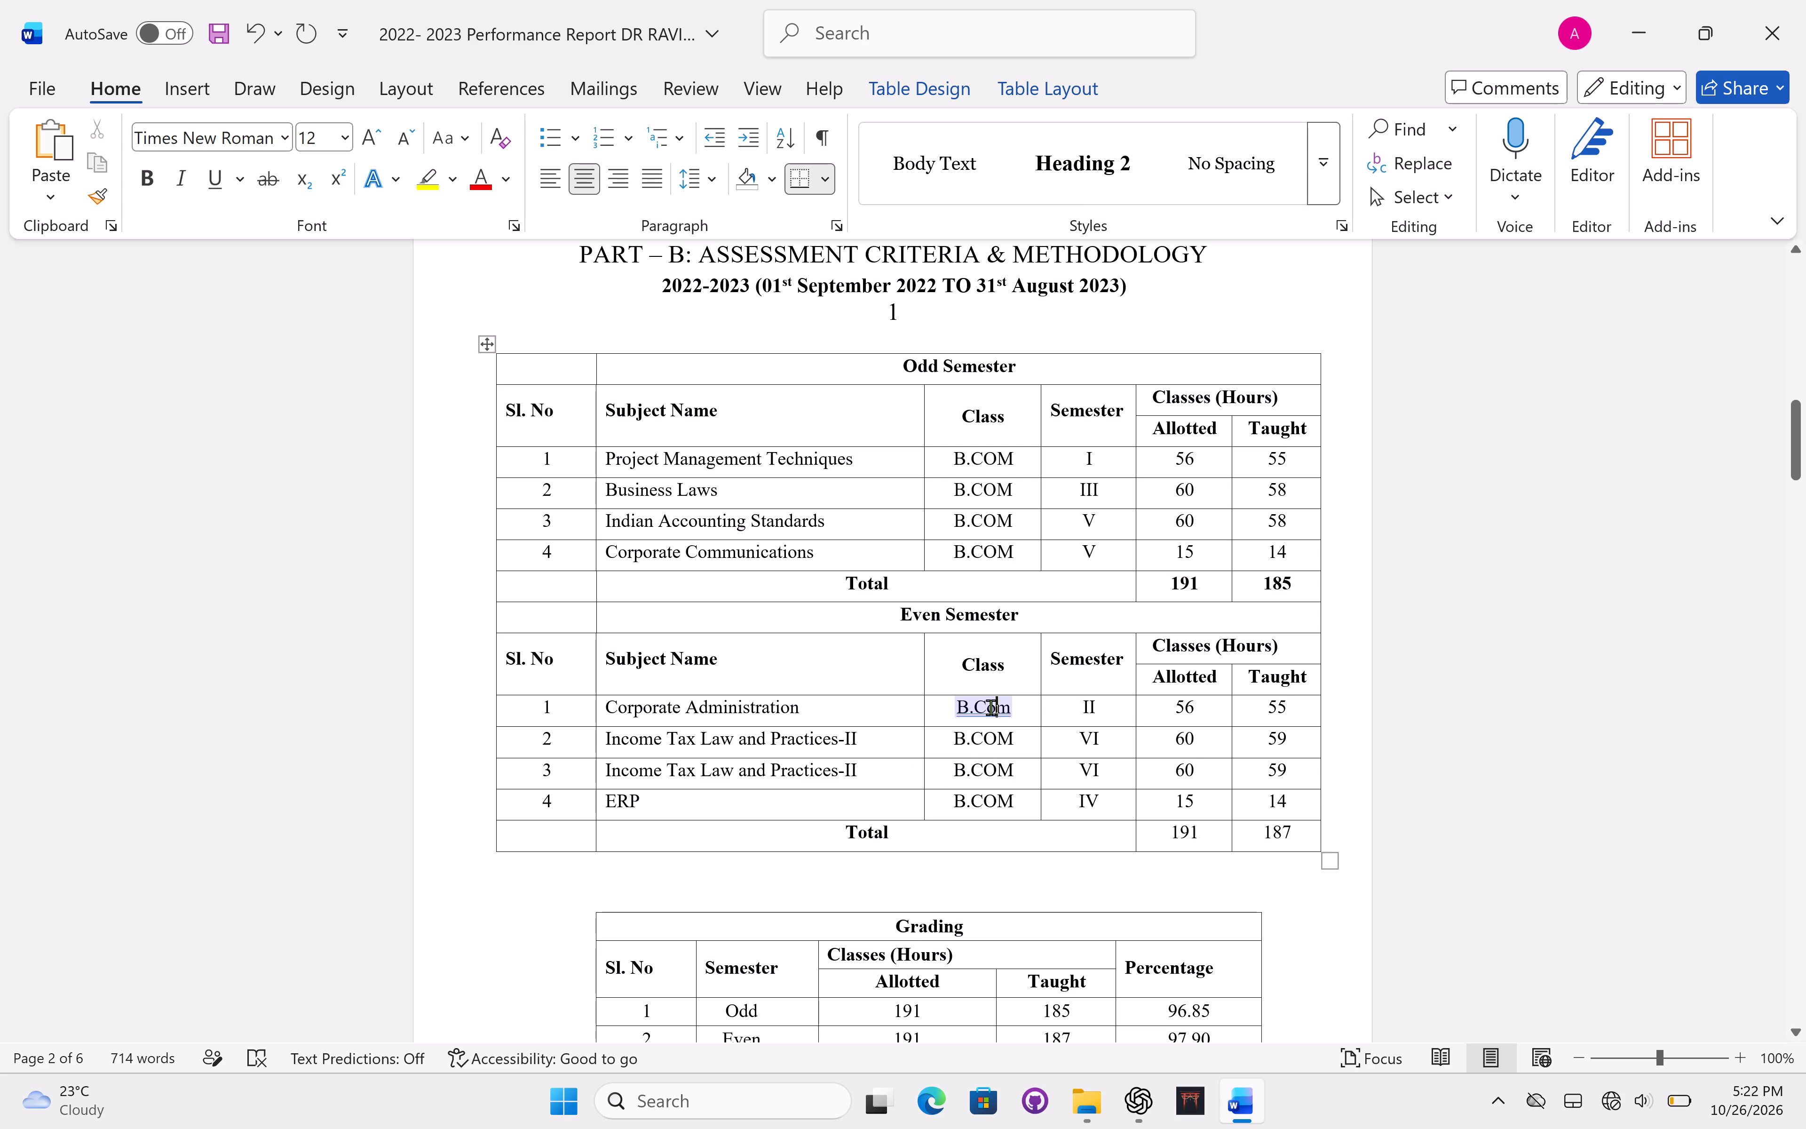
click(1026, 707)
key(BackSpace)
key(BackSpace)
key(BackSpace)
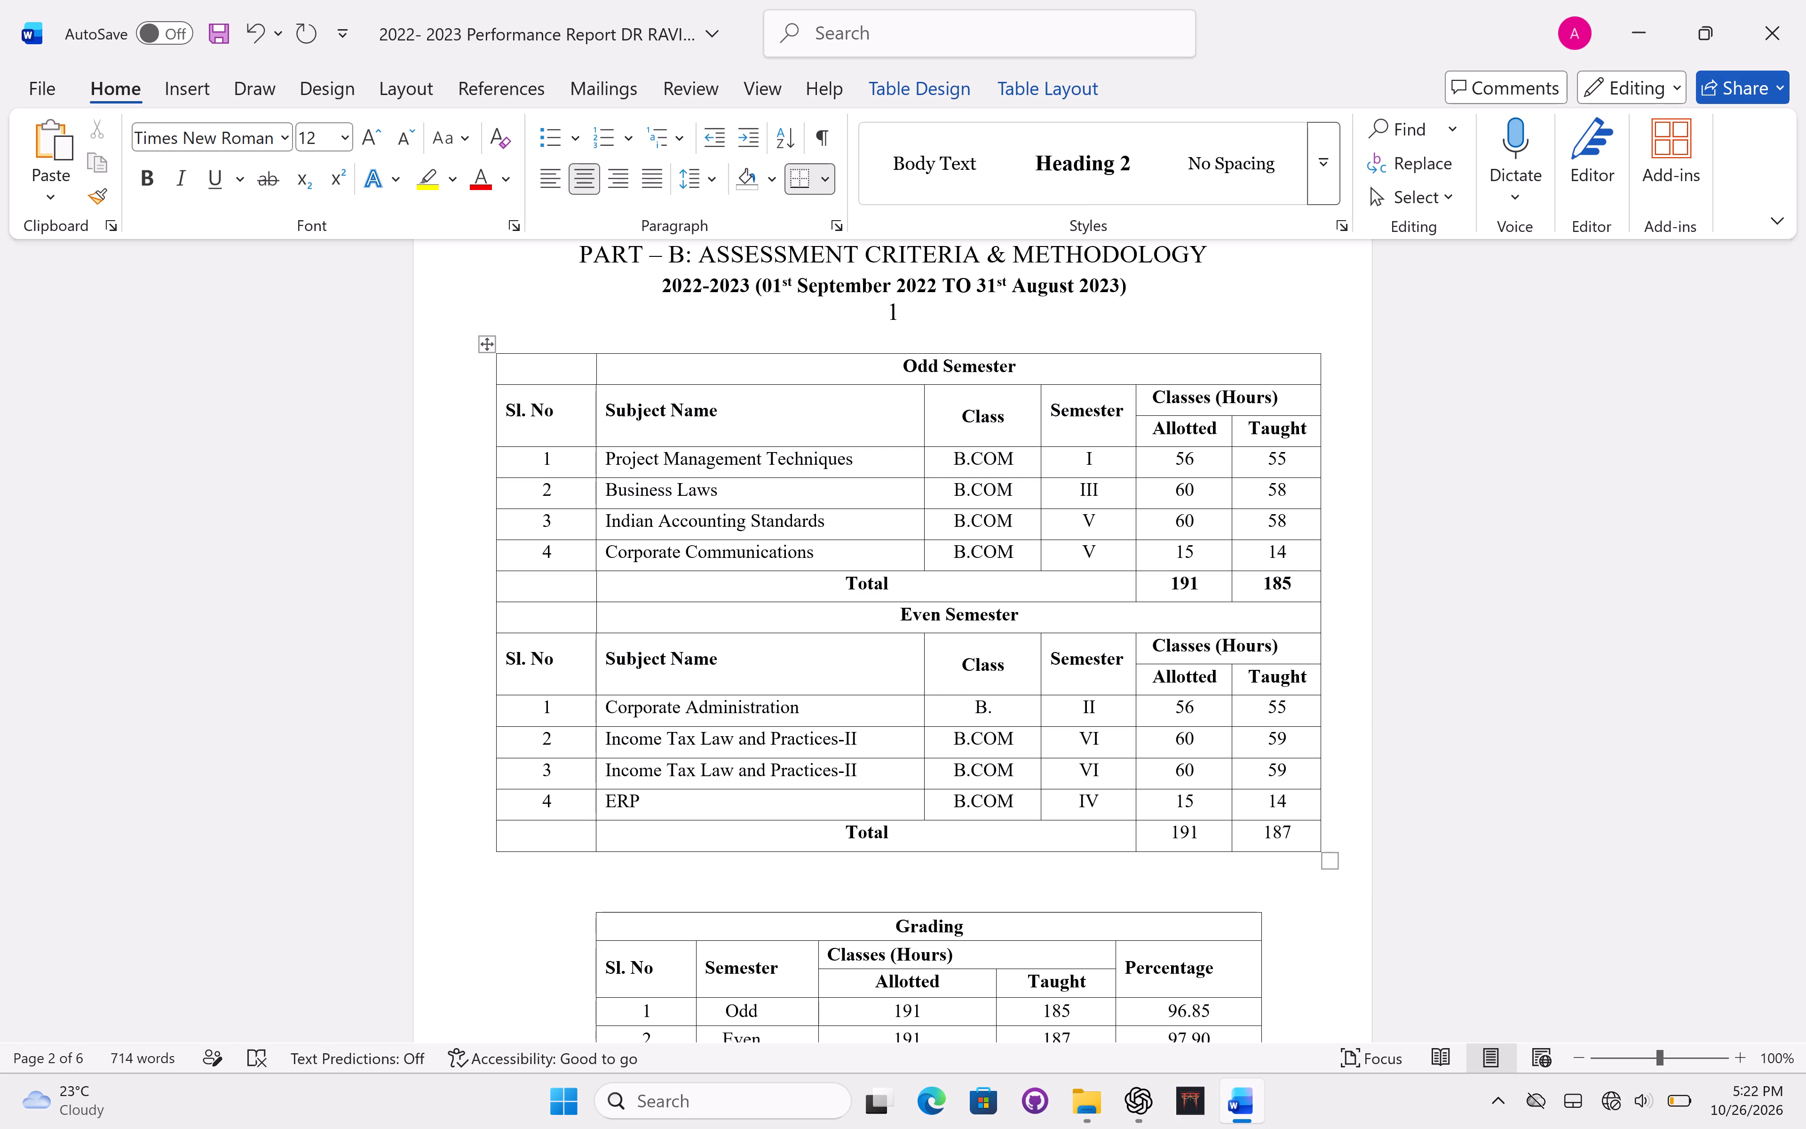
key(c)
key(o)
key(m)
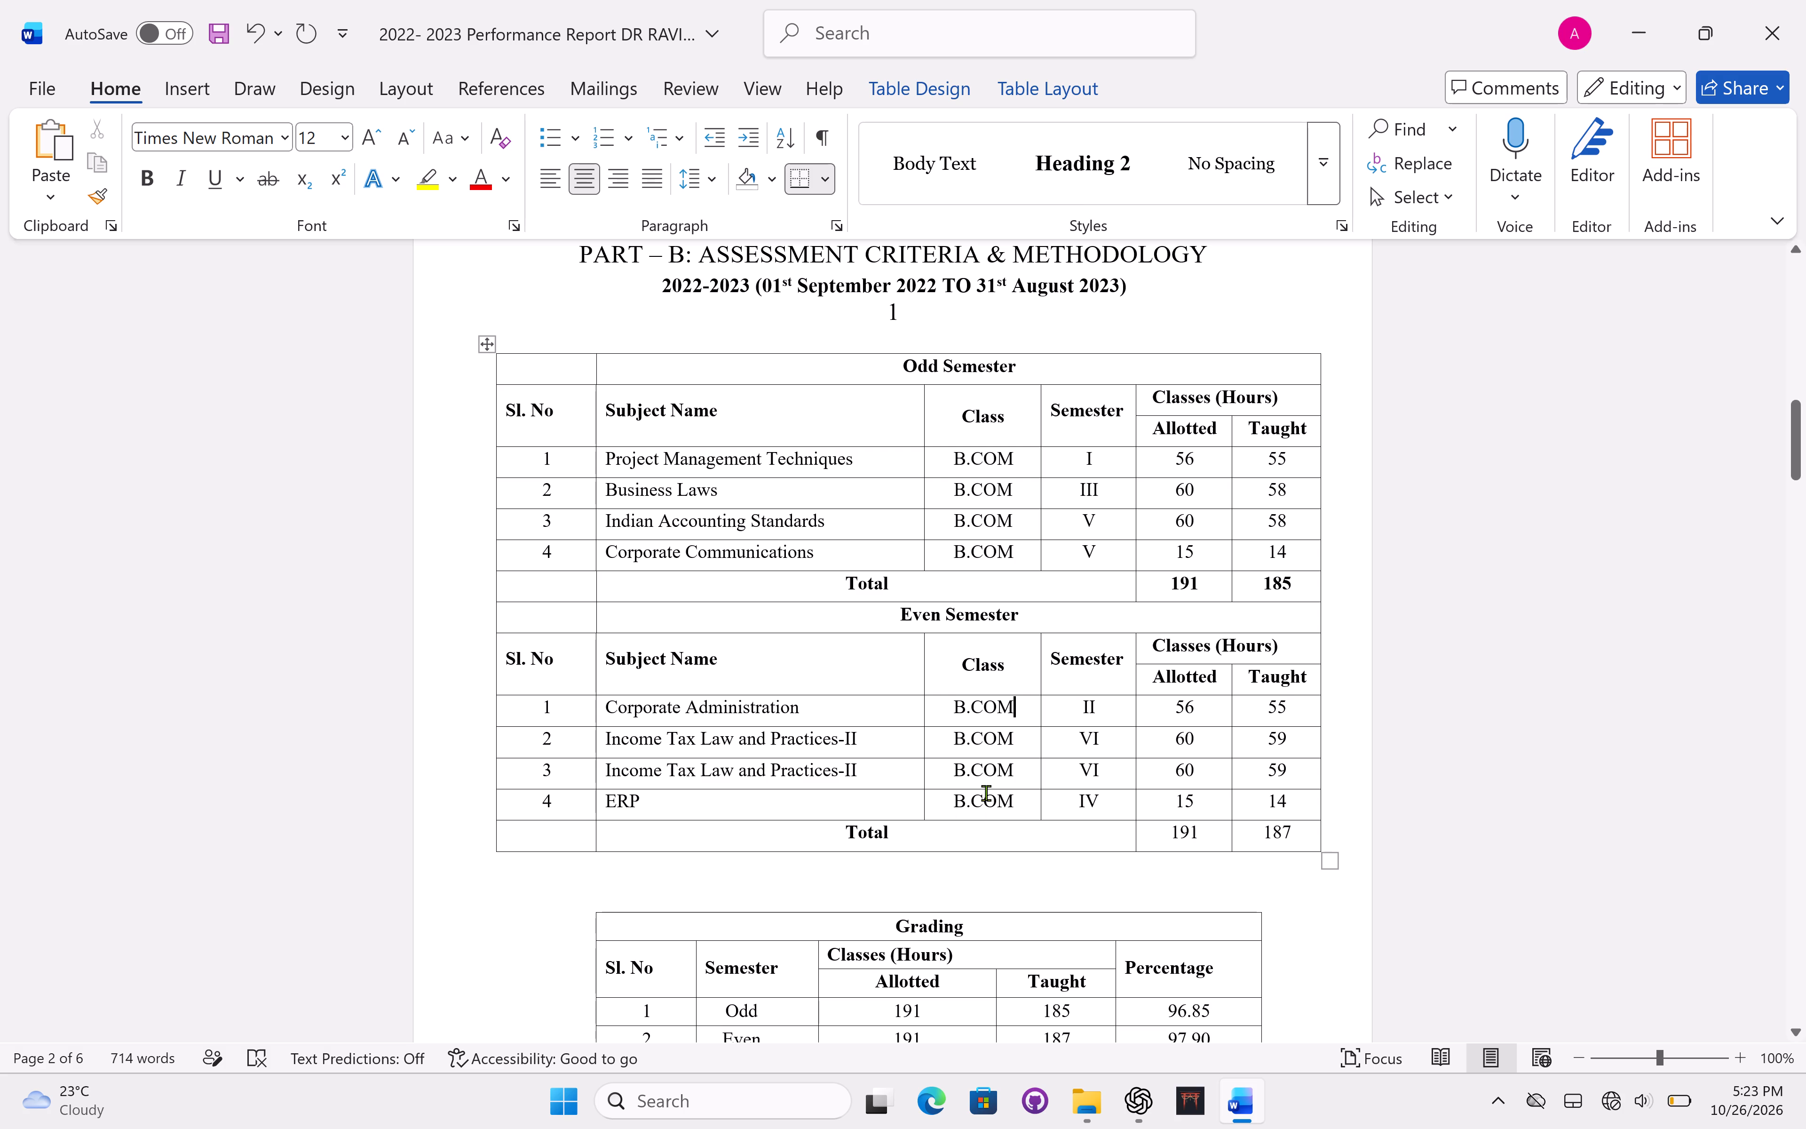
Replace the subject name in row 3 of the Even Semester table with "Indian Financial Institutions and Markets".
click(872, 771)
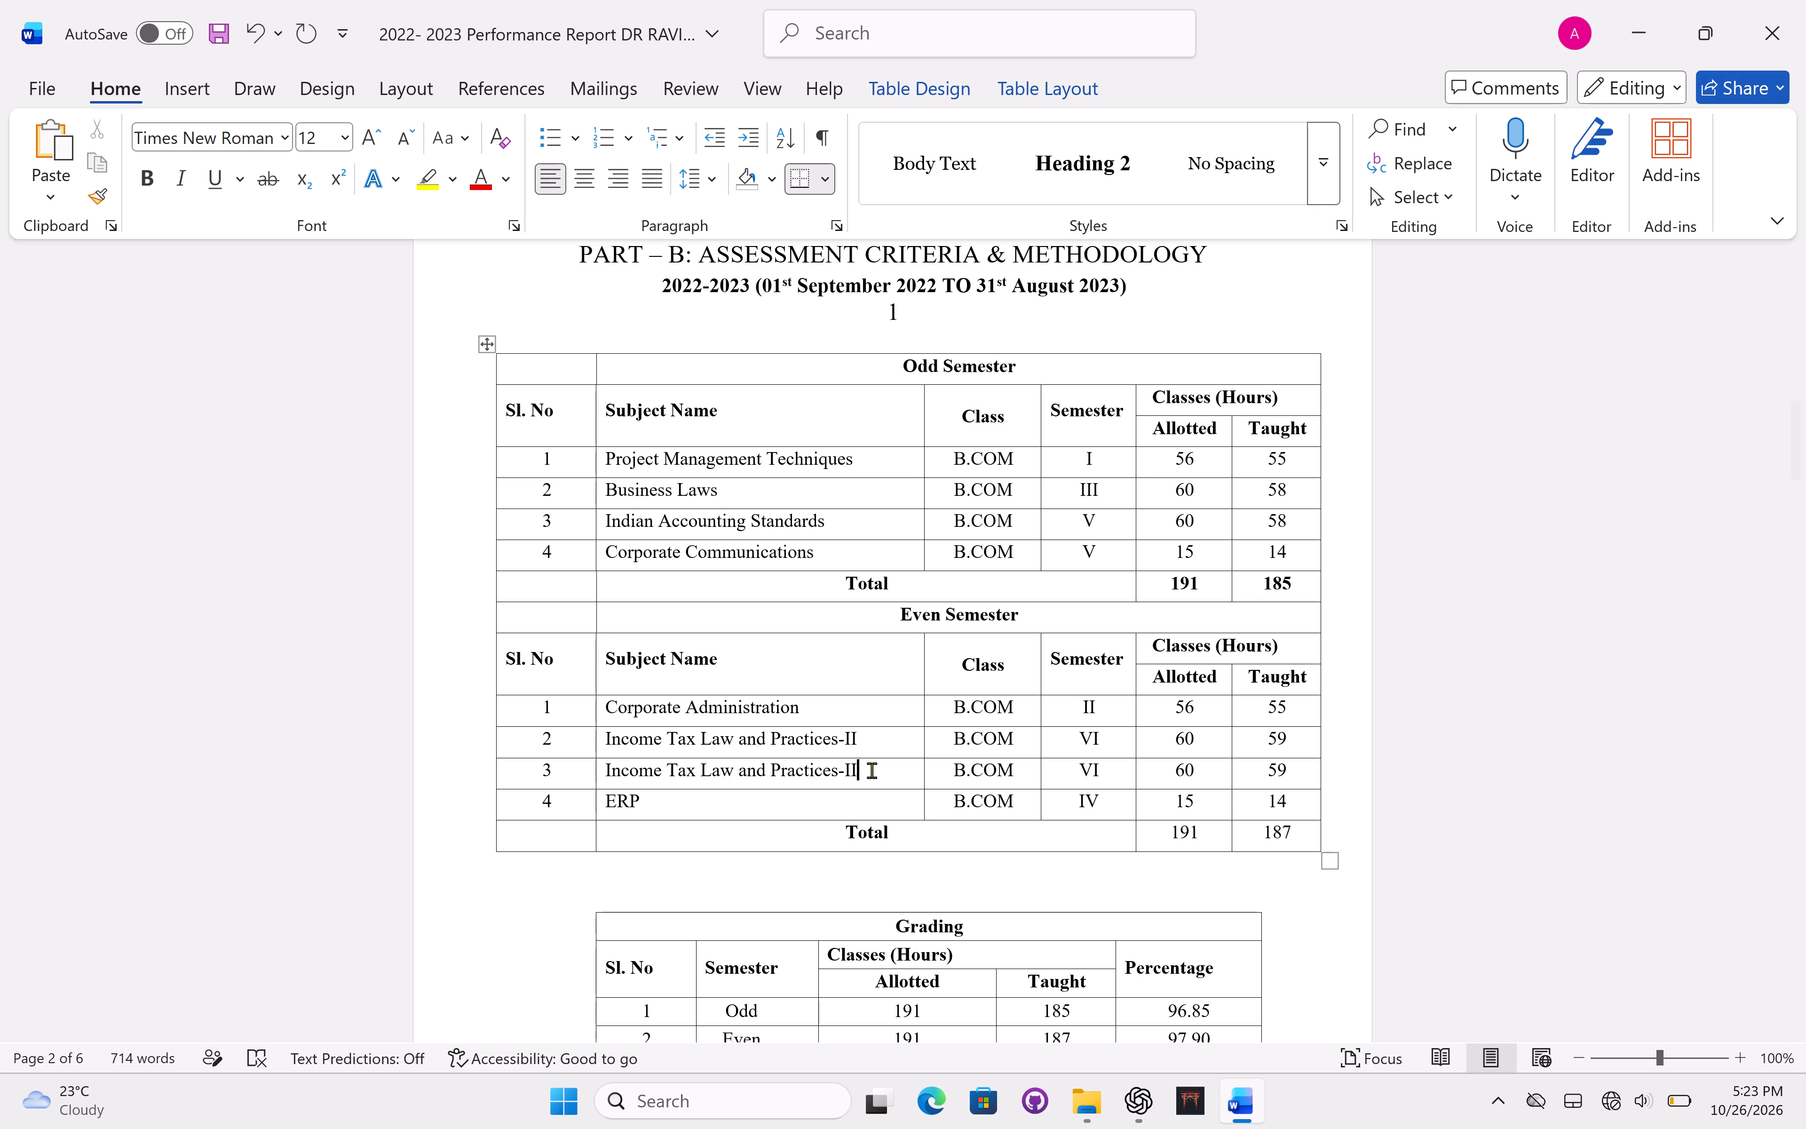
key(BackSpace)
key(BackSpace)
key(BackSpace)
key(BackSpace)
key(BackSpace)
key(BackSpace)
key(BackSpace)
key(BackSpace)
key(BackSpace)
key(BackSpace)
key(BackSpace)
key(BackSpace)
key(BackSpace)
key(BackSpace)
key(BackSpace)
key(BackSpace)
key(BackSpace)
key(BackSpace)
key(BackSpace)
key(BackSpace)
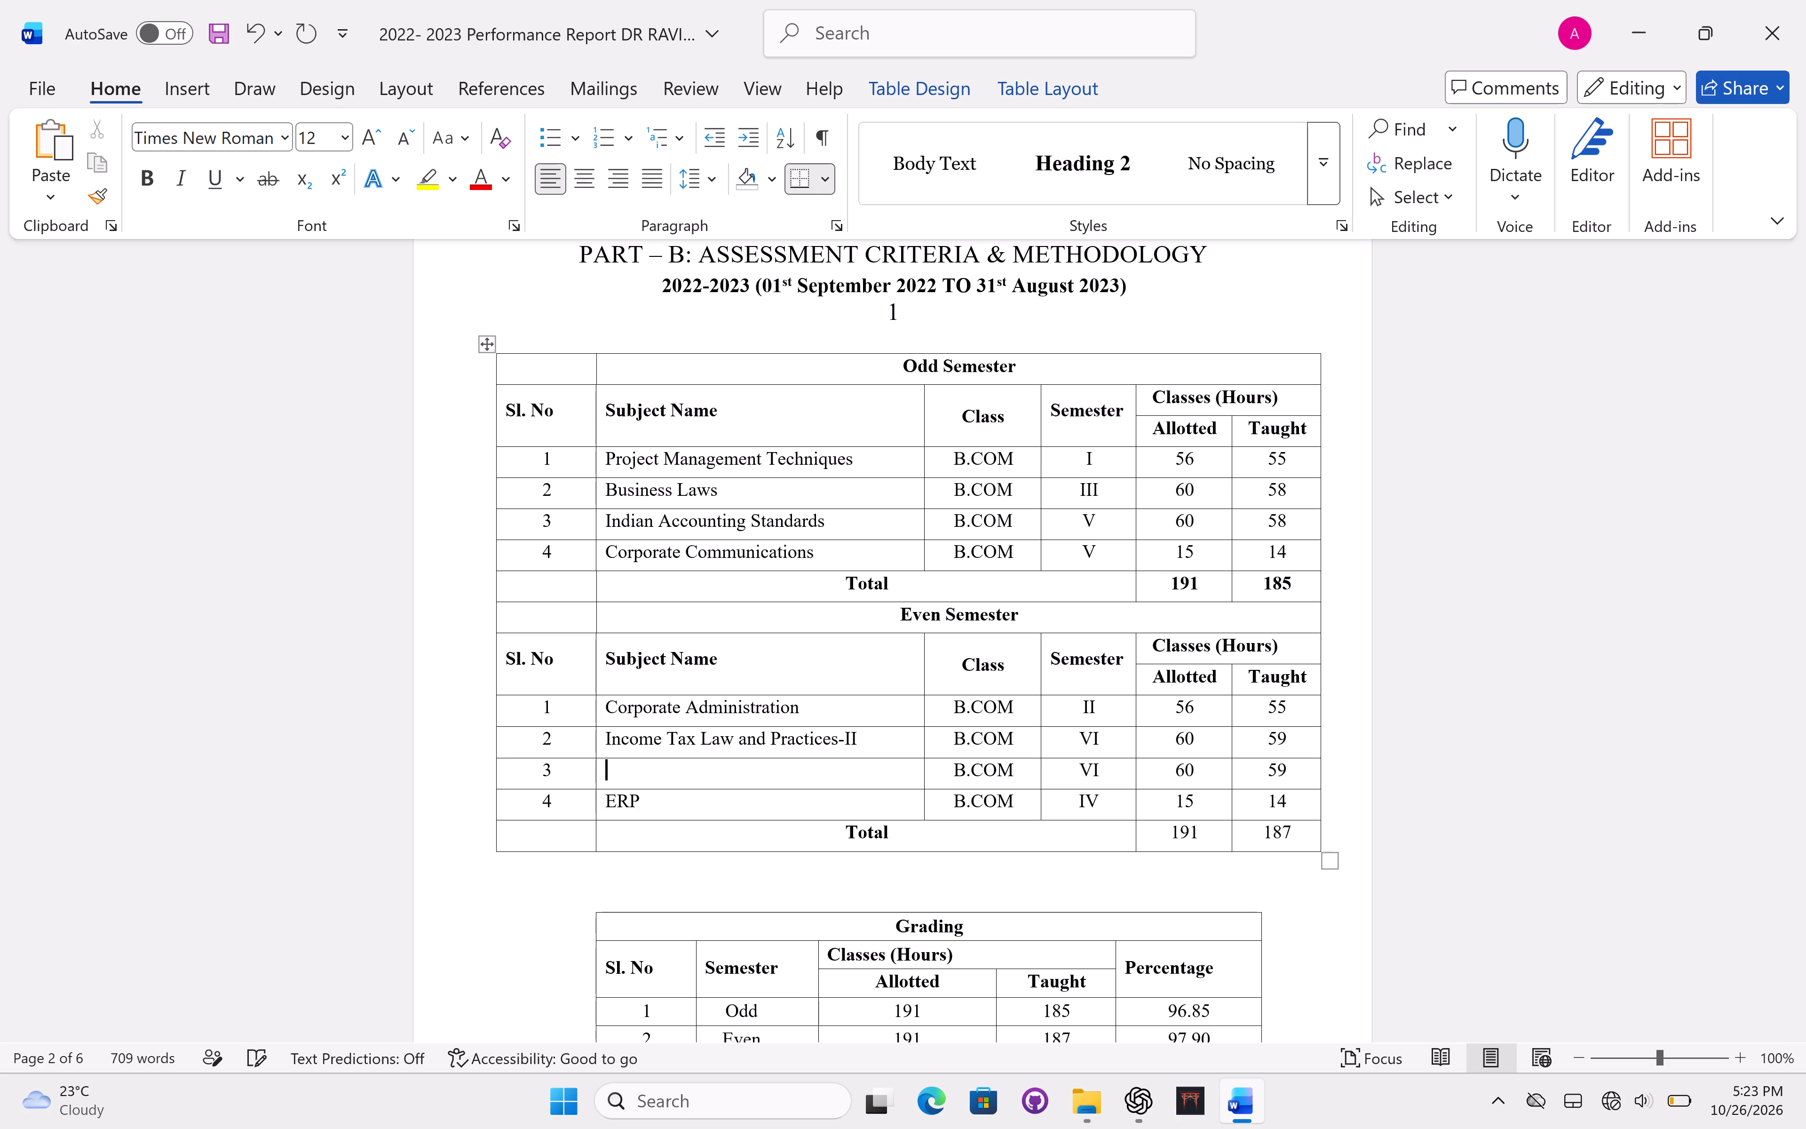
text(IND)
key(BackSpace)
key(BackSpace)
text(ndian)
key(space)
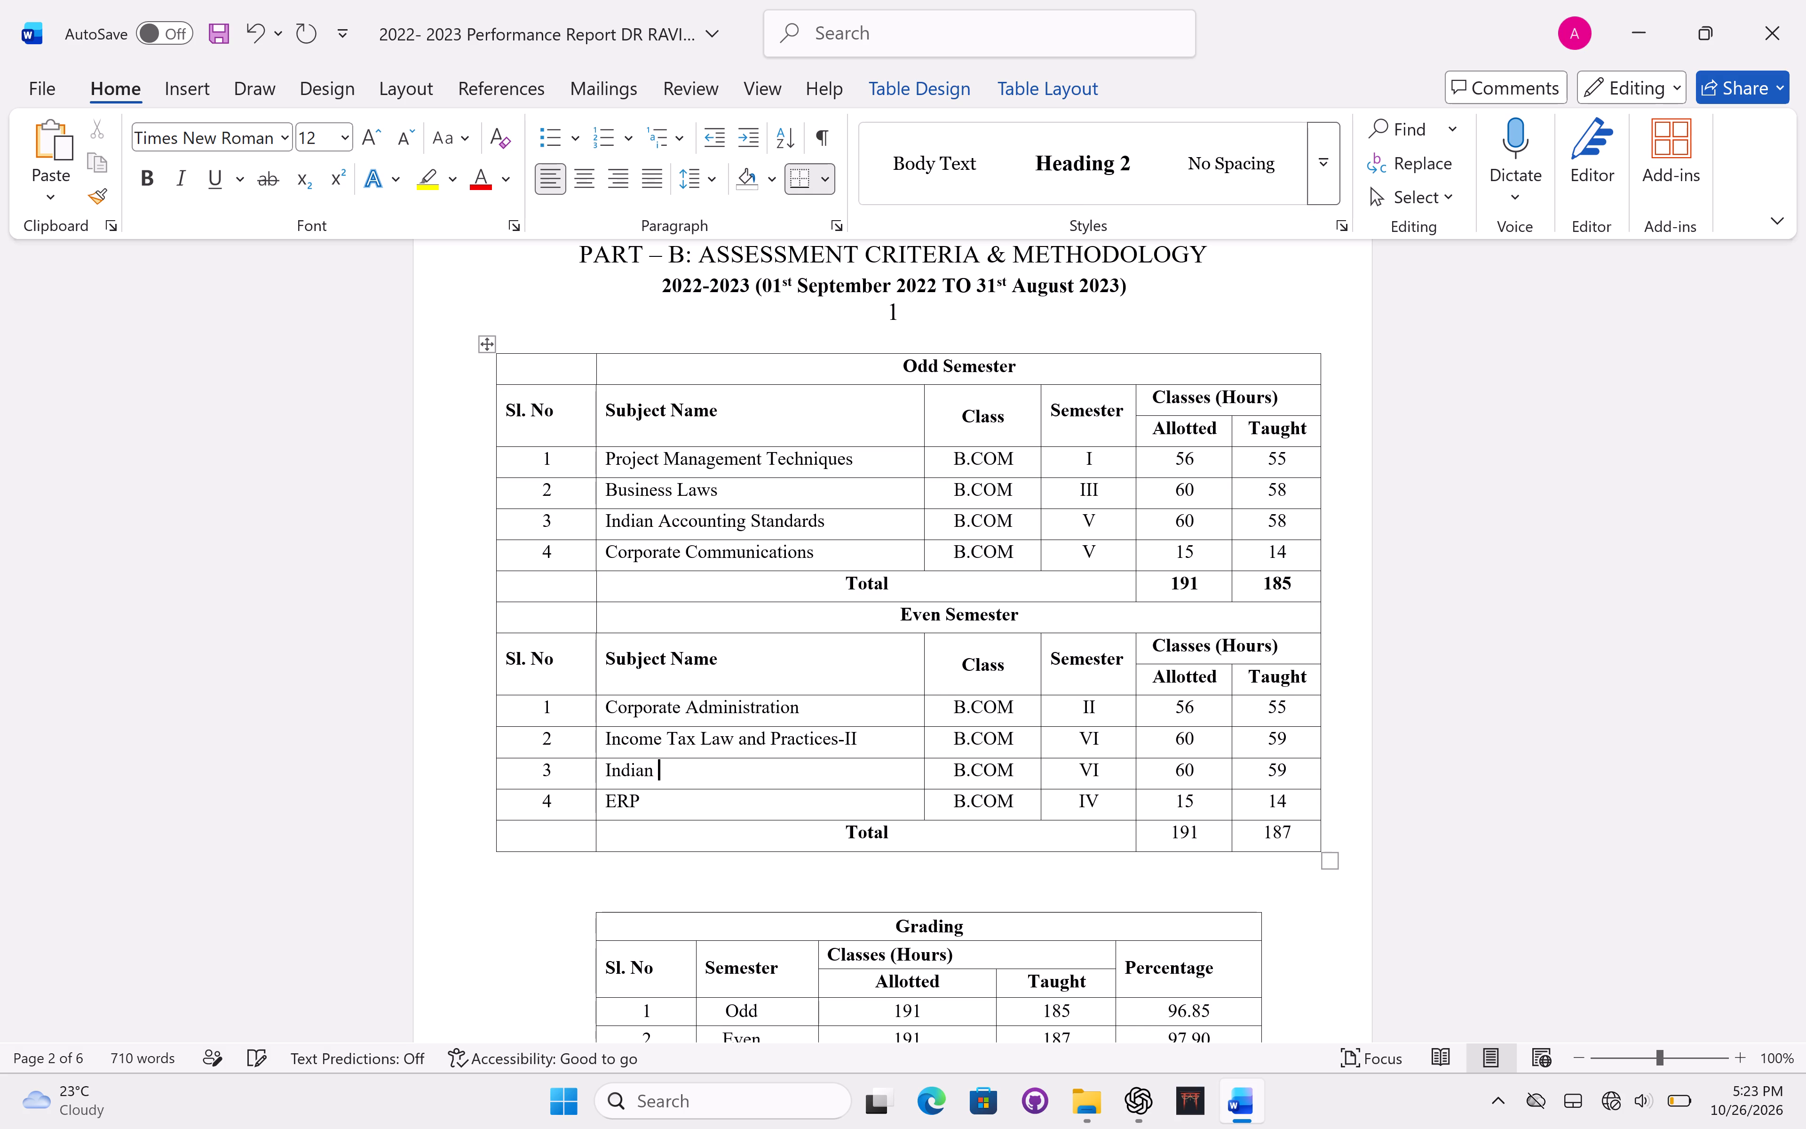
click(872, 771)
key(f)
text(on)
key(BackSpace)
key(BackSpace)
text(inancia)
text(l)
key(space)
key(i)
text(nc)
key(BackSpace)
text(stiyu)
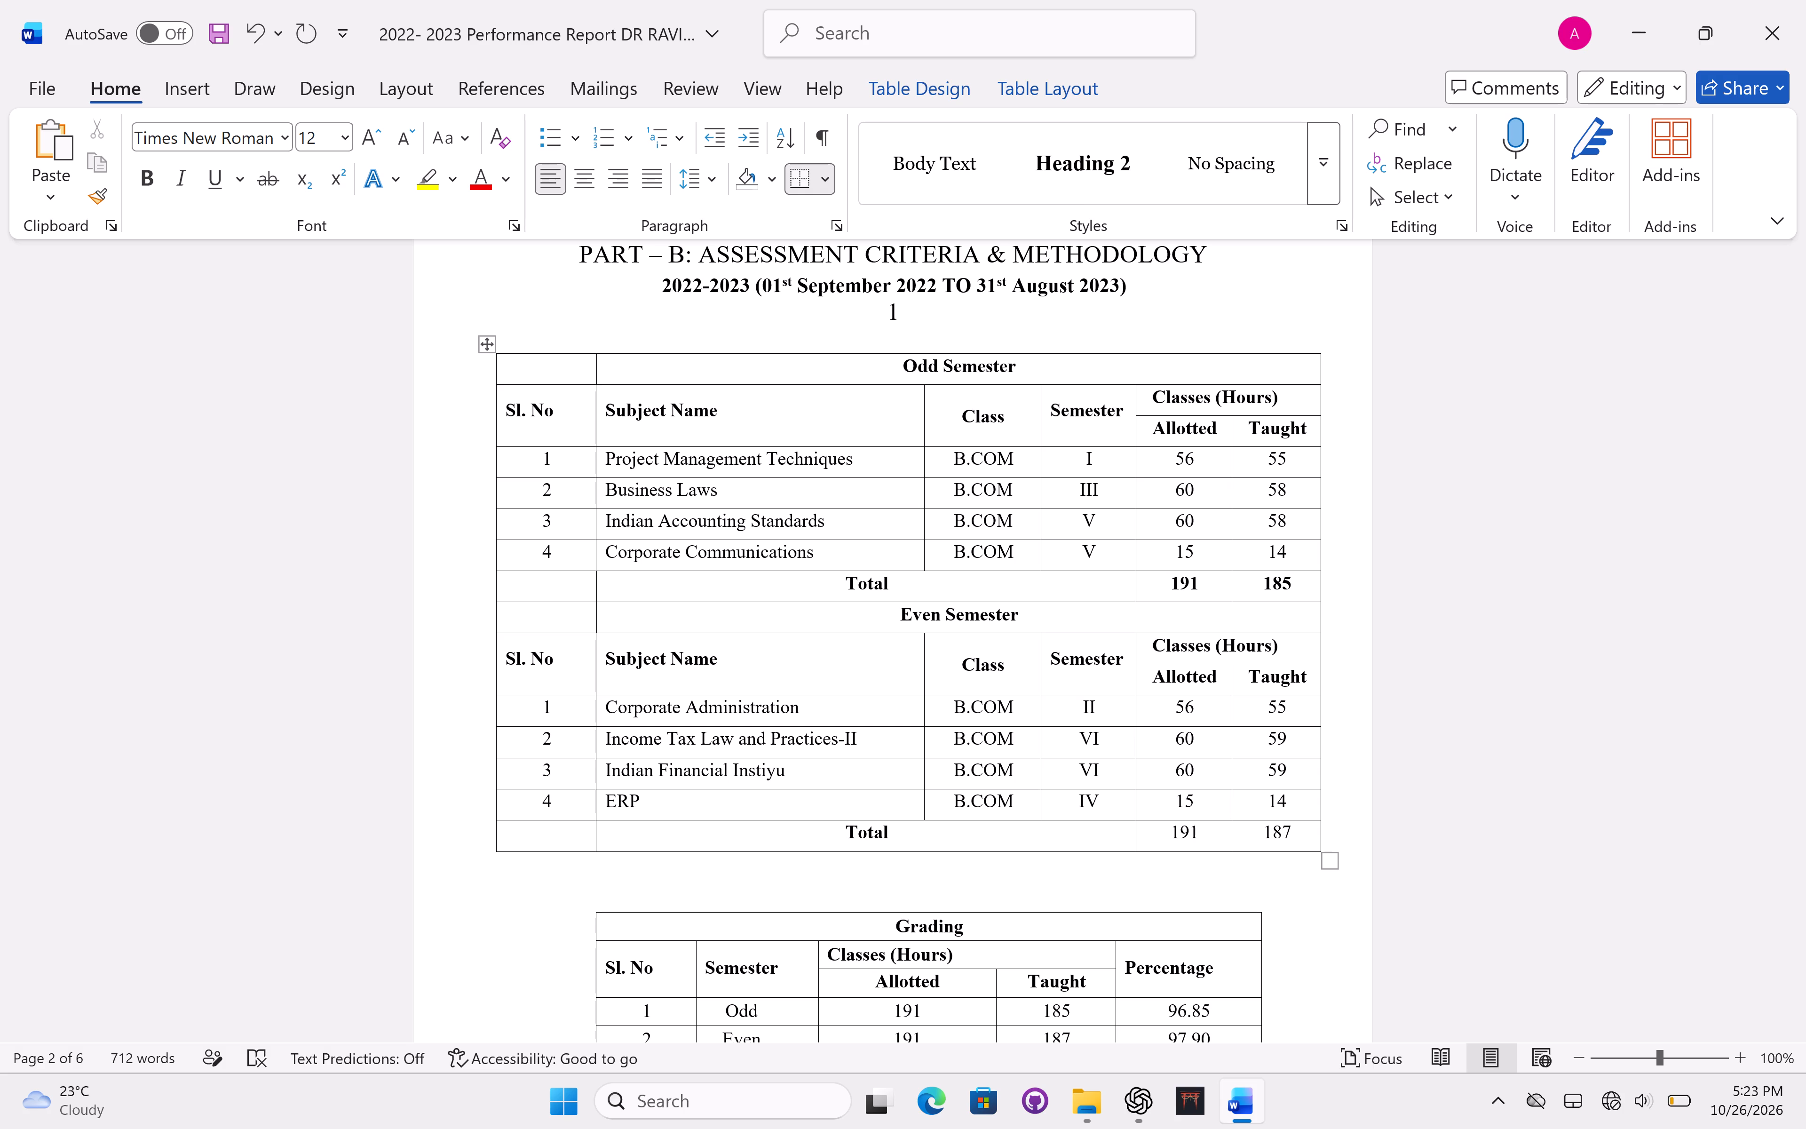
key(BackSpace)
key(BackSpace)
text(tut)
text(ions)
key(space)
text(and)
key(space)
key(m)
text(ar)
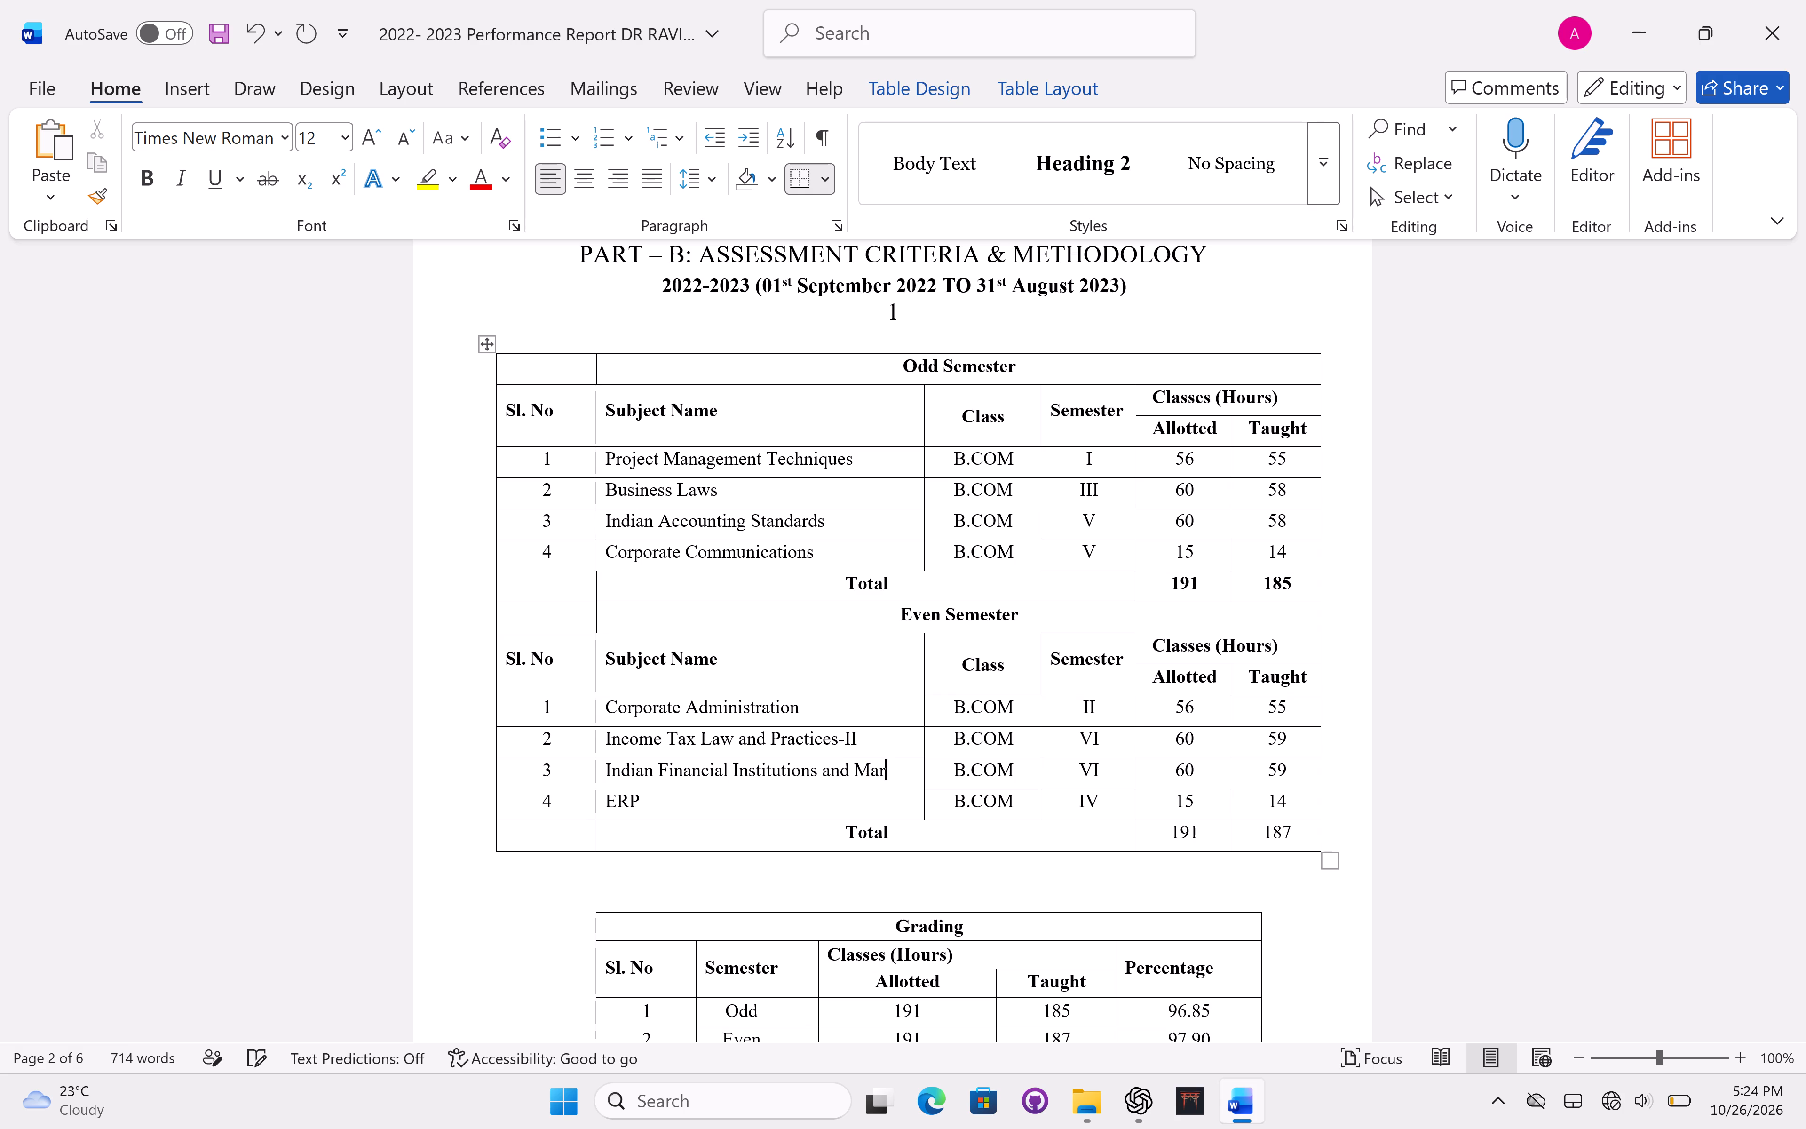
text(kets)
Save the performance report document.
key(ctrl+s)
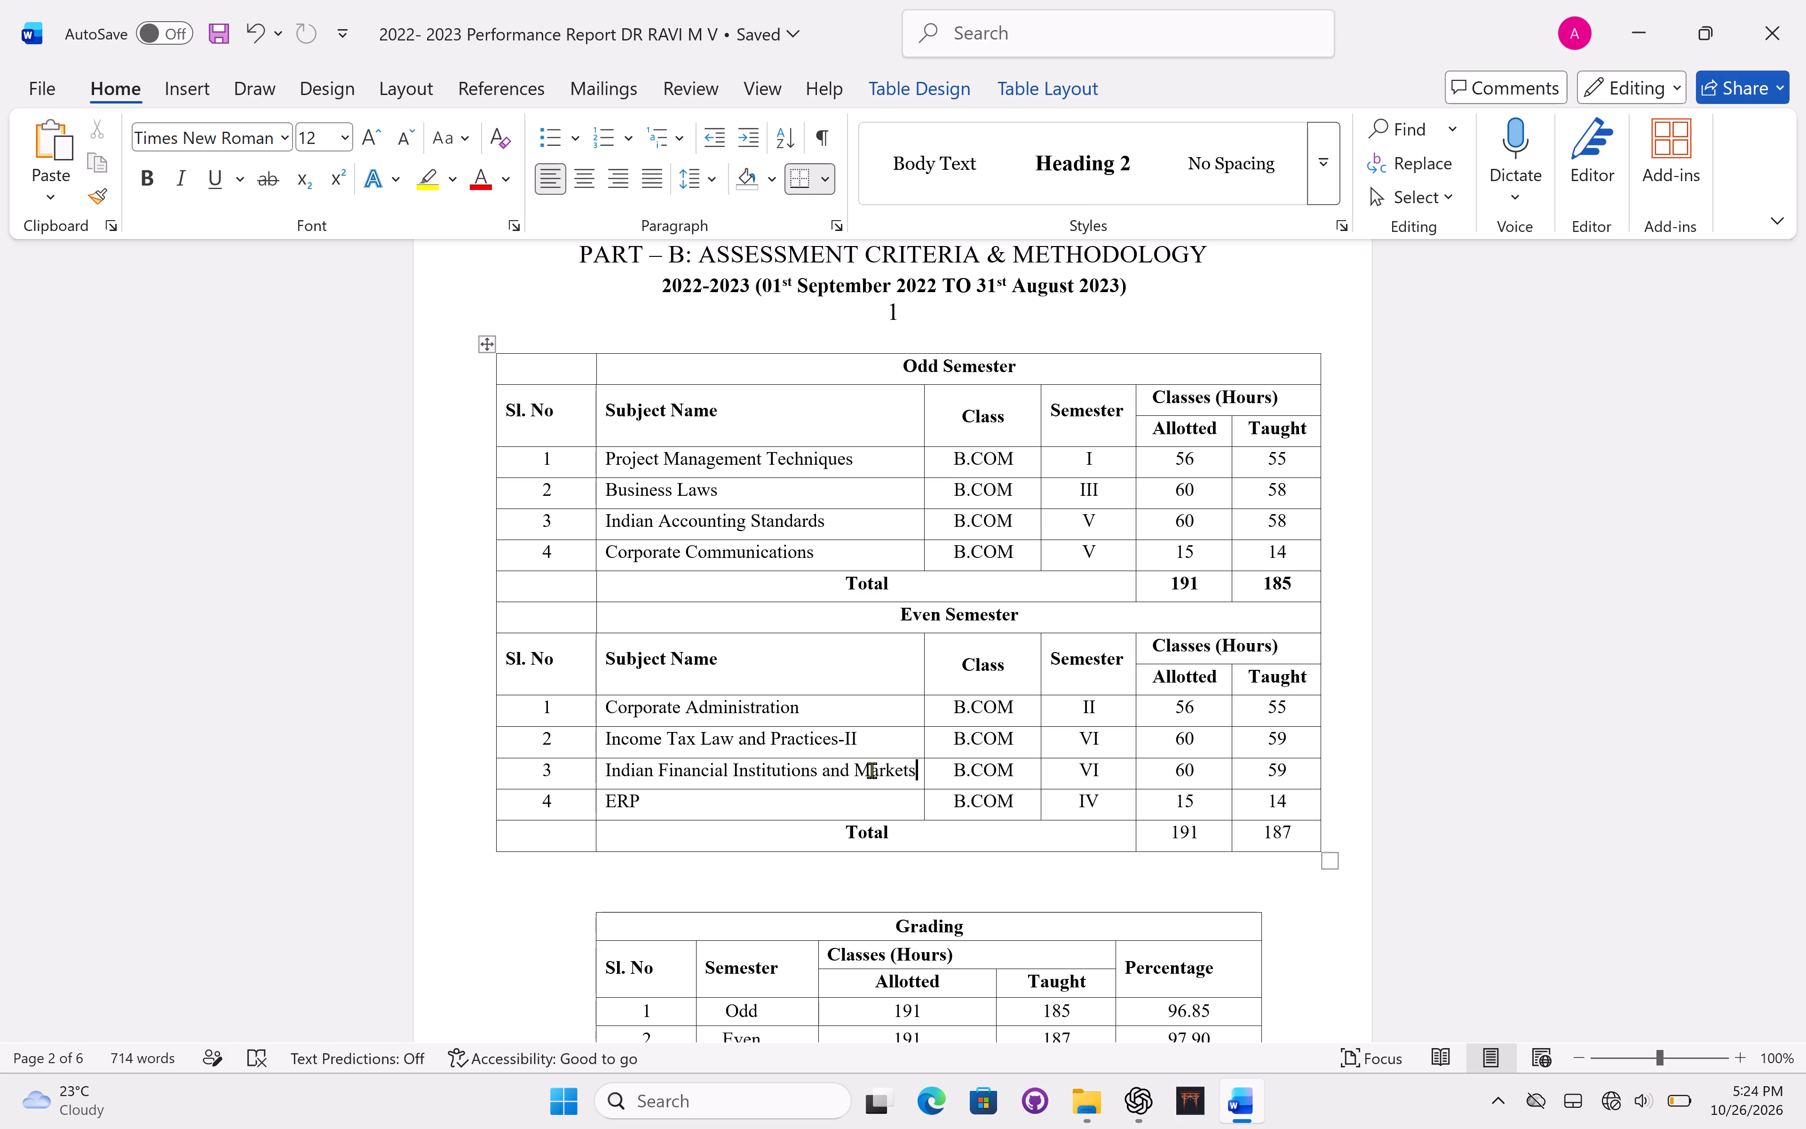
key(ctrl+s)
Replace the subject name in row 2 of the Even Semester table with a name starting "Principles and Practice of Audi".
click(875, 739)
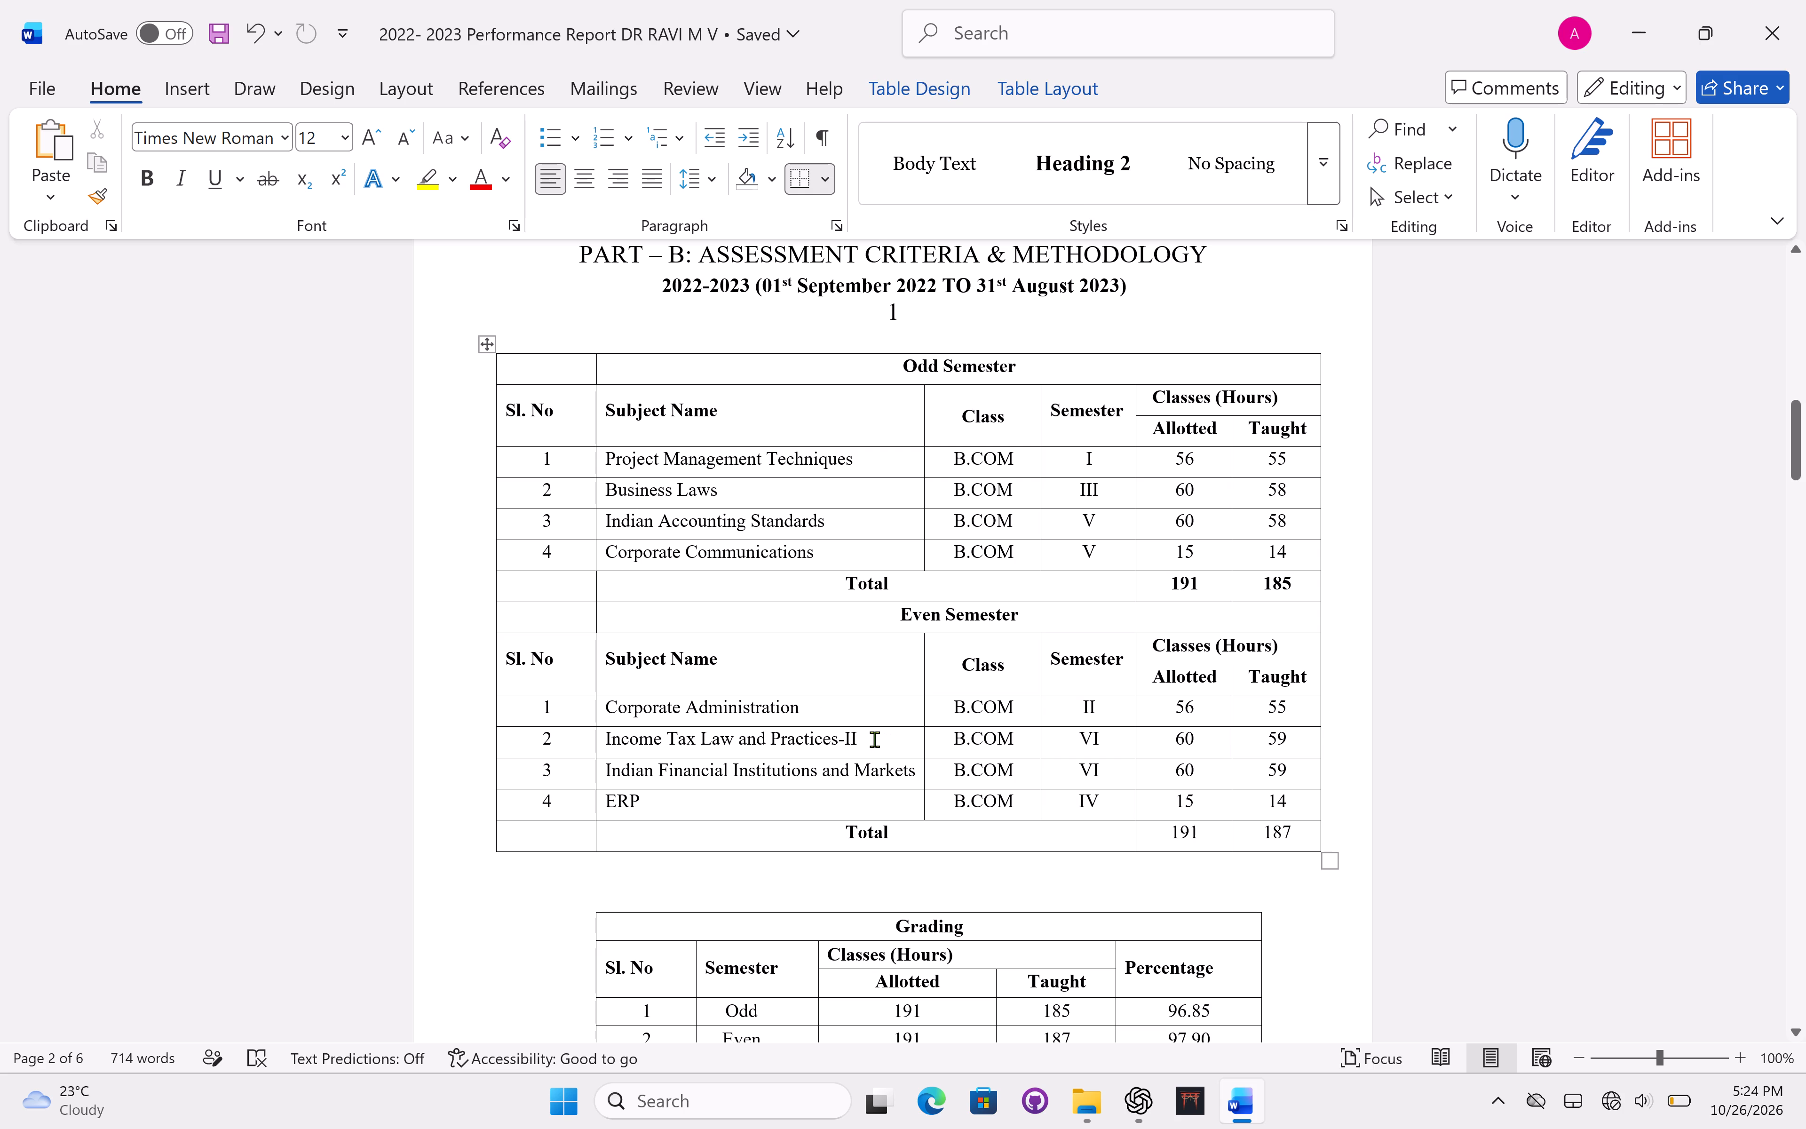
key(BackSpace)
key(BackSpace)
key(BackSpace)
key(BackSpace)
key(BackSpace)
key(BackSpace)
key(BackSpace)
key(BackSpace)
key(BackSpace)
key(BackSpace)
key(BackSpace)
key(BackSpace)
key(BackSpace)
key(BackSpace)
key(BackSpace)
key(BackSpace)
key(BackSpace)
key(BackSpace)
key(BackSpace)
key(BackSpace)
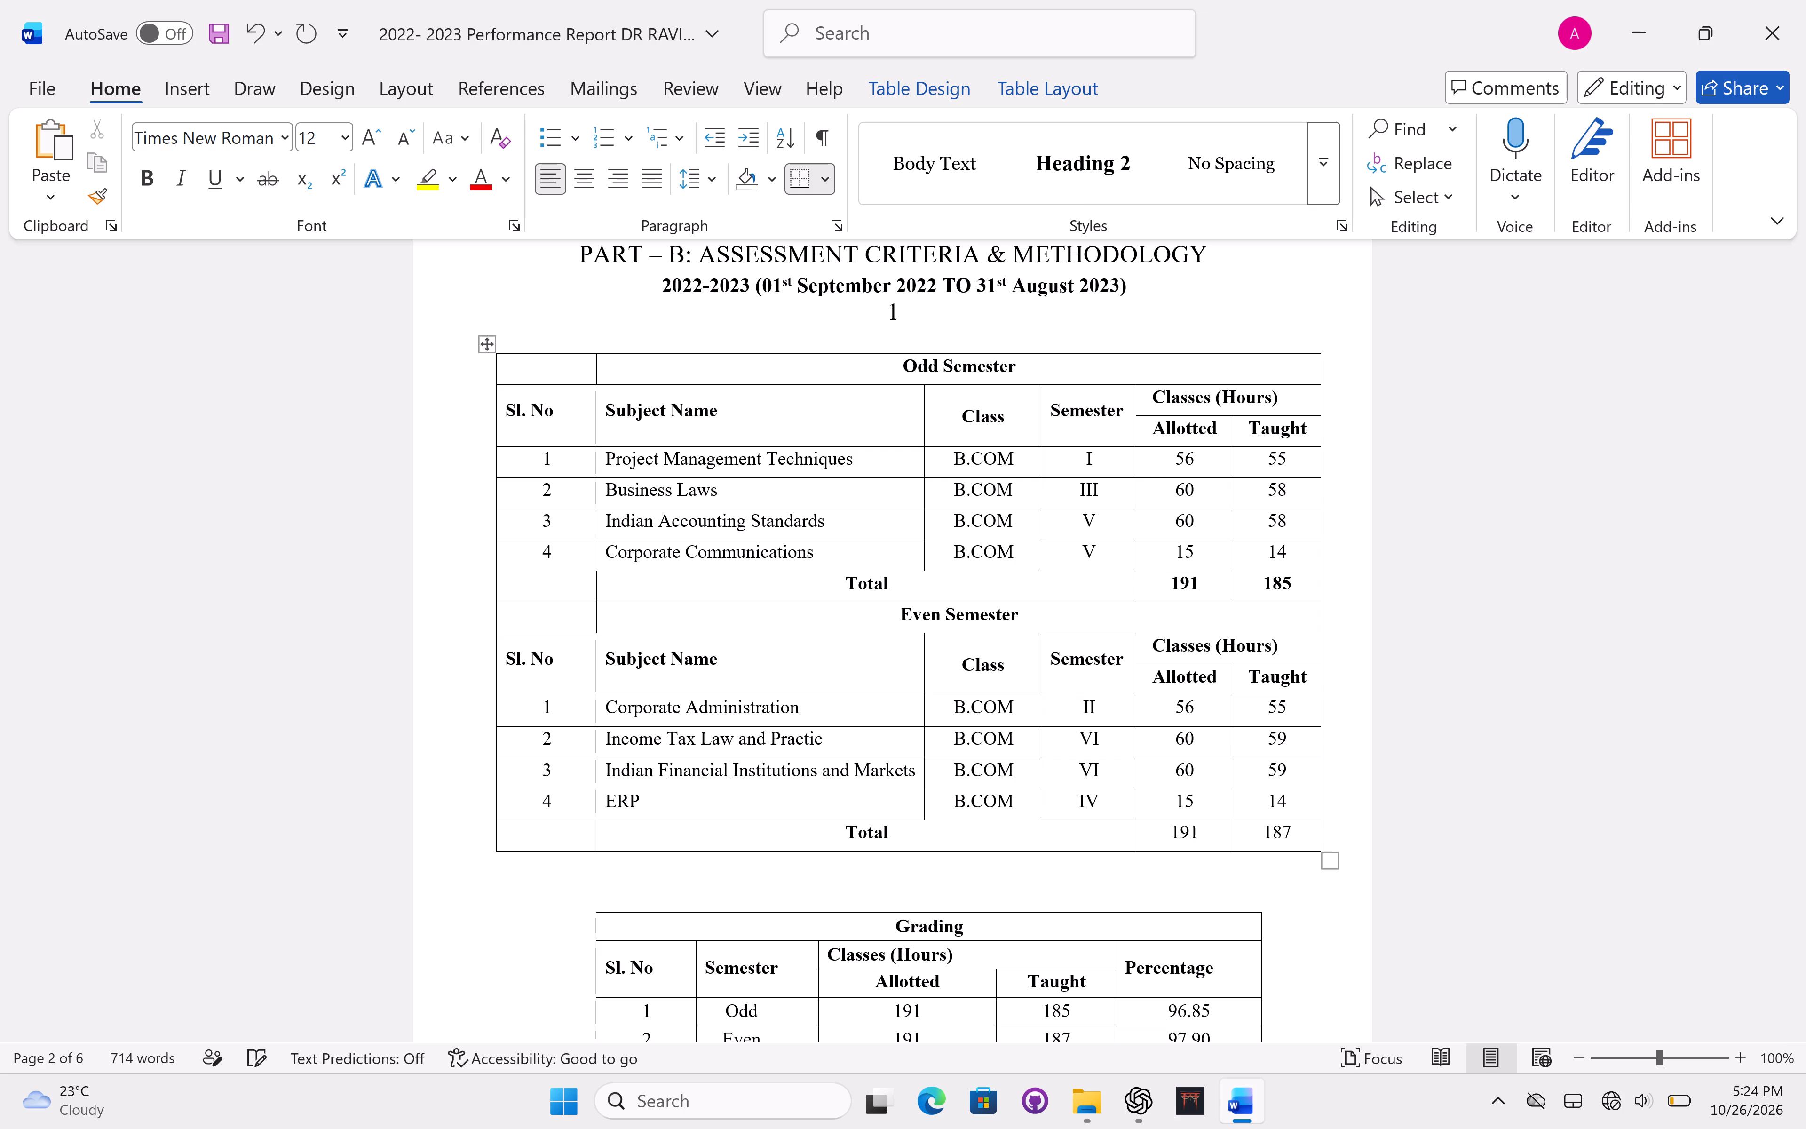
key(BackSpace)
key(BackSpace)
key(BackSpace)
key(BackSpace)
key(BackSpace)
key(BackSpace)
key(BackSpace)
key(BackSpace)
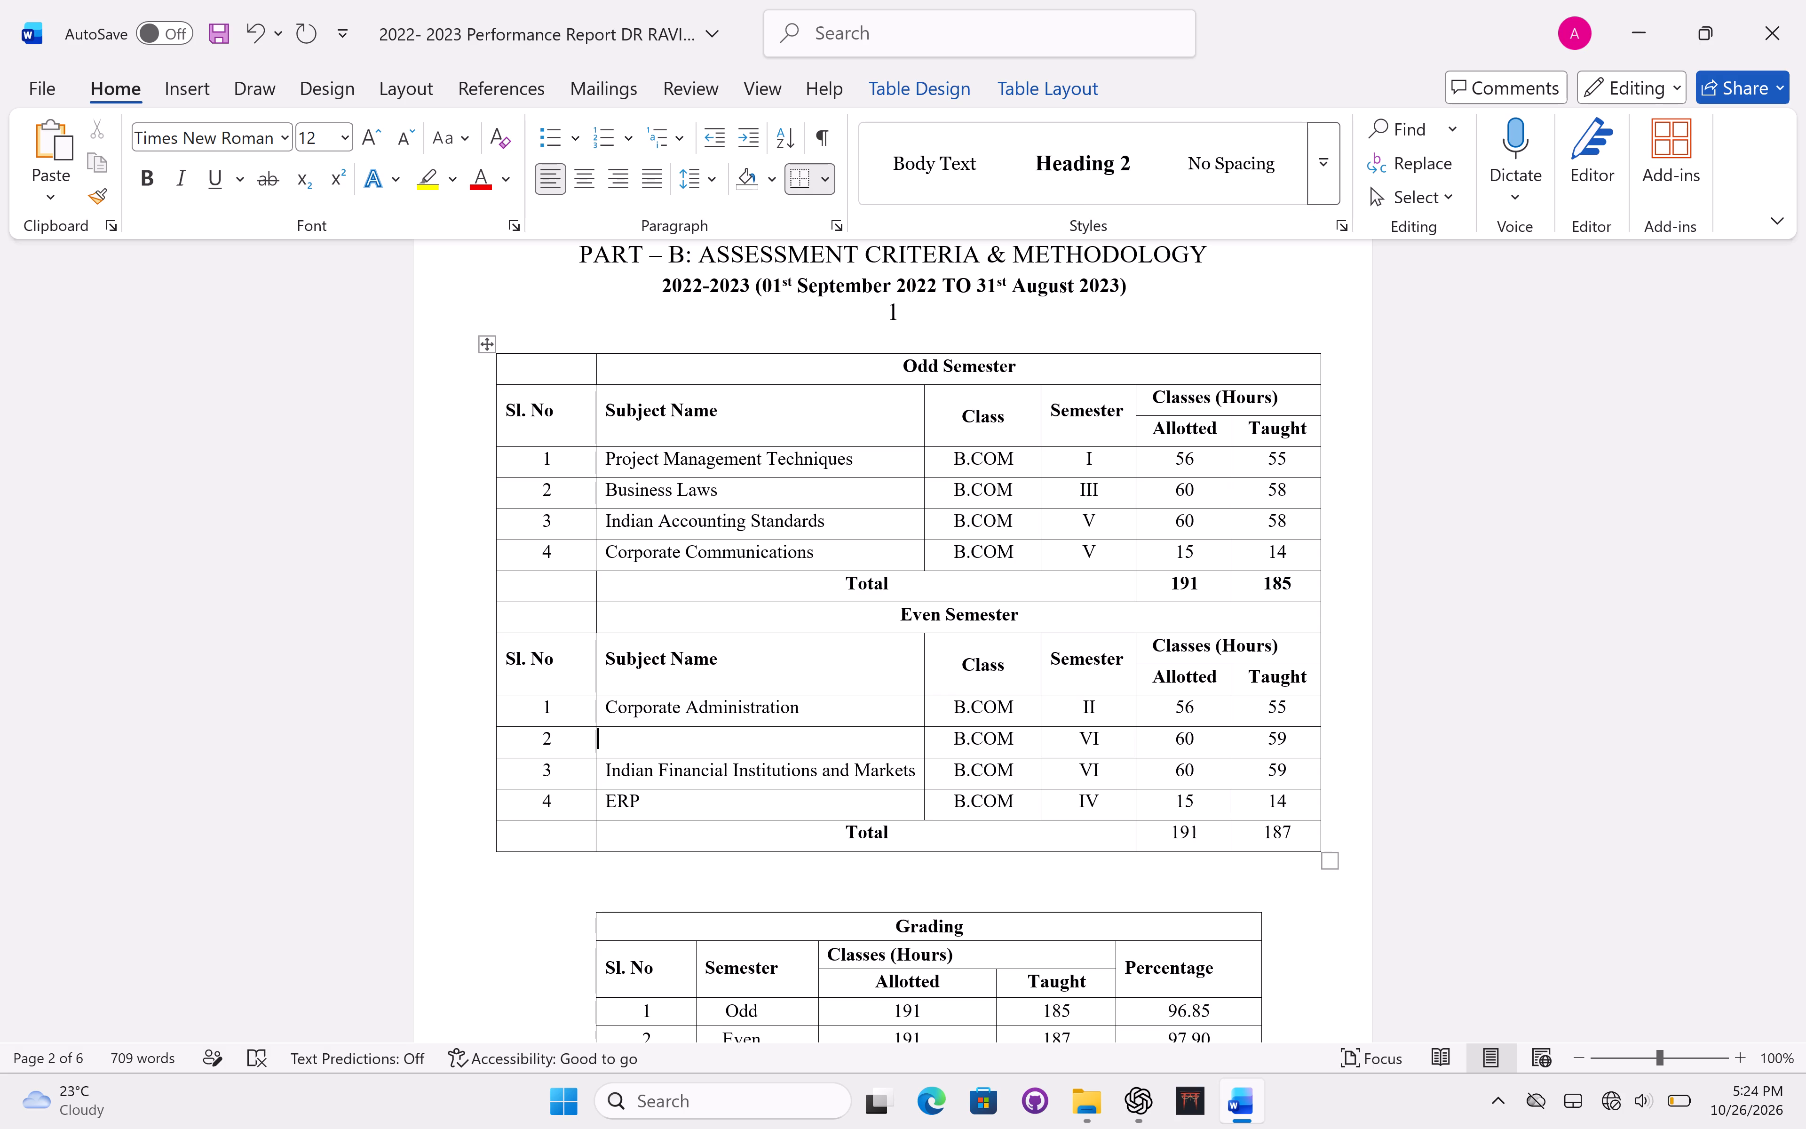
key(space)
key(space)
text(pr)
text(inciples and)
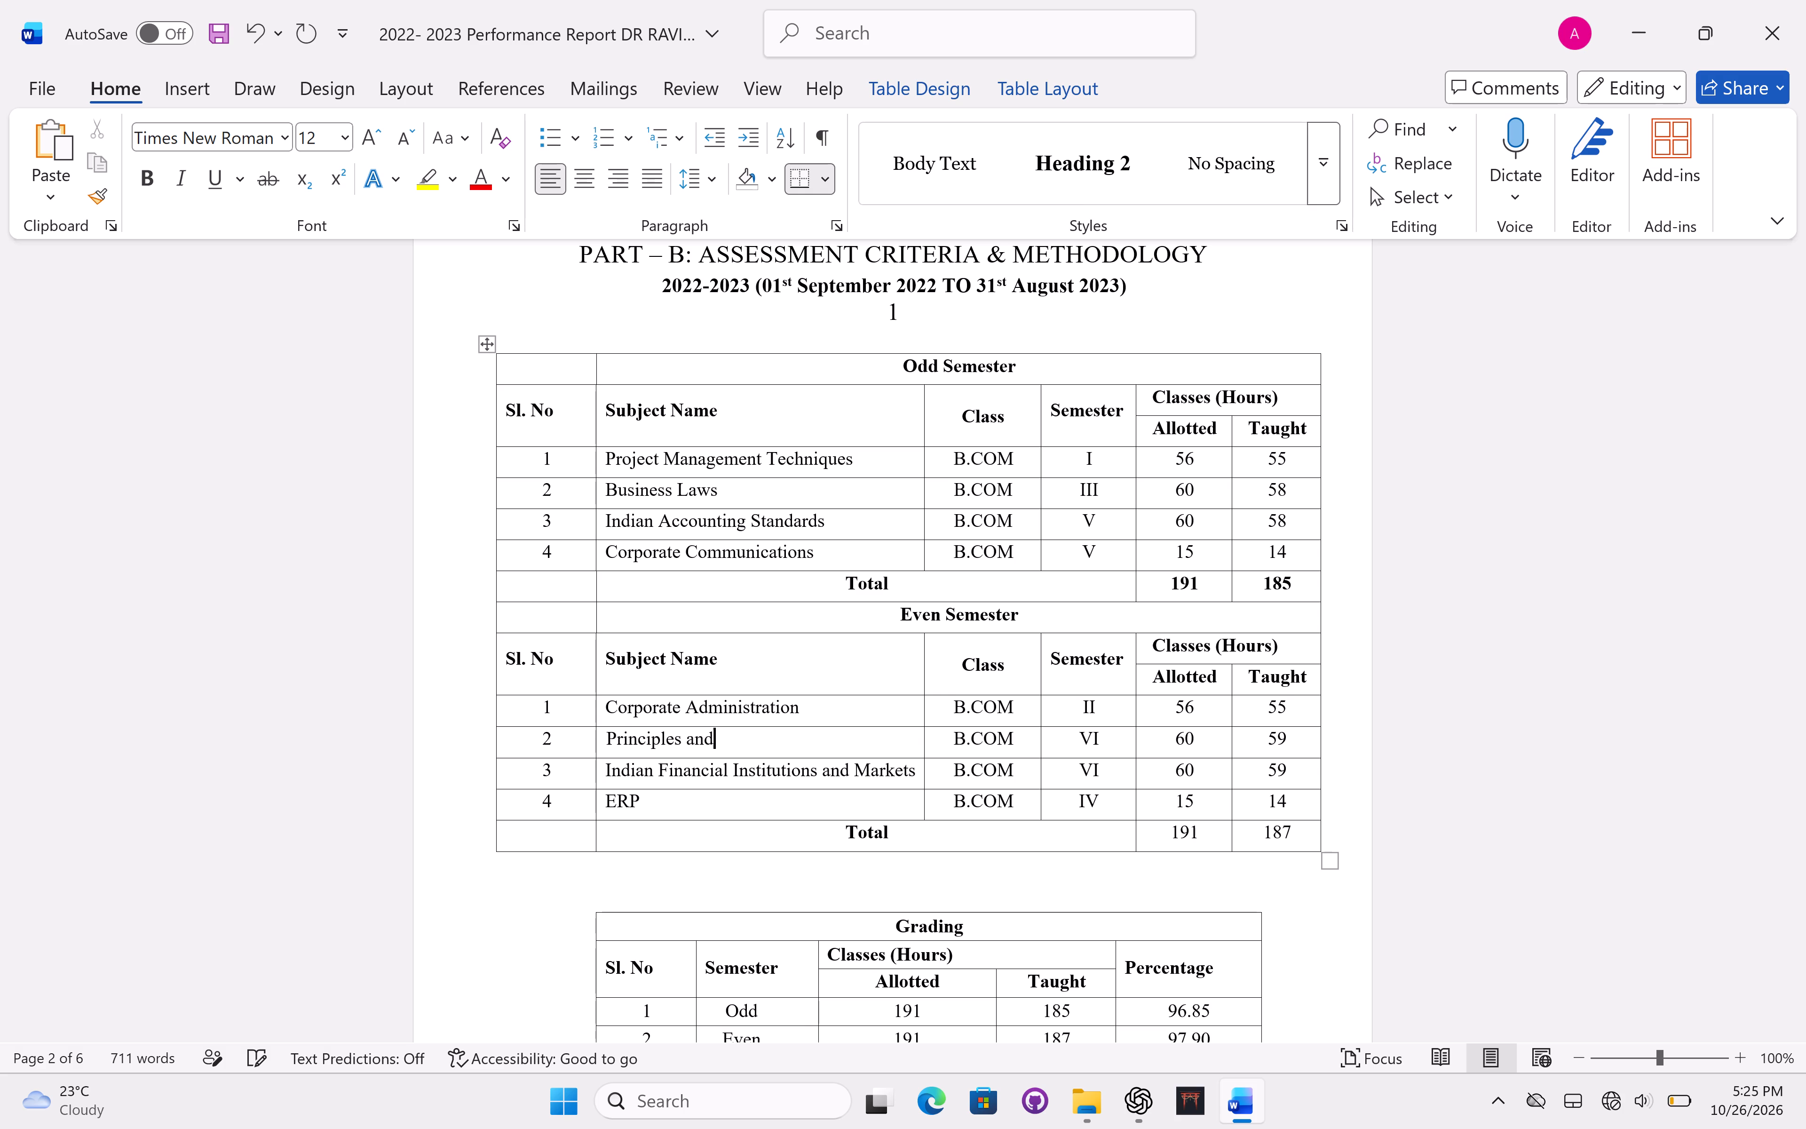
key(space)
key(p)
text(ractice of)
key(space)
key(a)
text(udi)
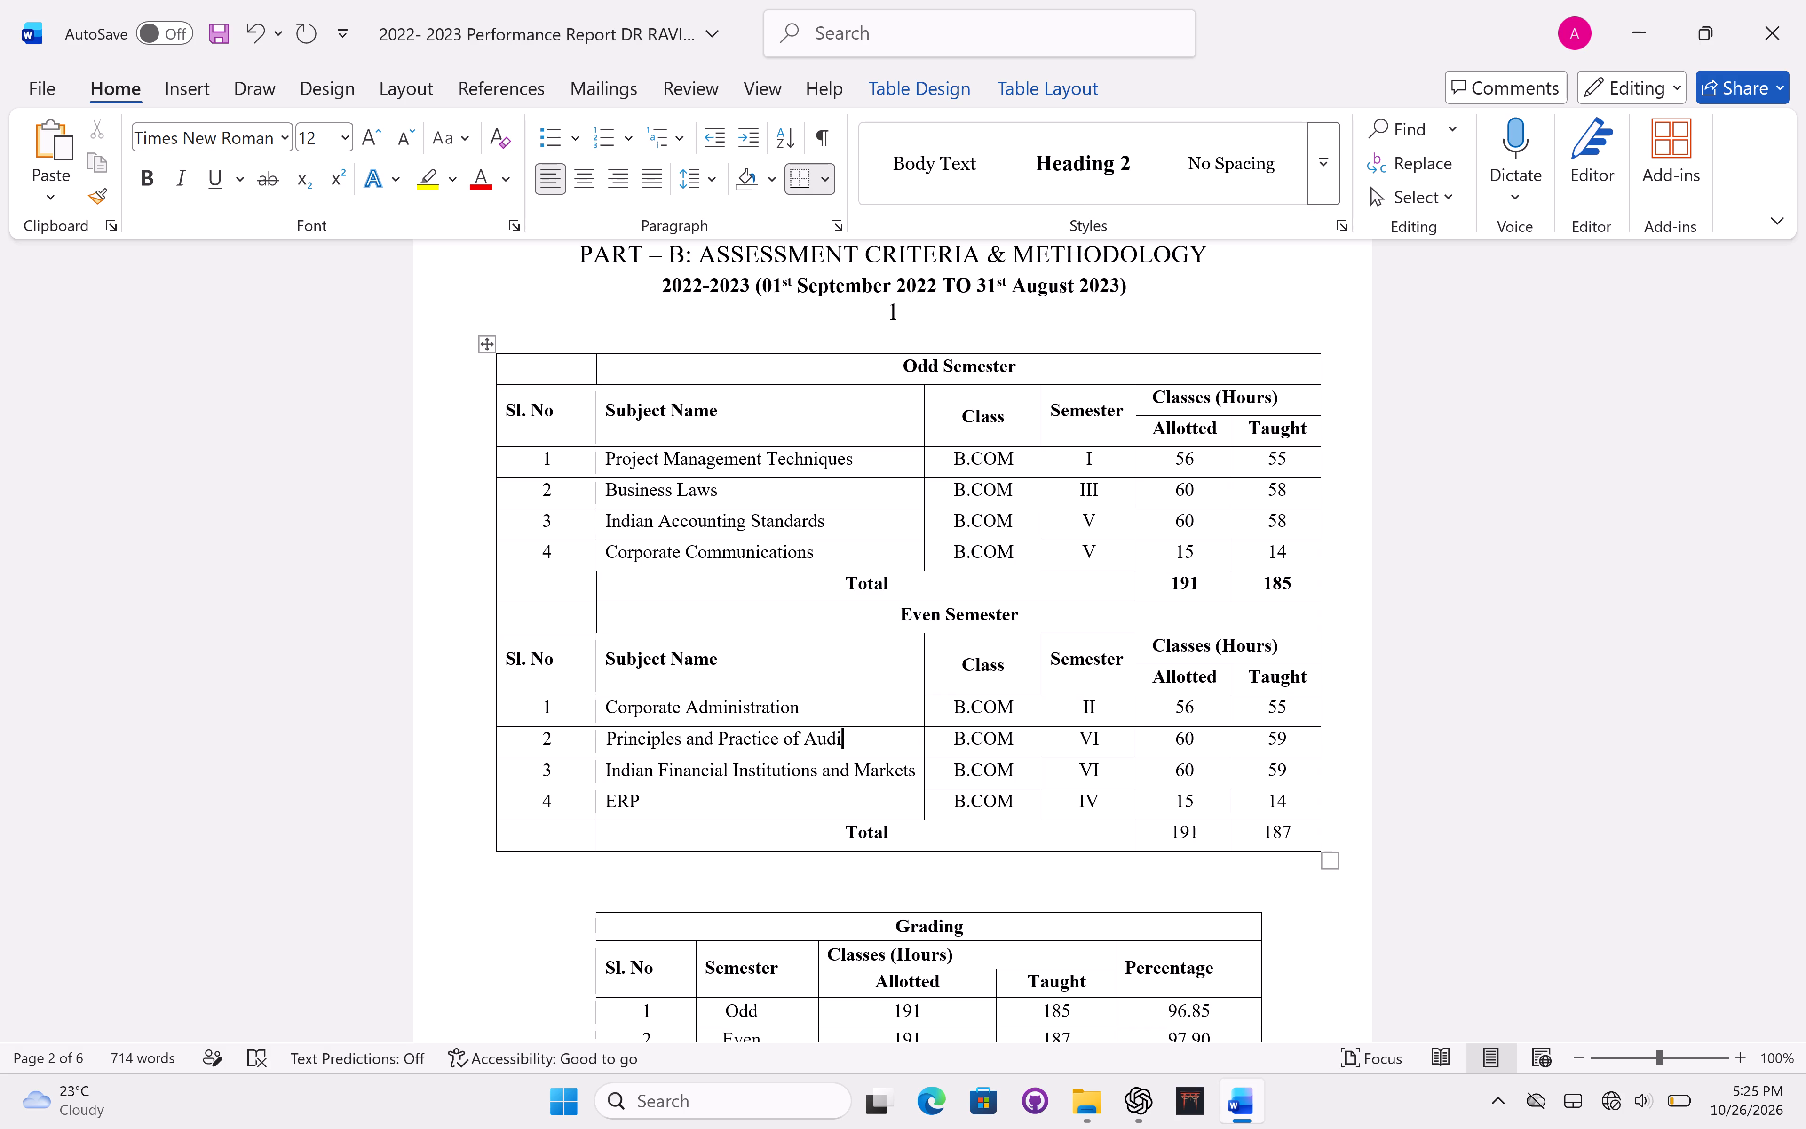
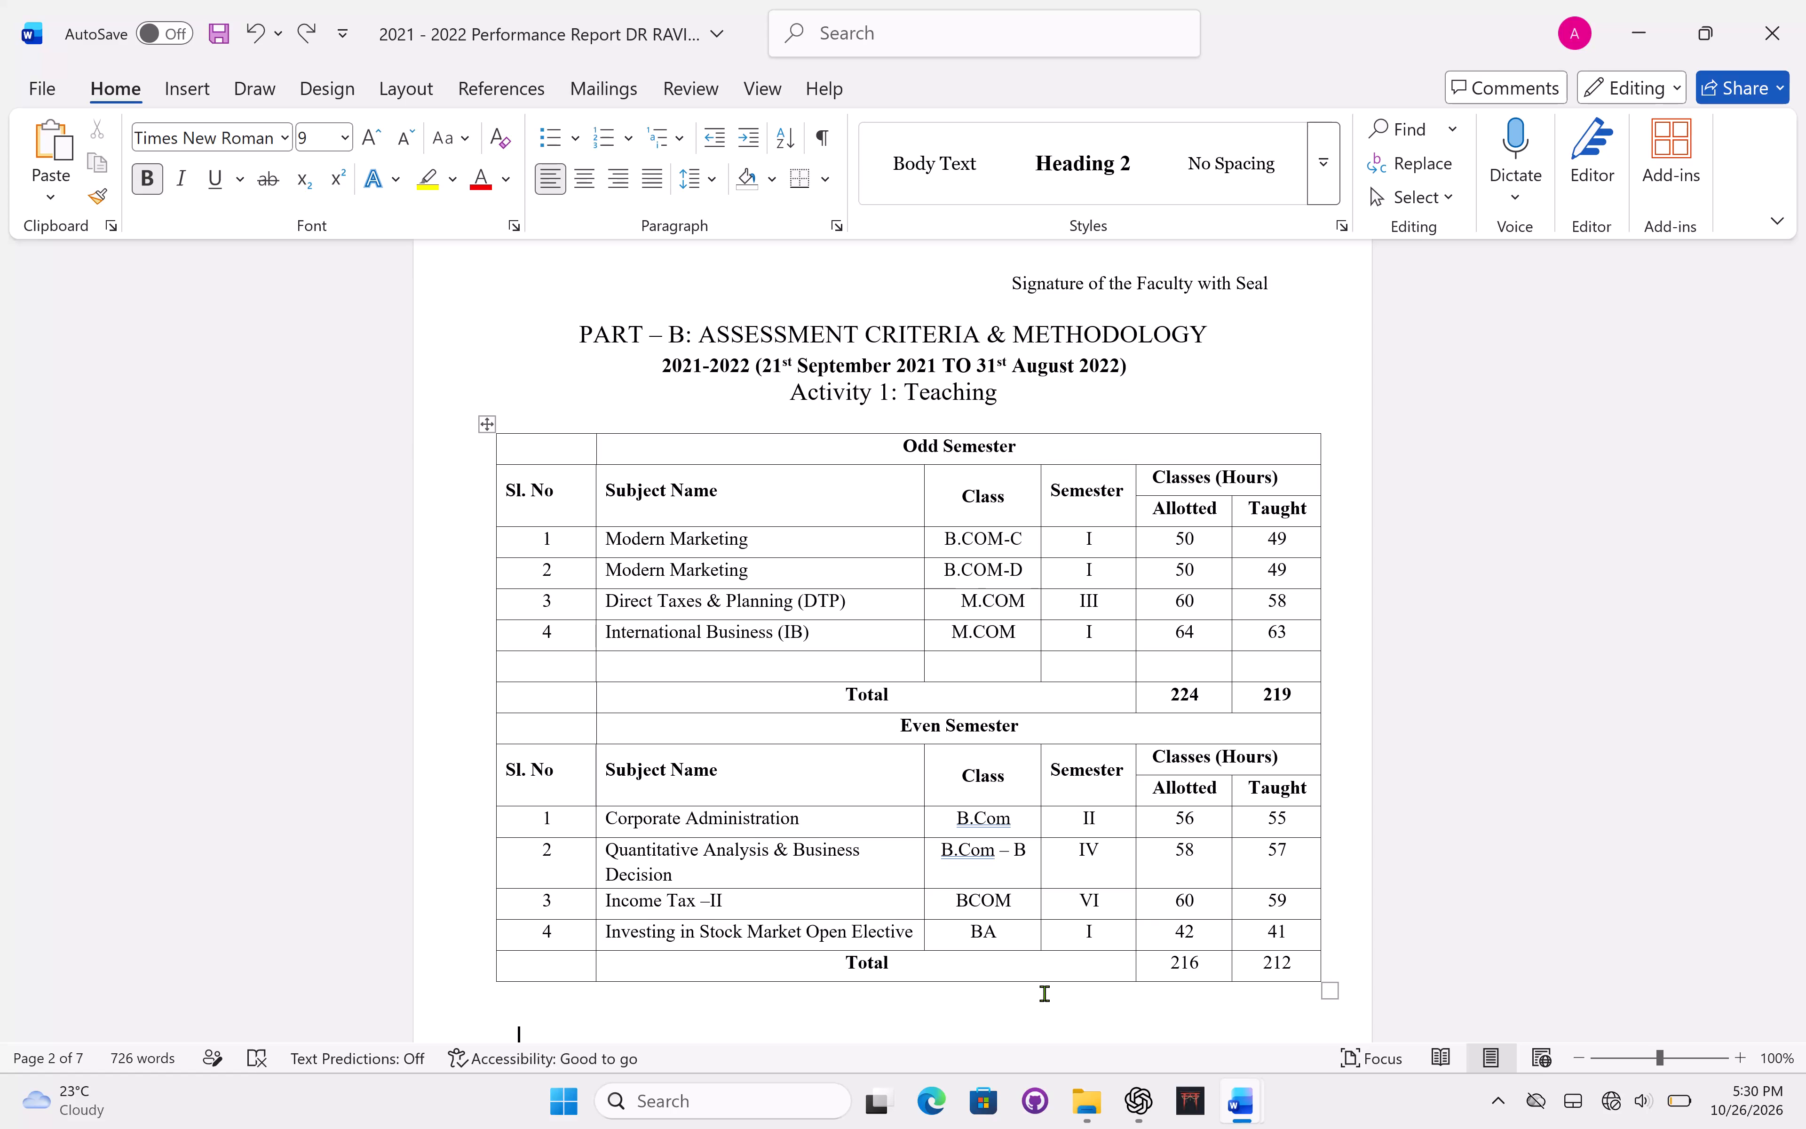
Remove the section suffixes from the two Modern Marketing classes in the Odd Semester table so both read "B.COM".
click(1031, 541)
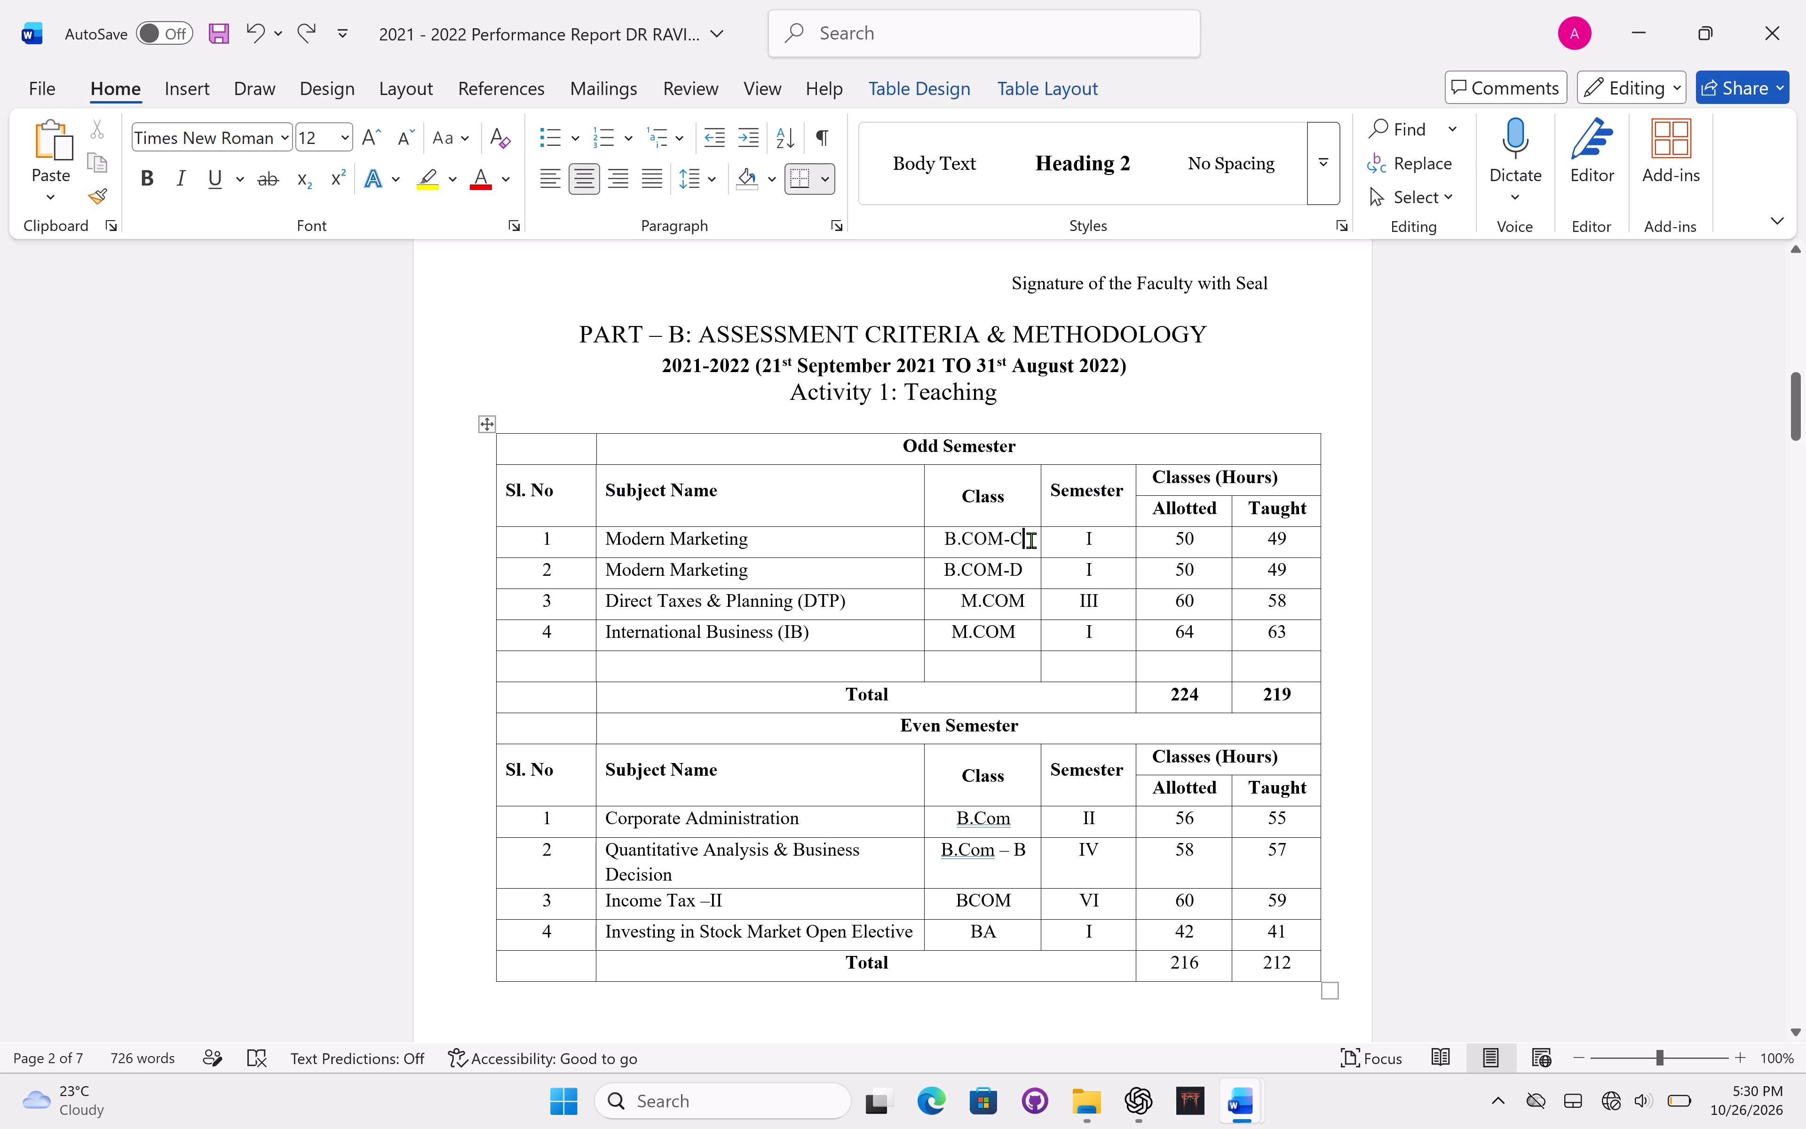
key(BackSpace)
key(BackSpace)
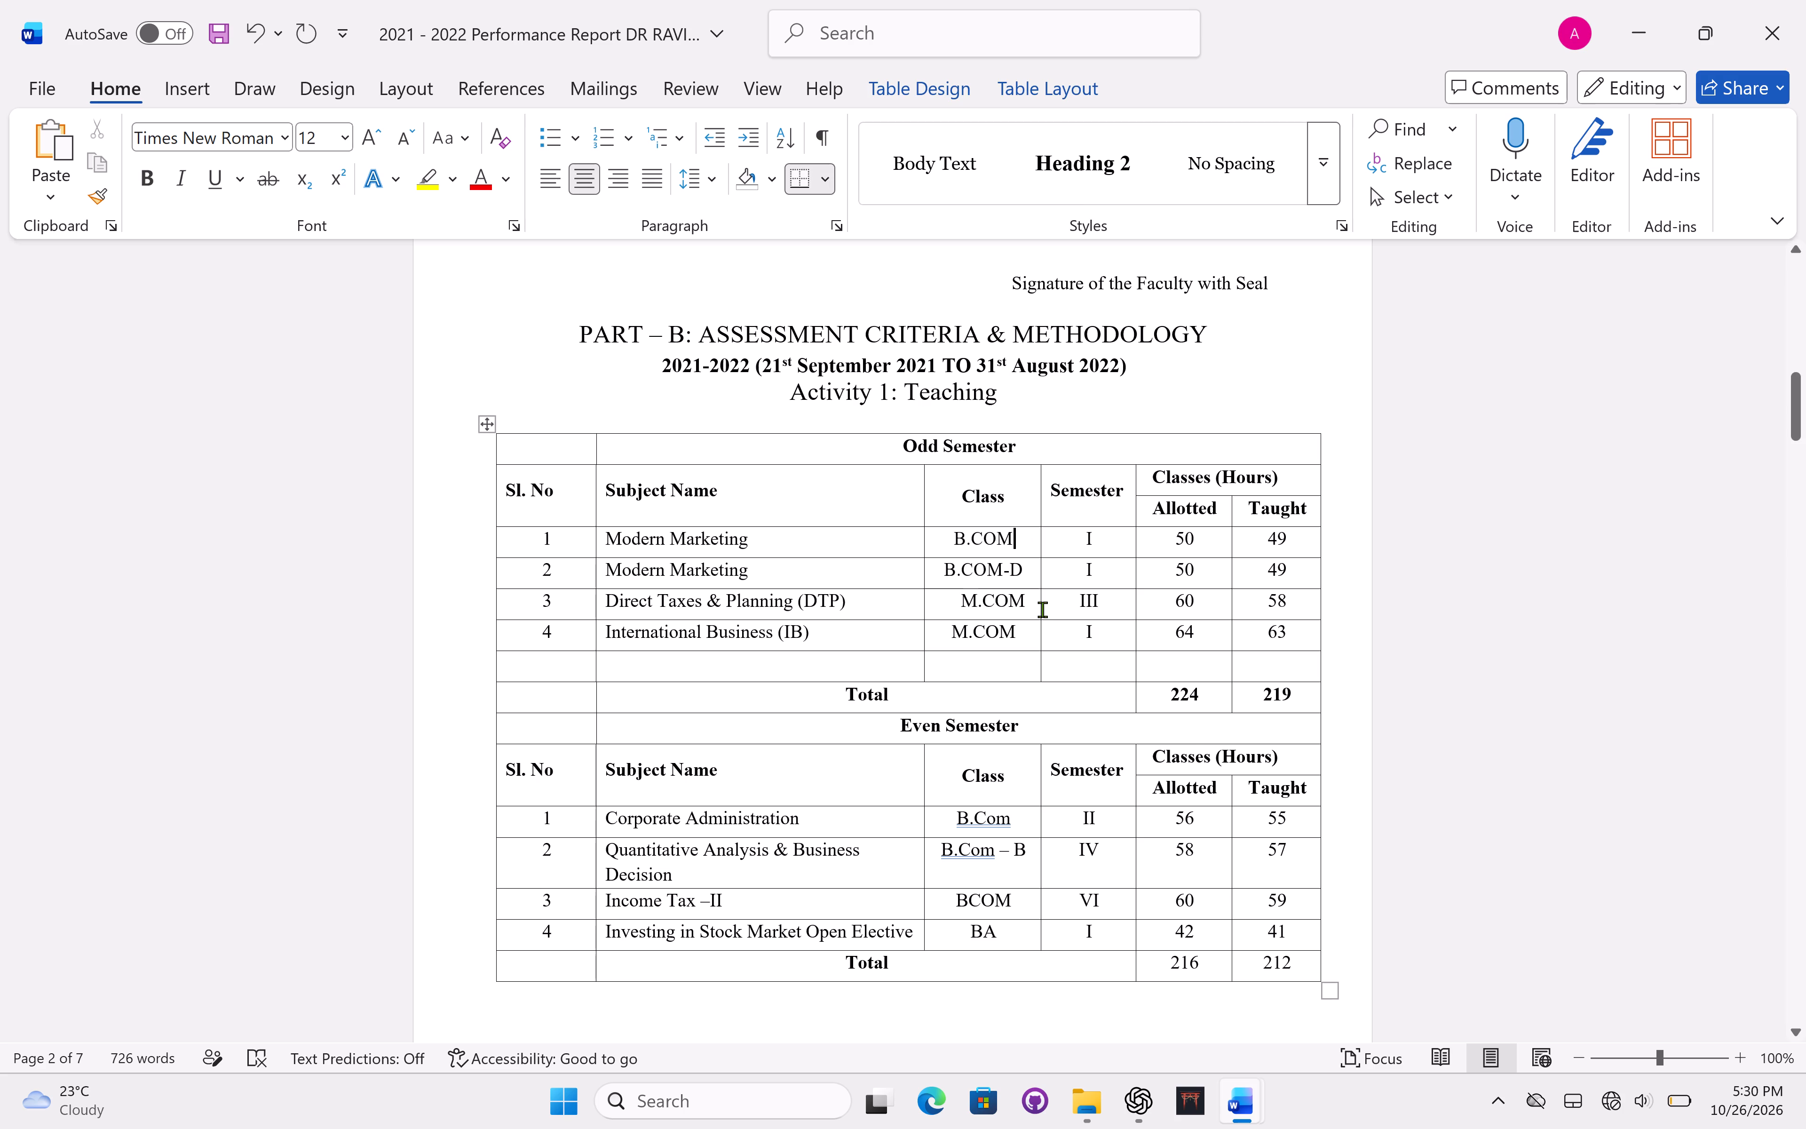
click(1034, 569)
key(BackSpace)
key(BackSpace)
Change the classes in rows 3 and 4 of the Odd Semester table to "B.COM", deleting the extra leading spaces in row 3.
click(978, 603)
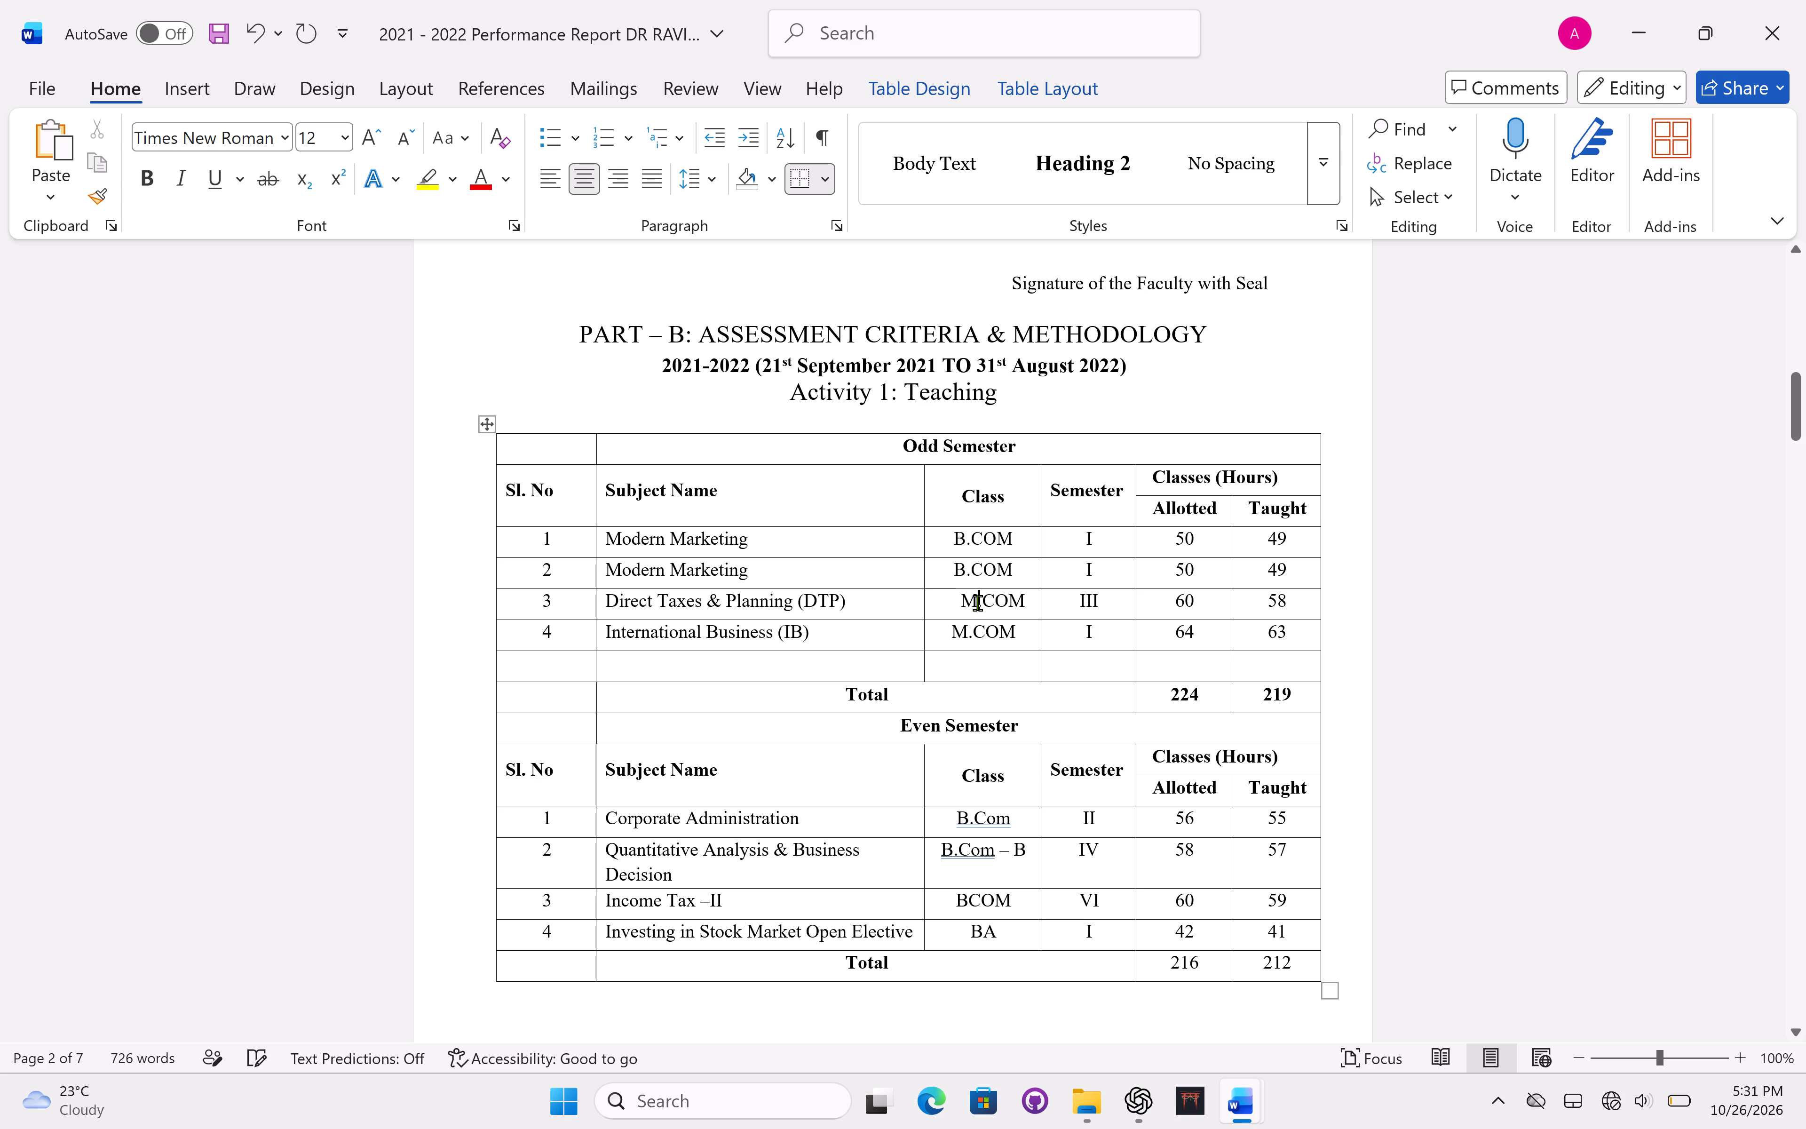
key(BackSpace)
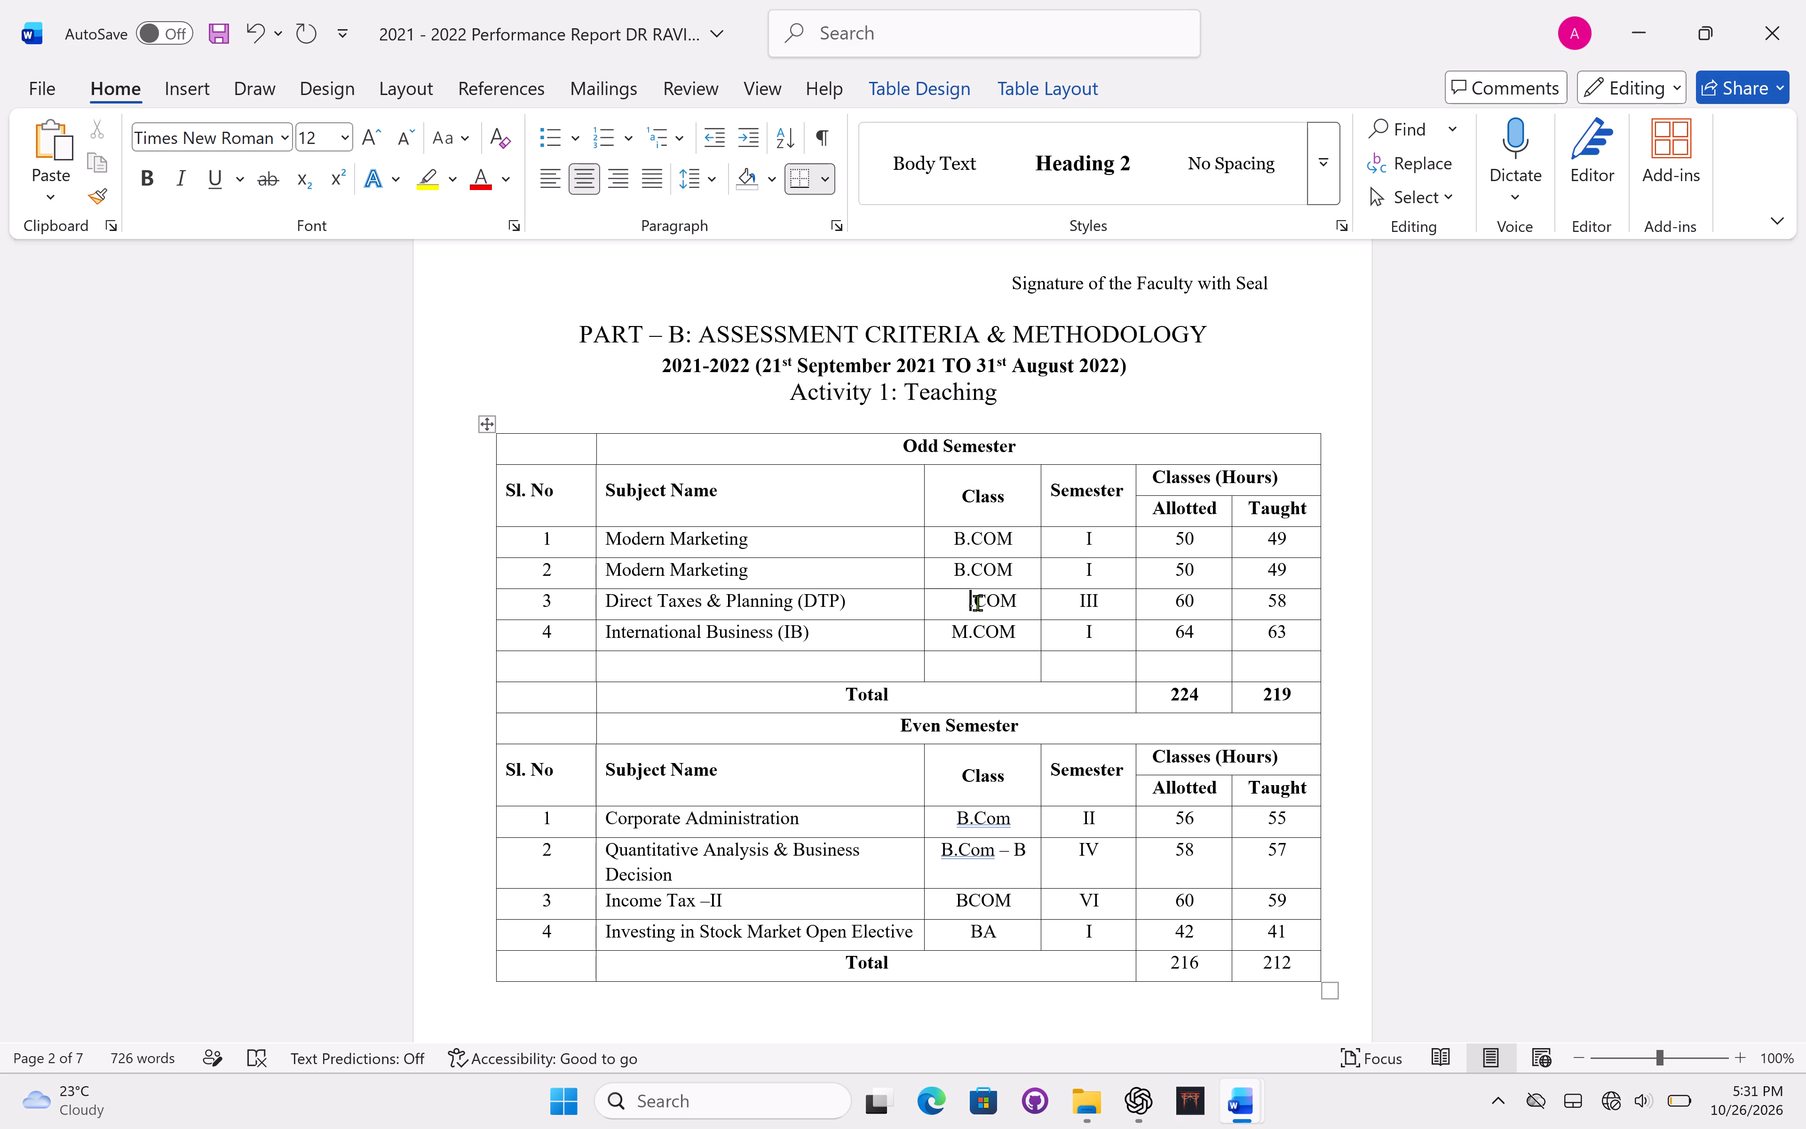
key(b)
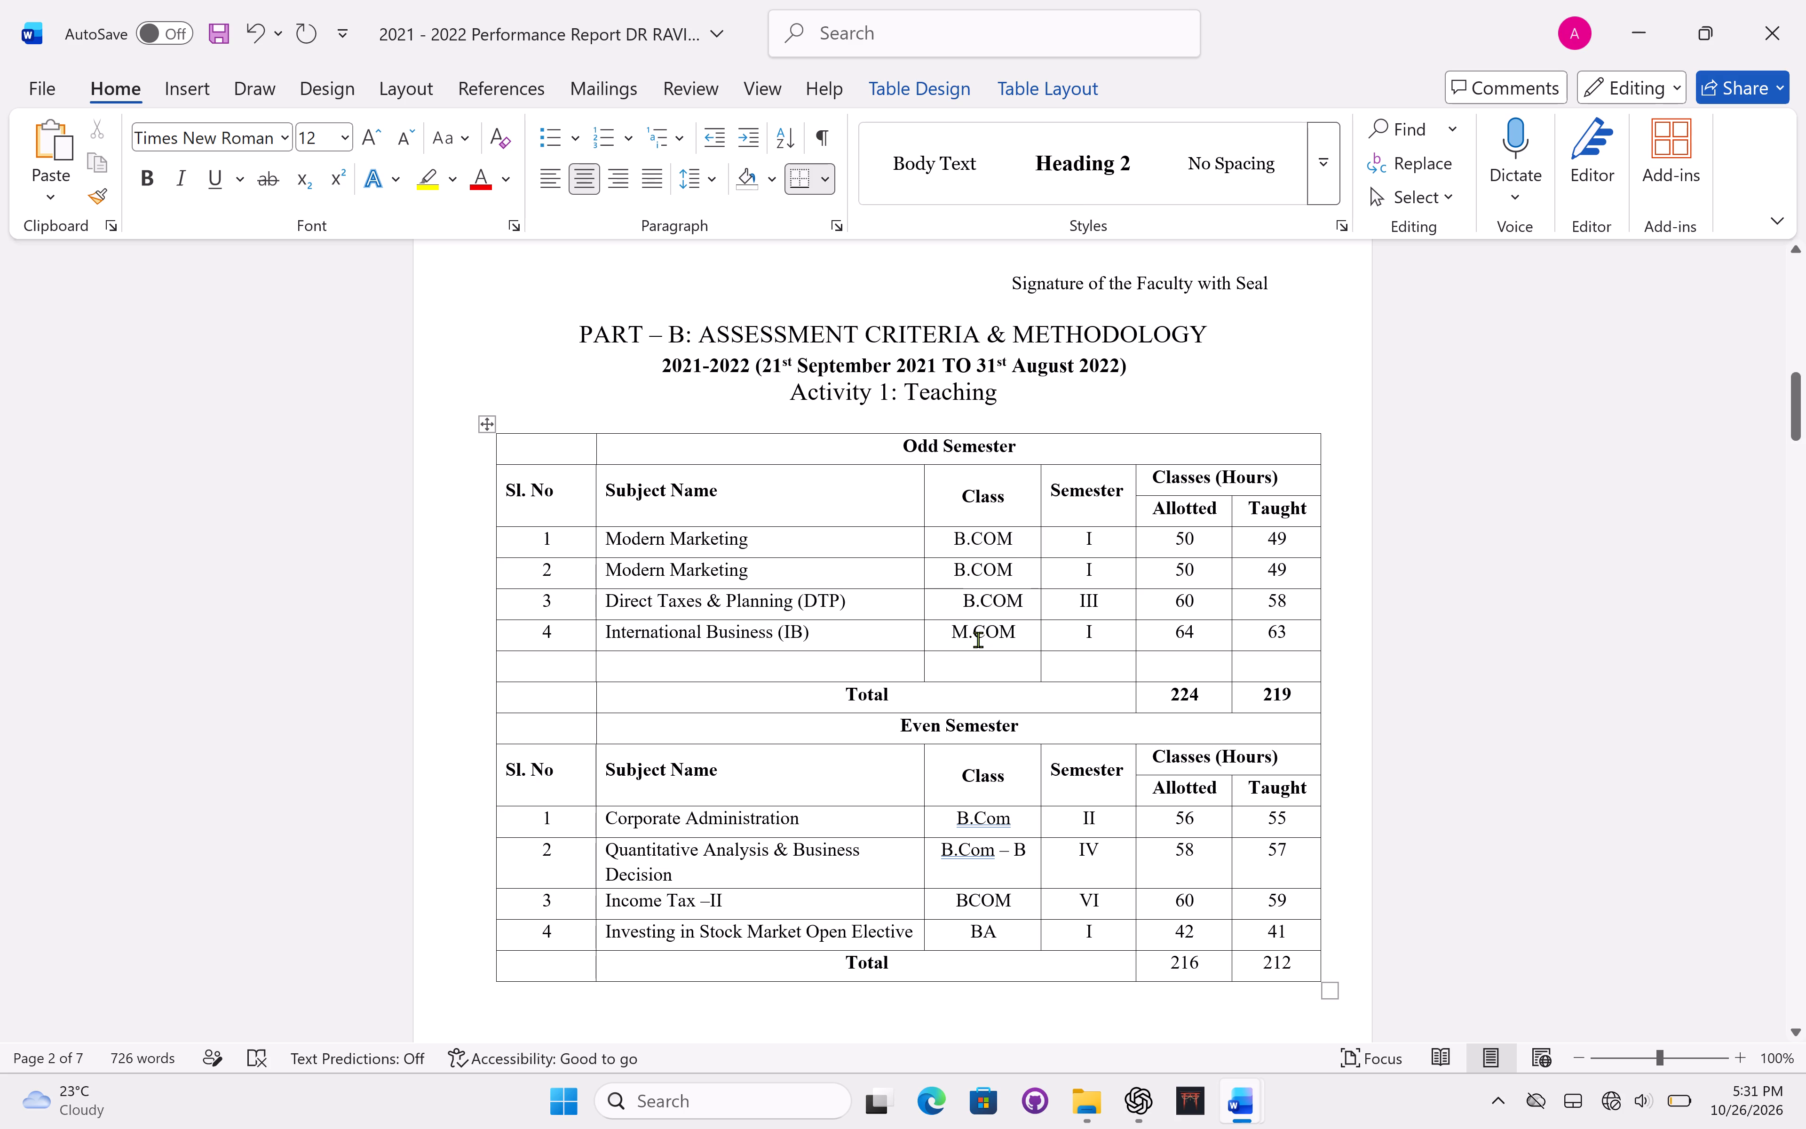
click(966, 602)
key(BackSpace)
key(BackSpace)
key(BackSpace)
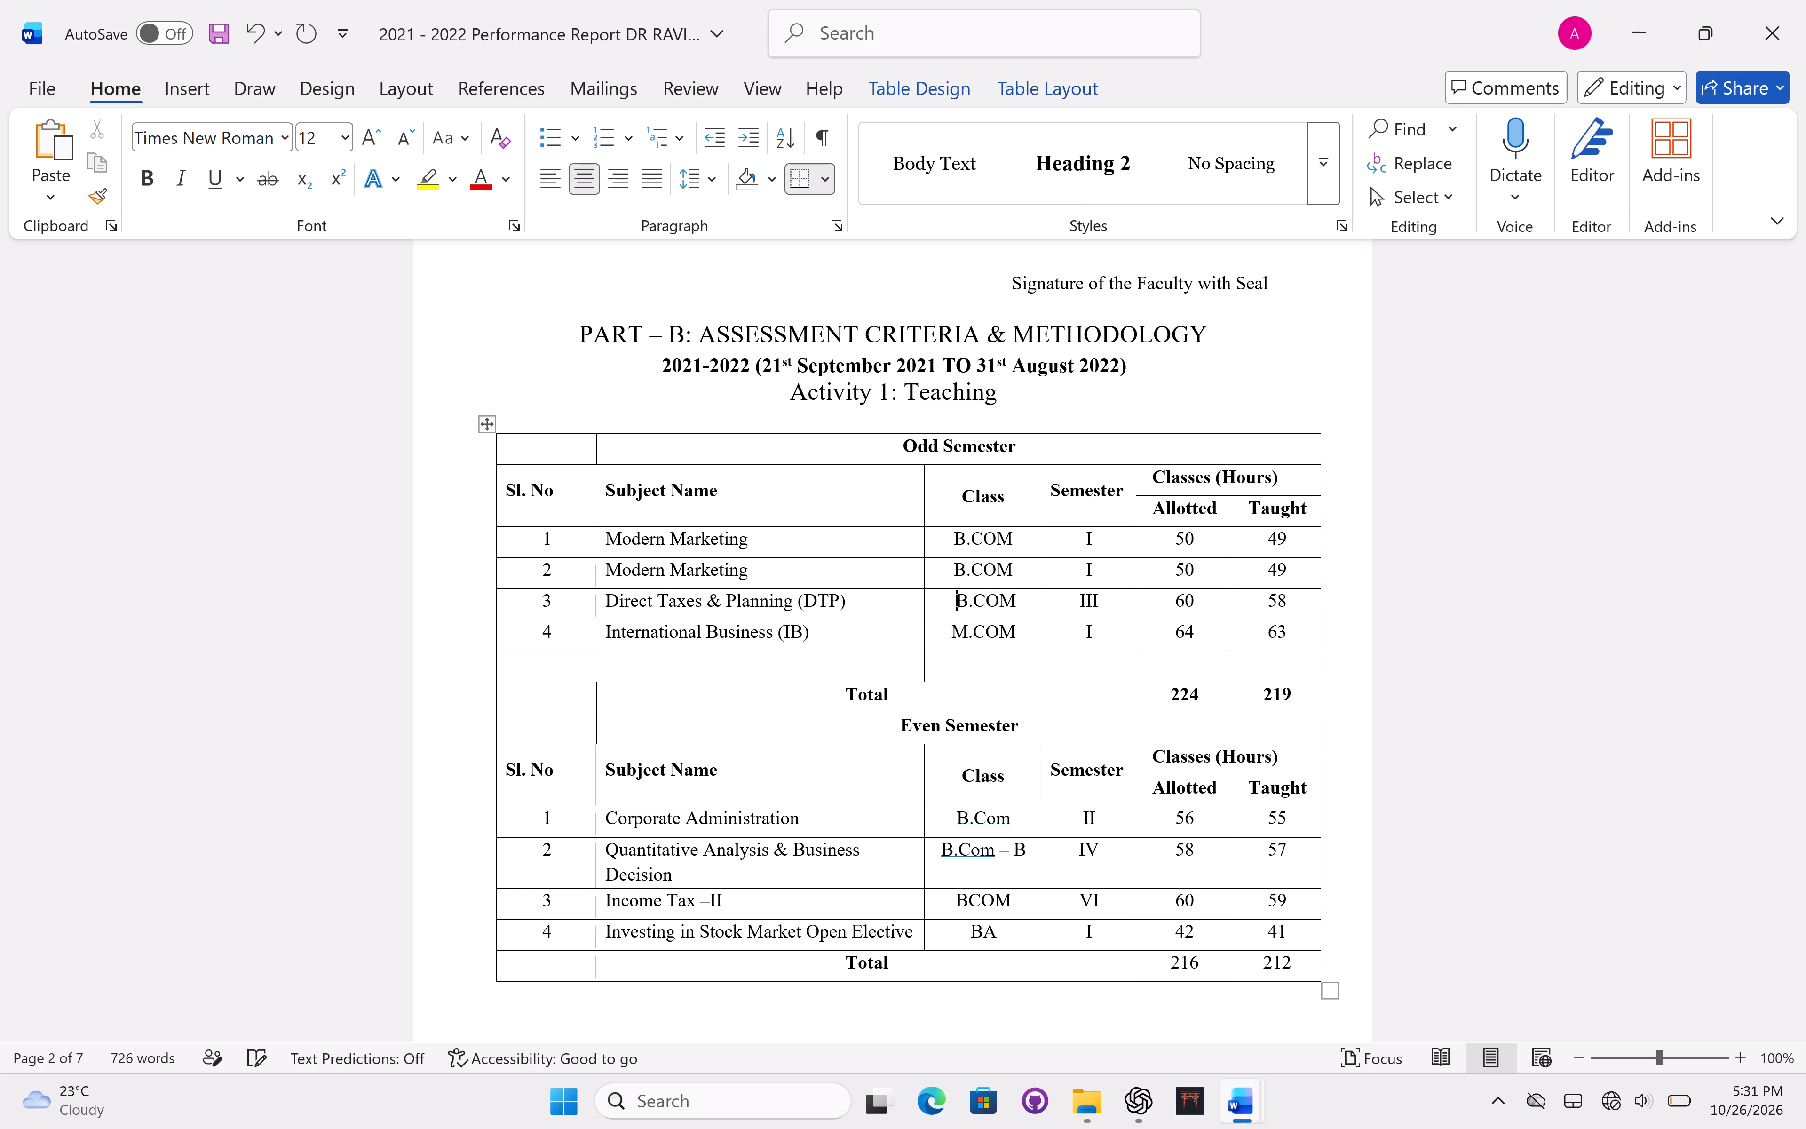
click(968, 634)
key(BackSpace)
key(b)
click(958, 605)
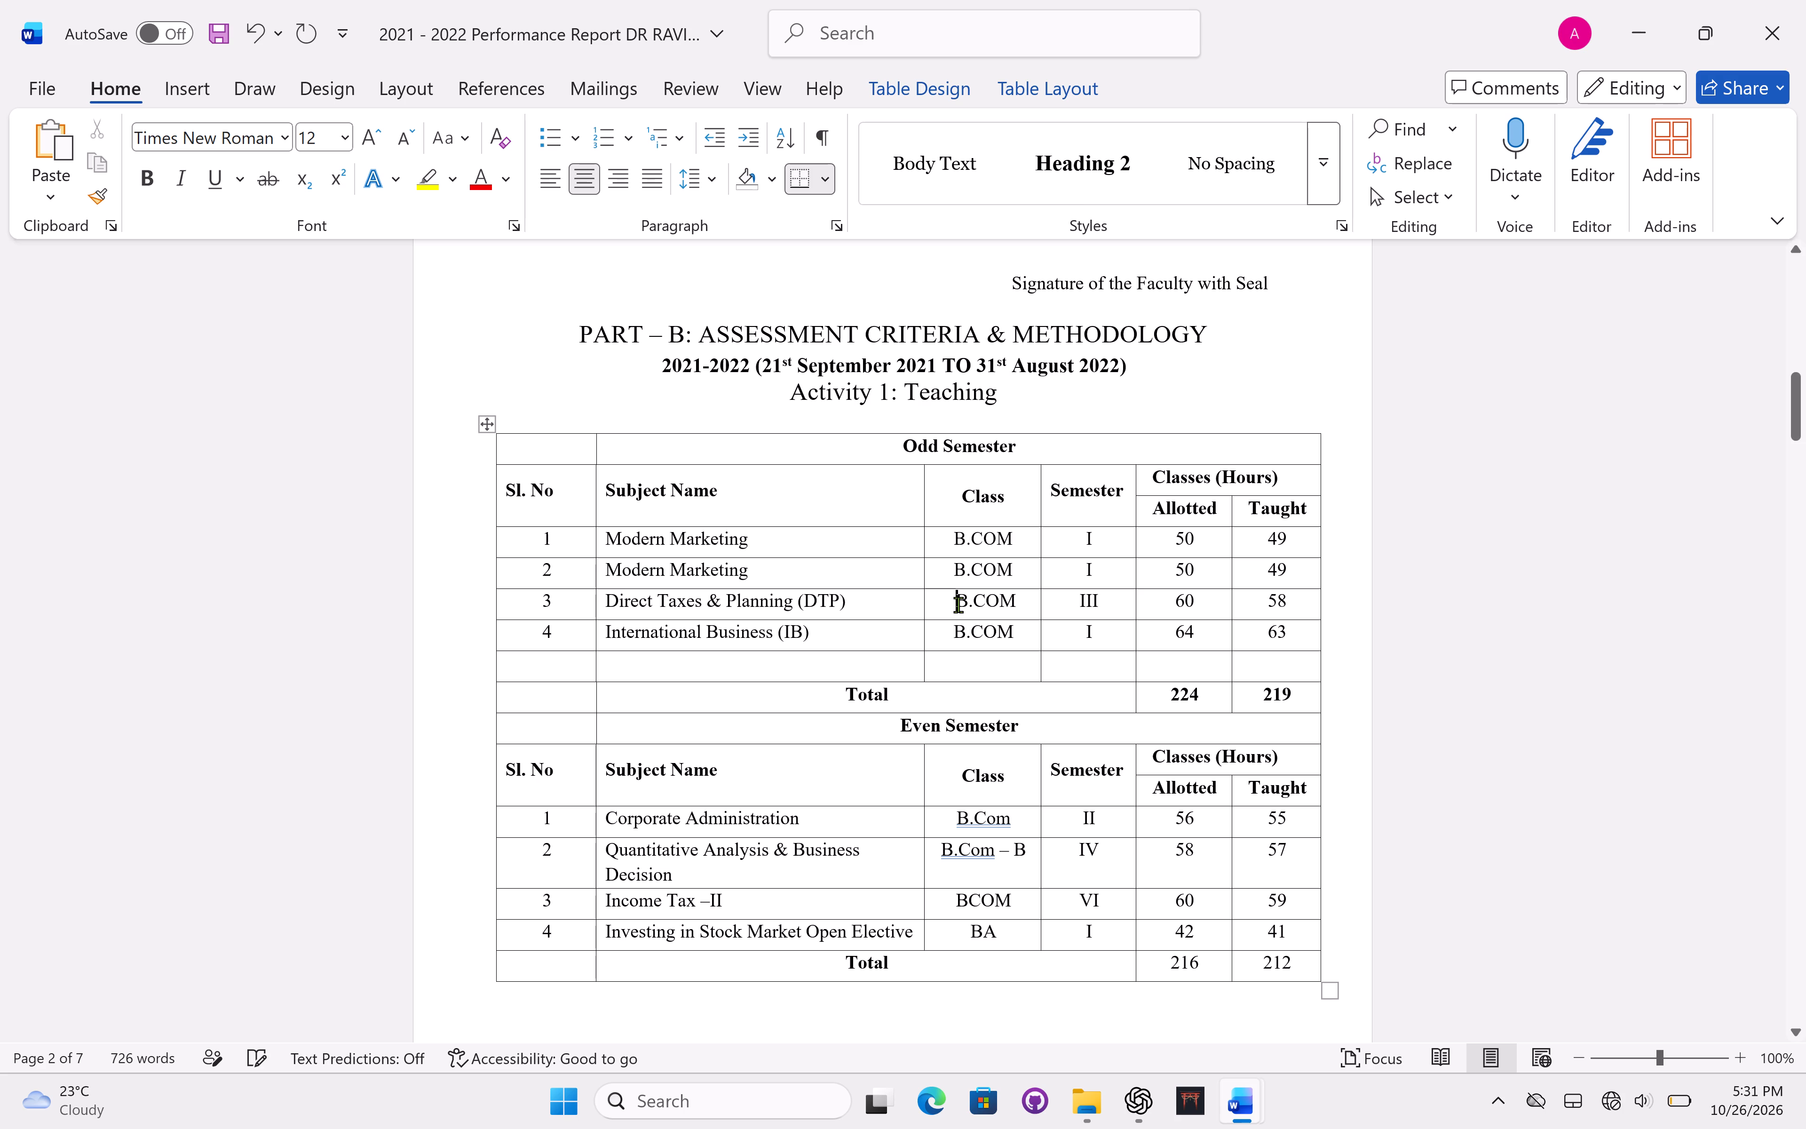
key(BackSpace)
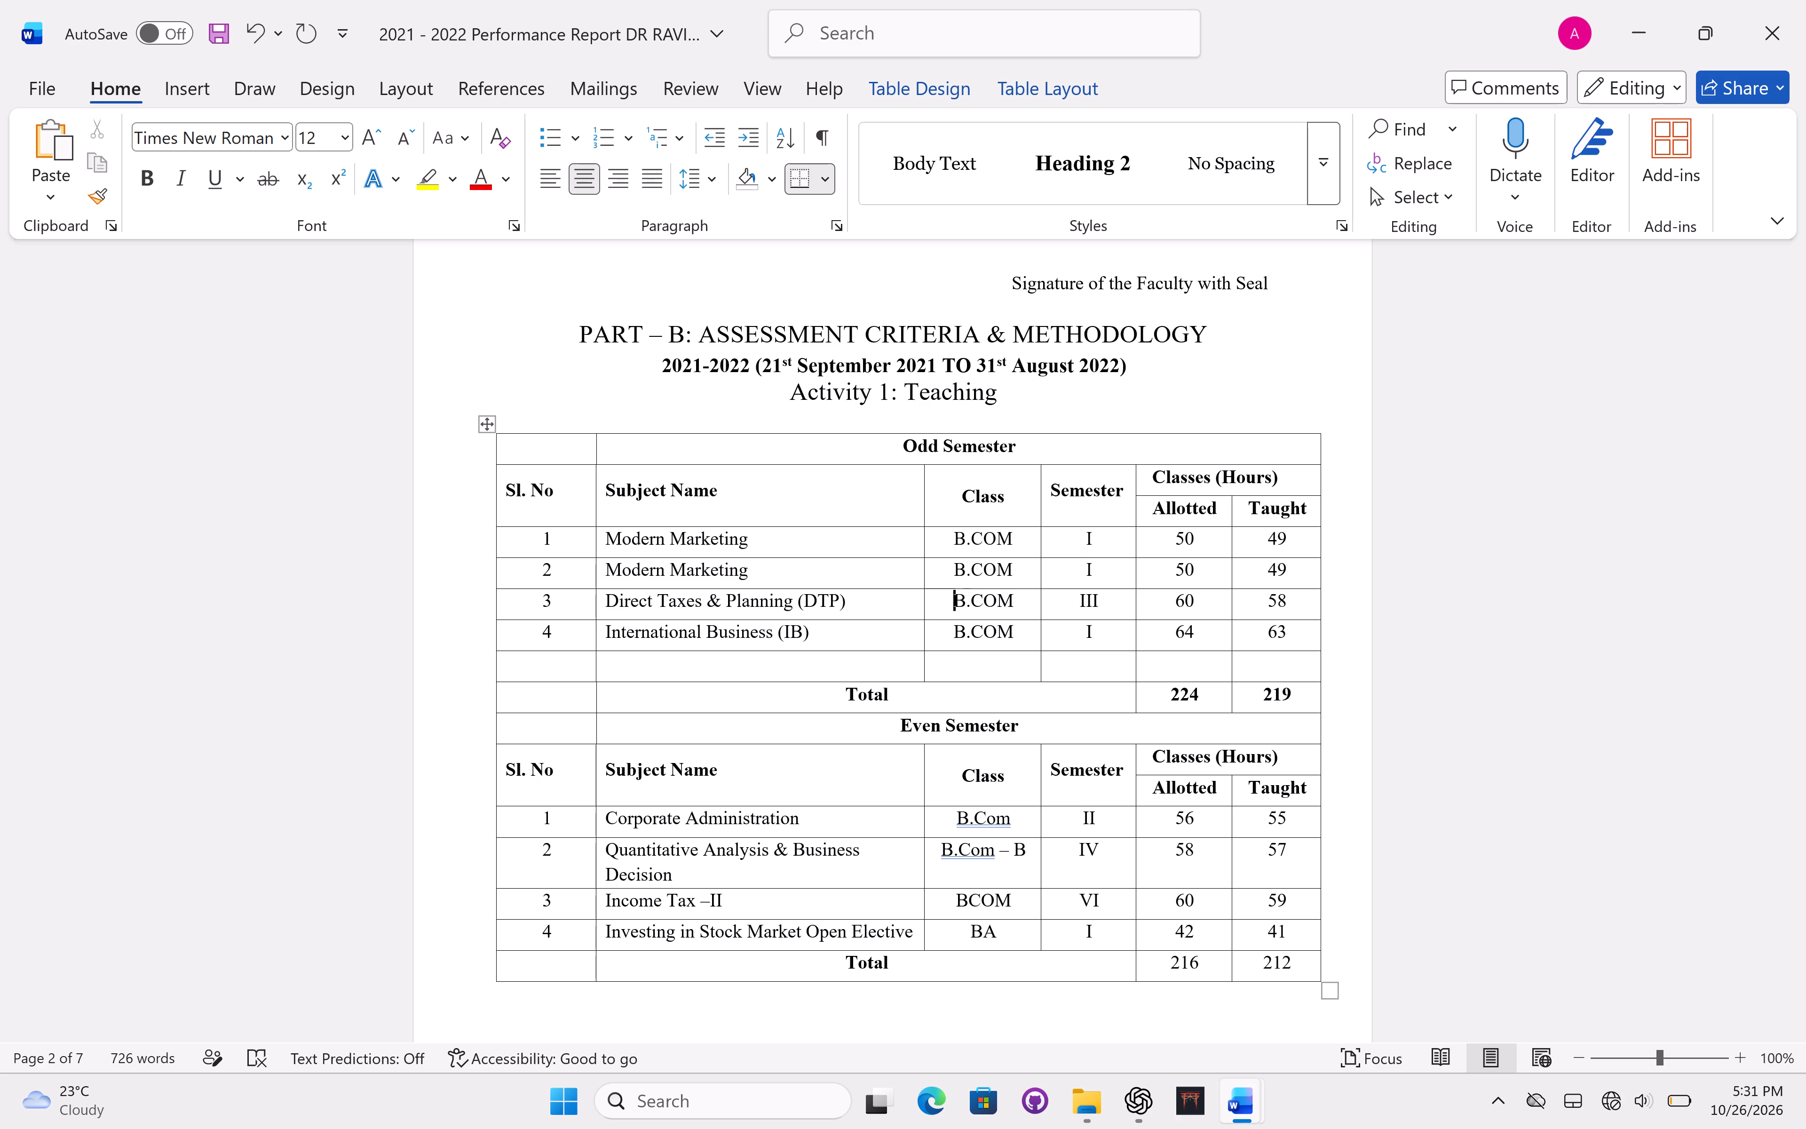
Save the 2021-2022 performance report document.
key(ctrl+s)
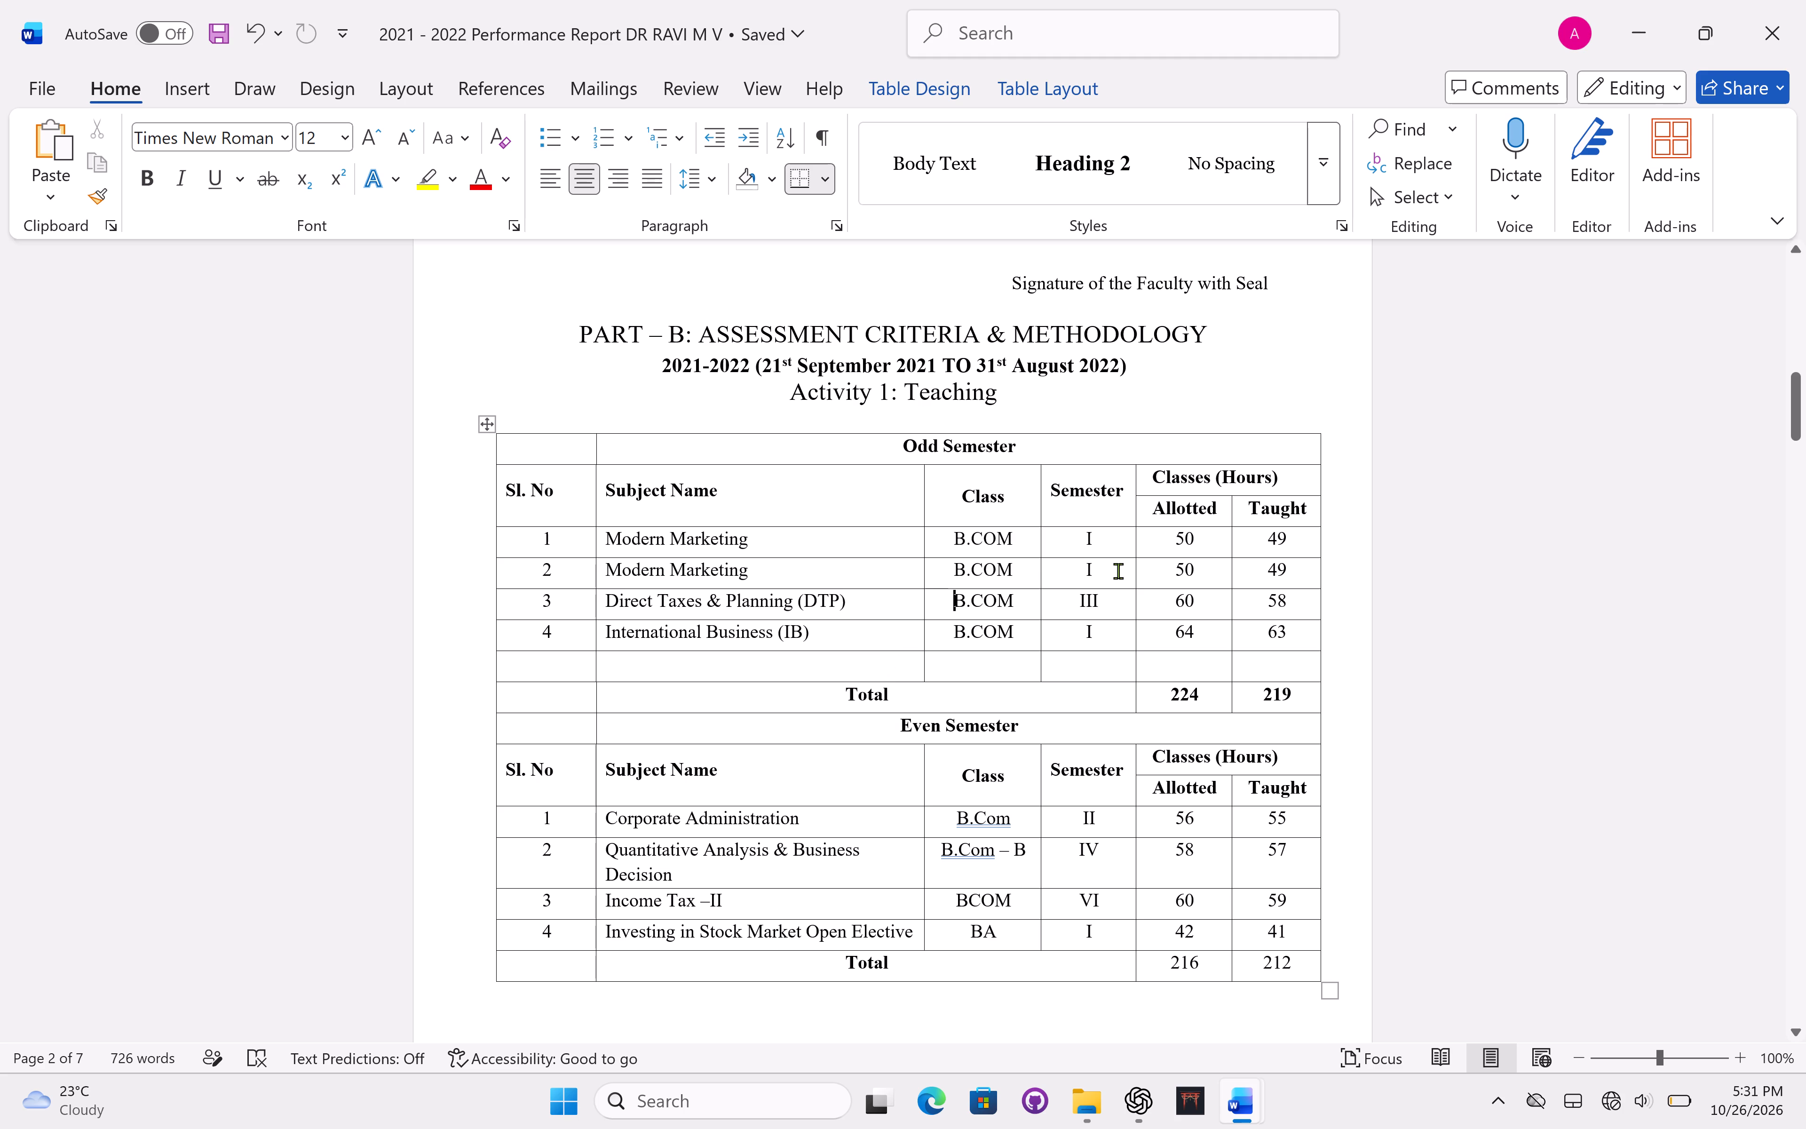
Set the semester to "III" in row 2 and "V" in row 3 of the Odd Semester table.
click(1100, 570)
text(II)
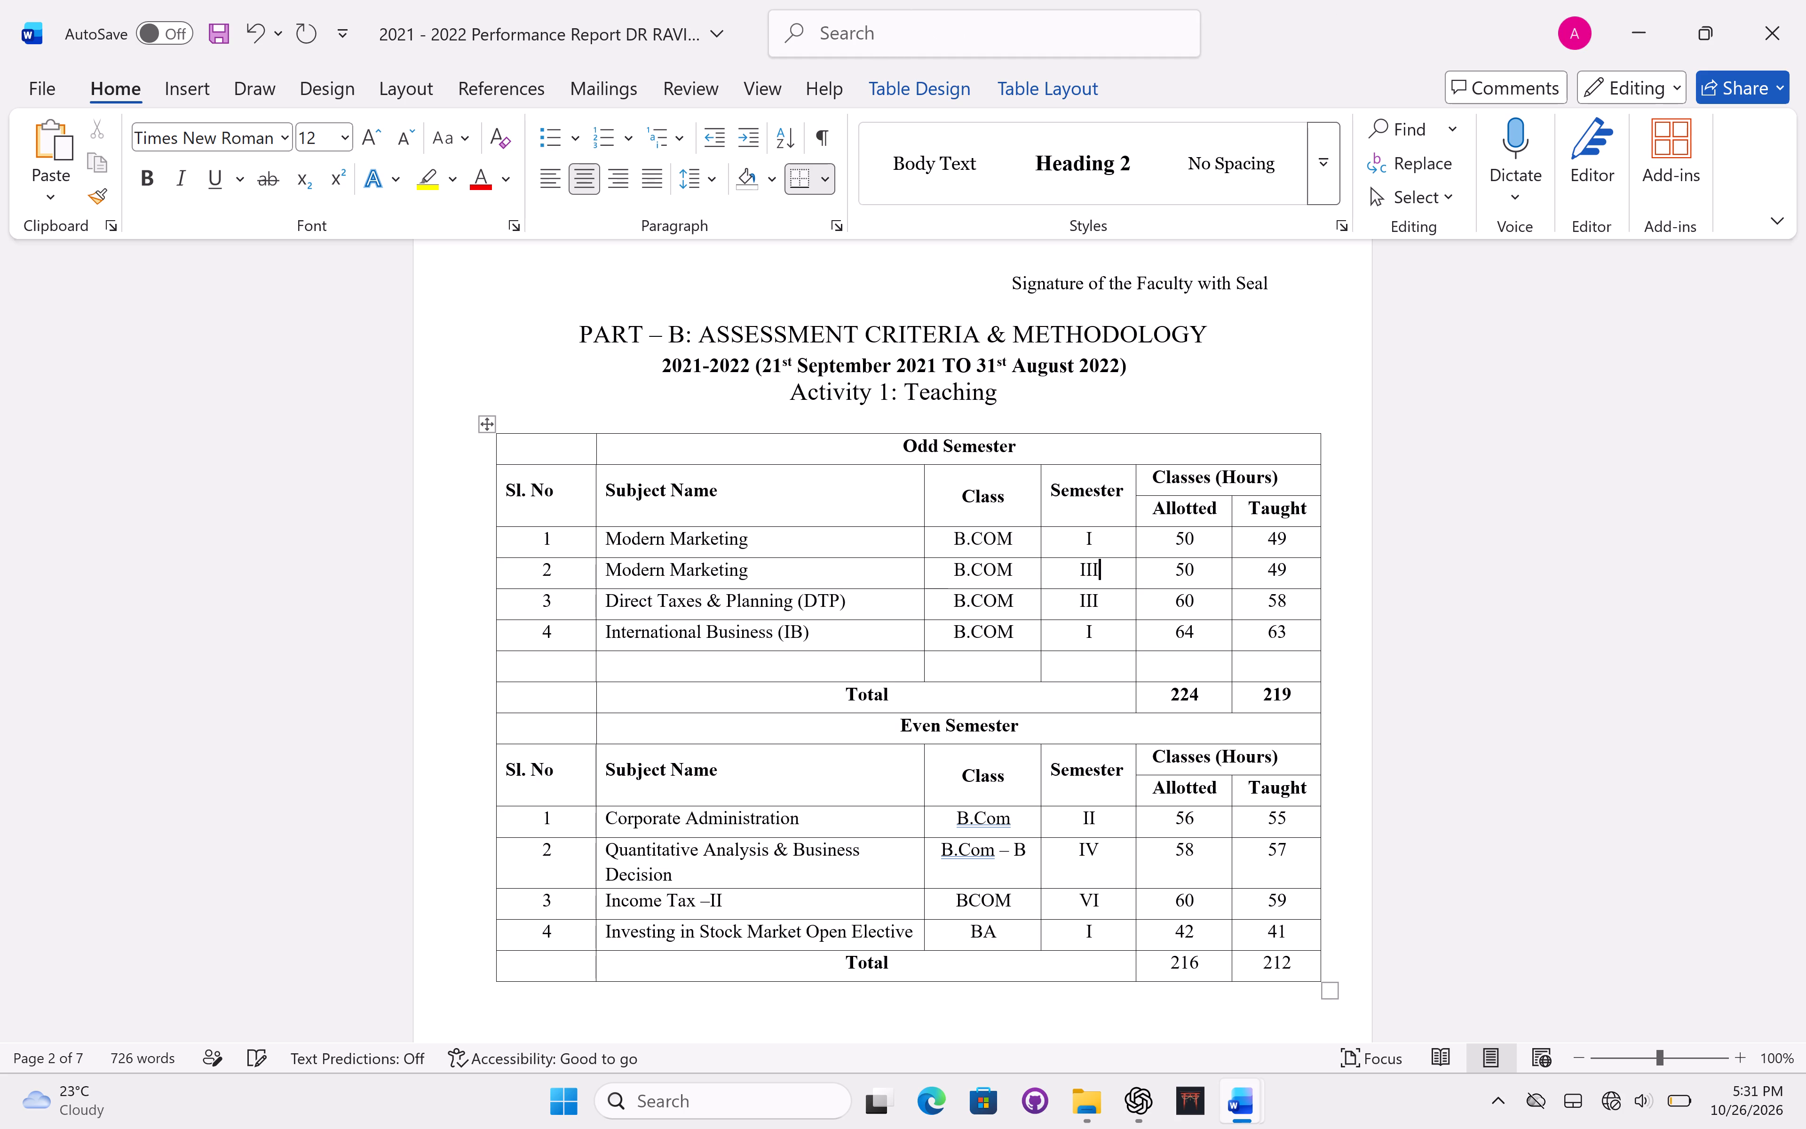
click(1102, 599)
key(BackSpace)
key(BackSpace)
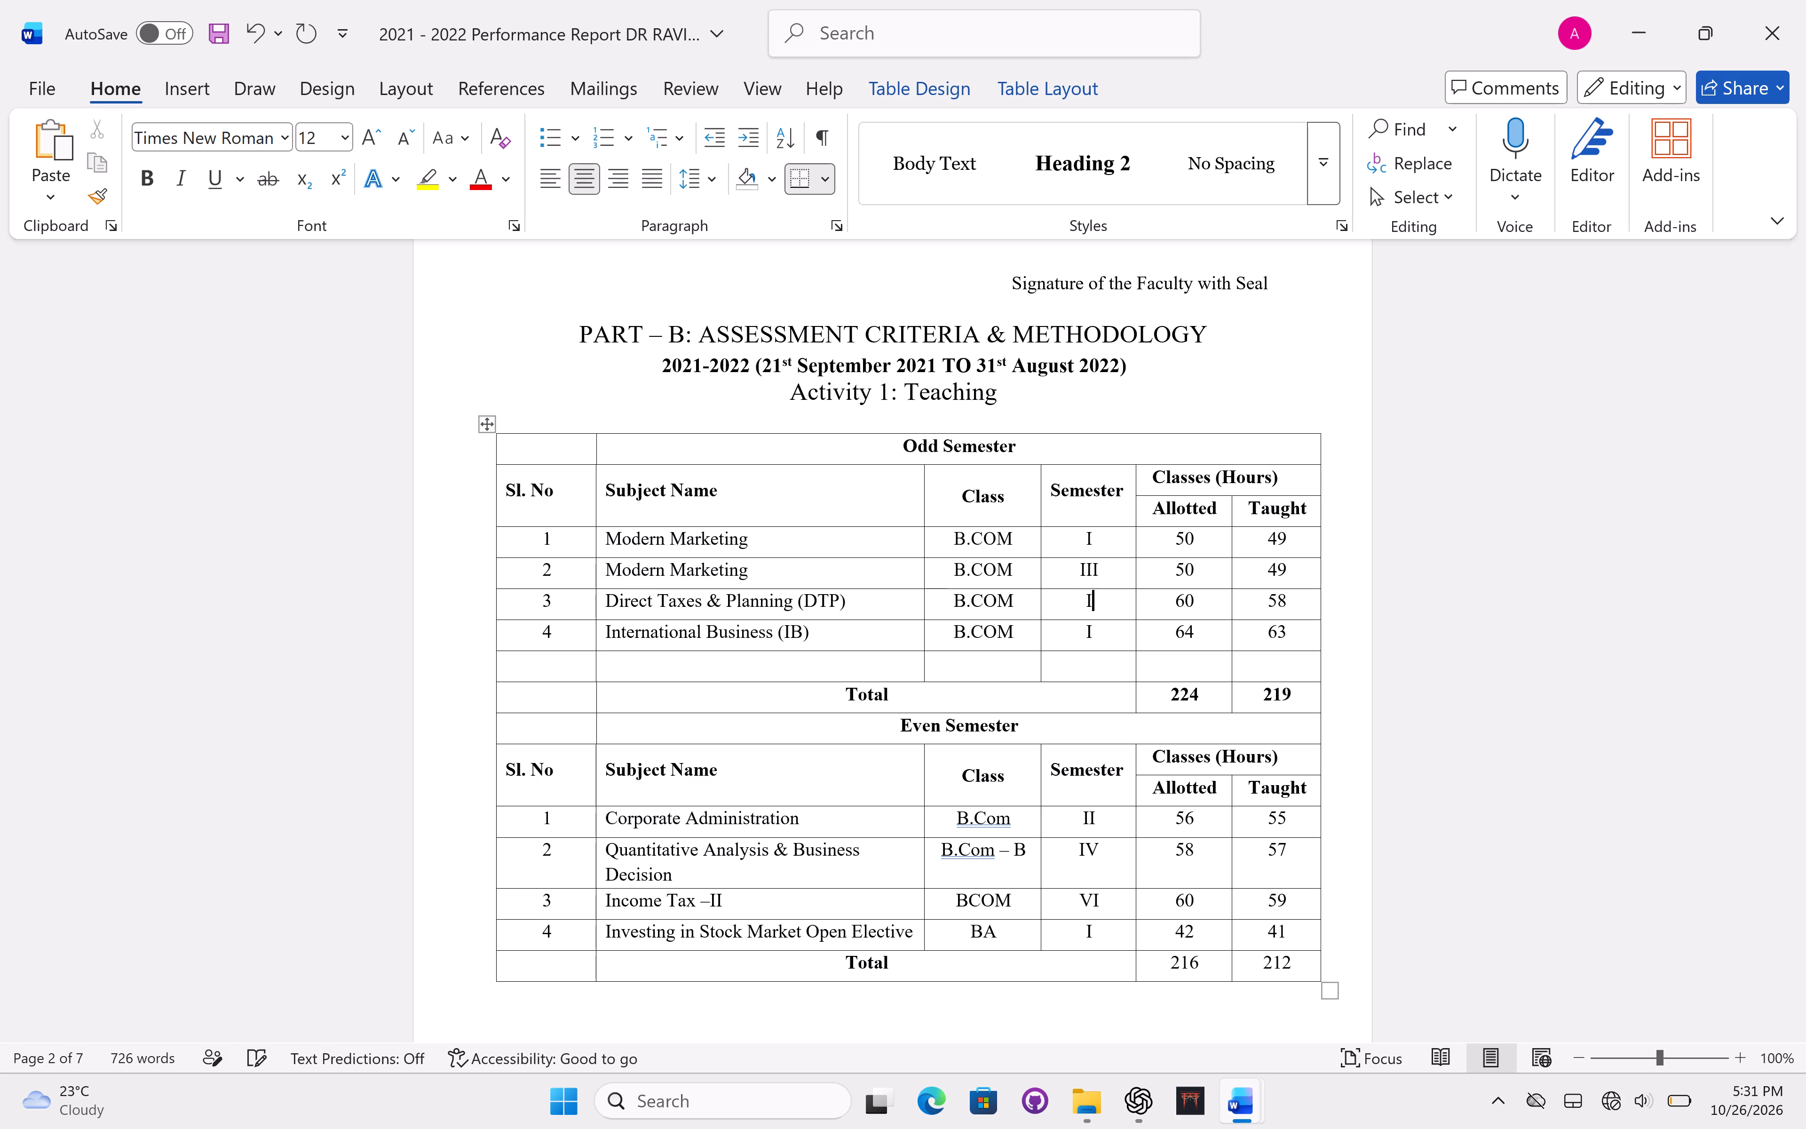
key(BackSpace)
key(v)
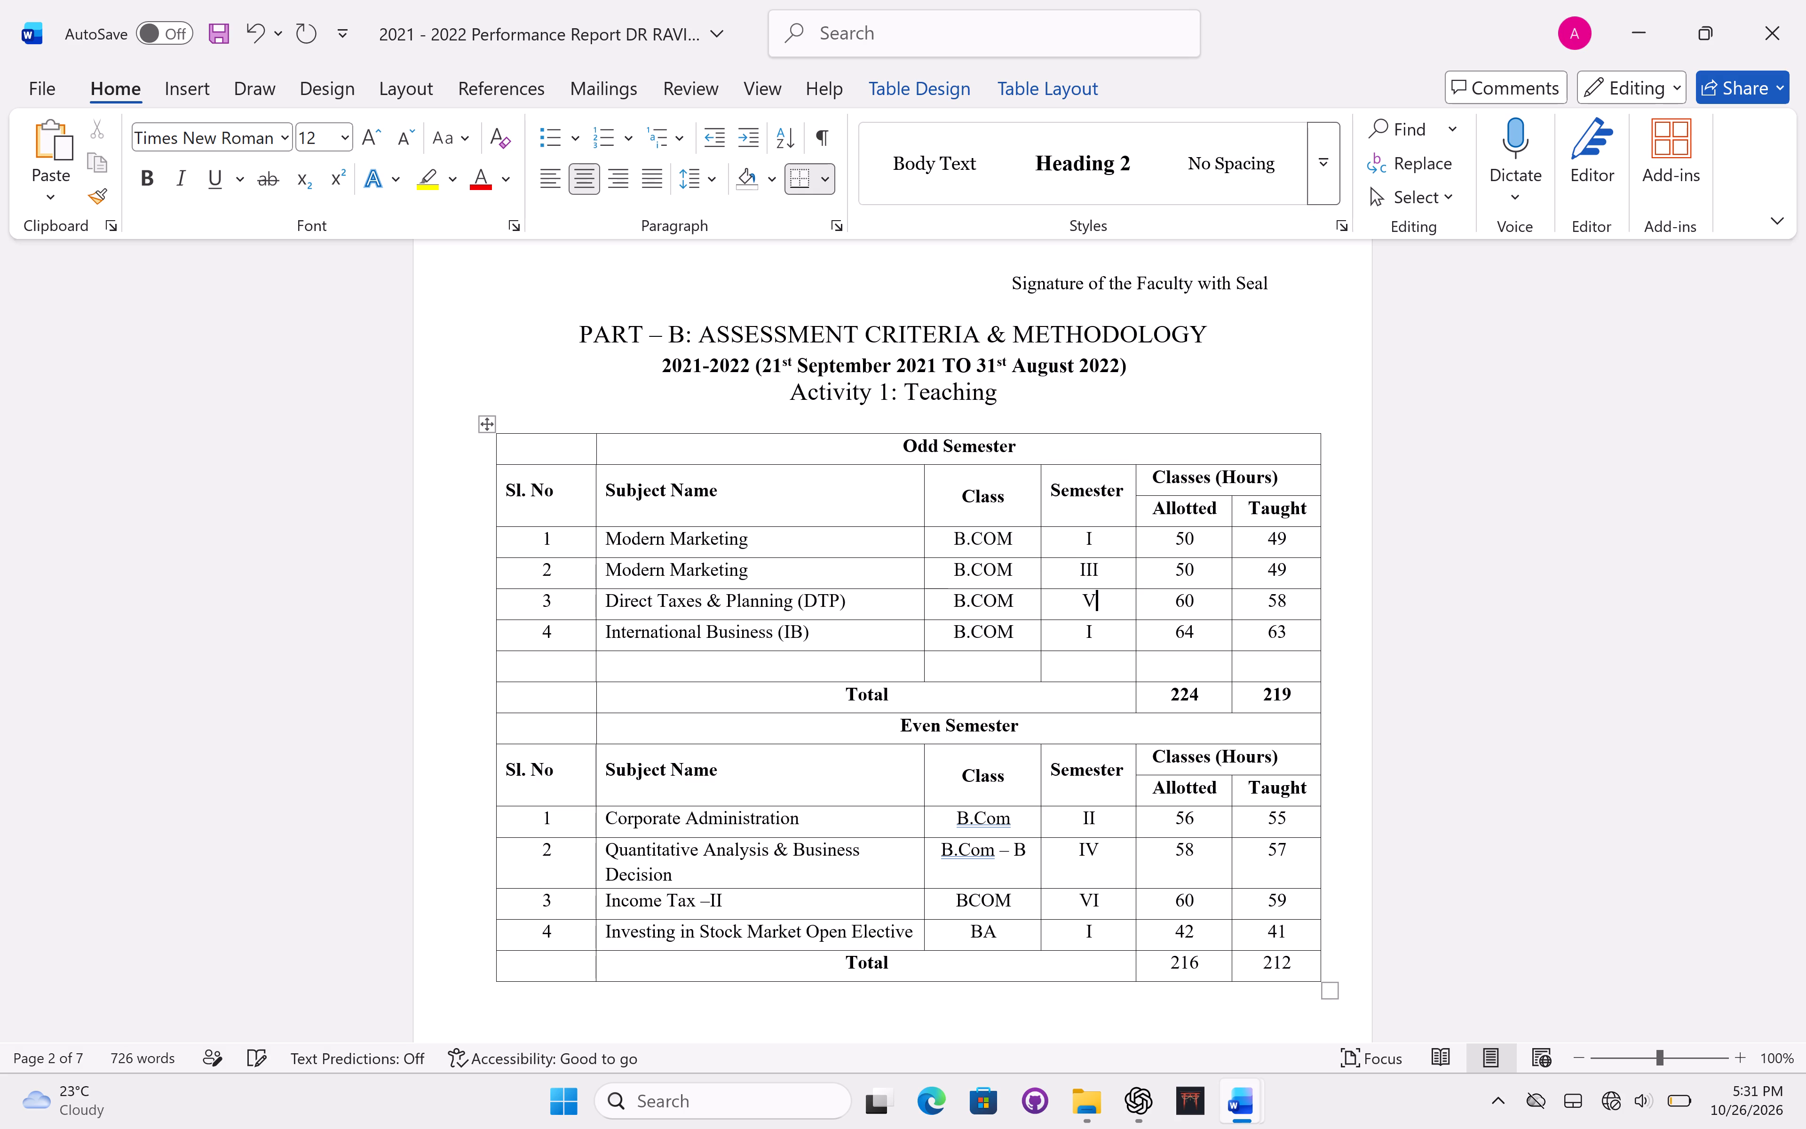
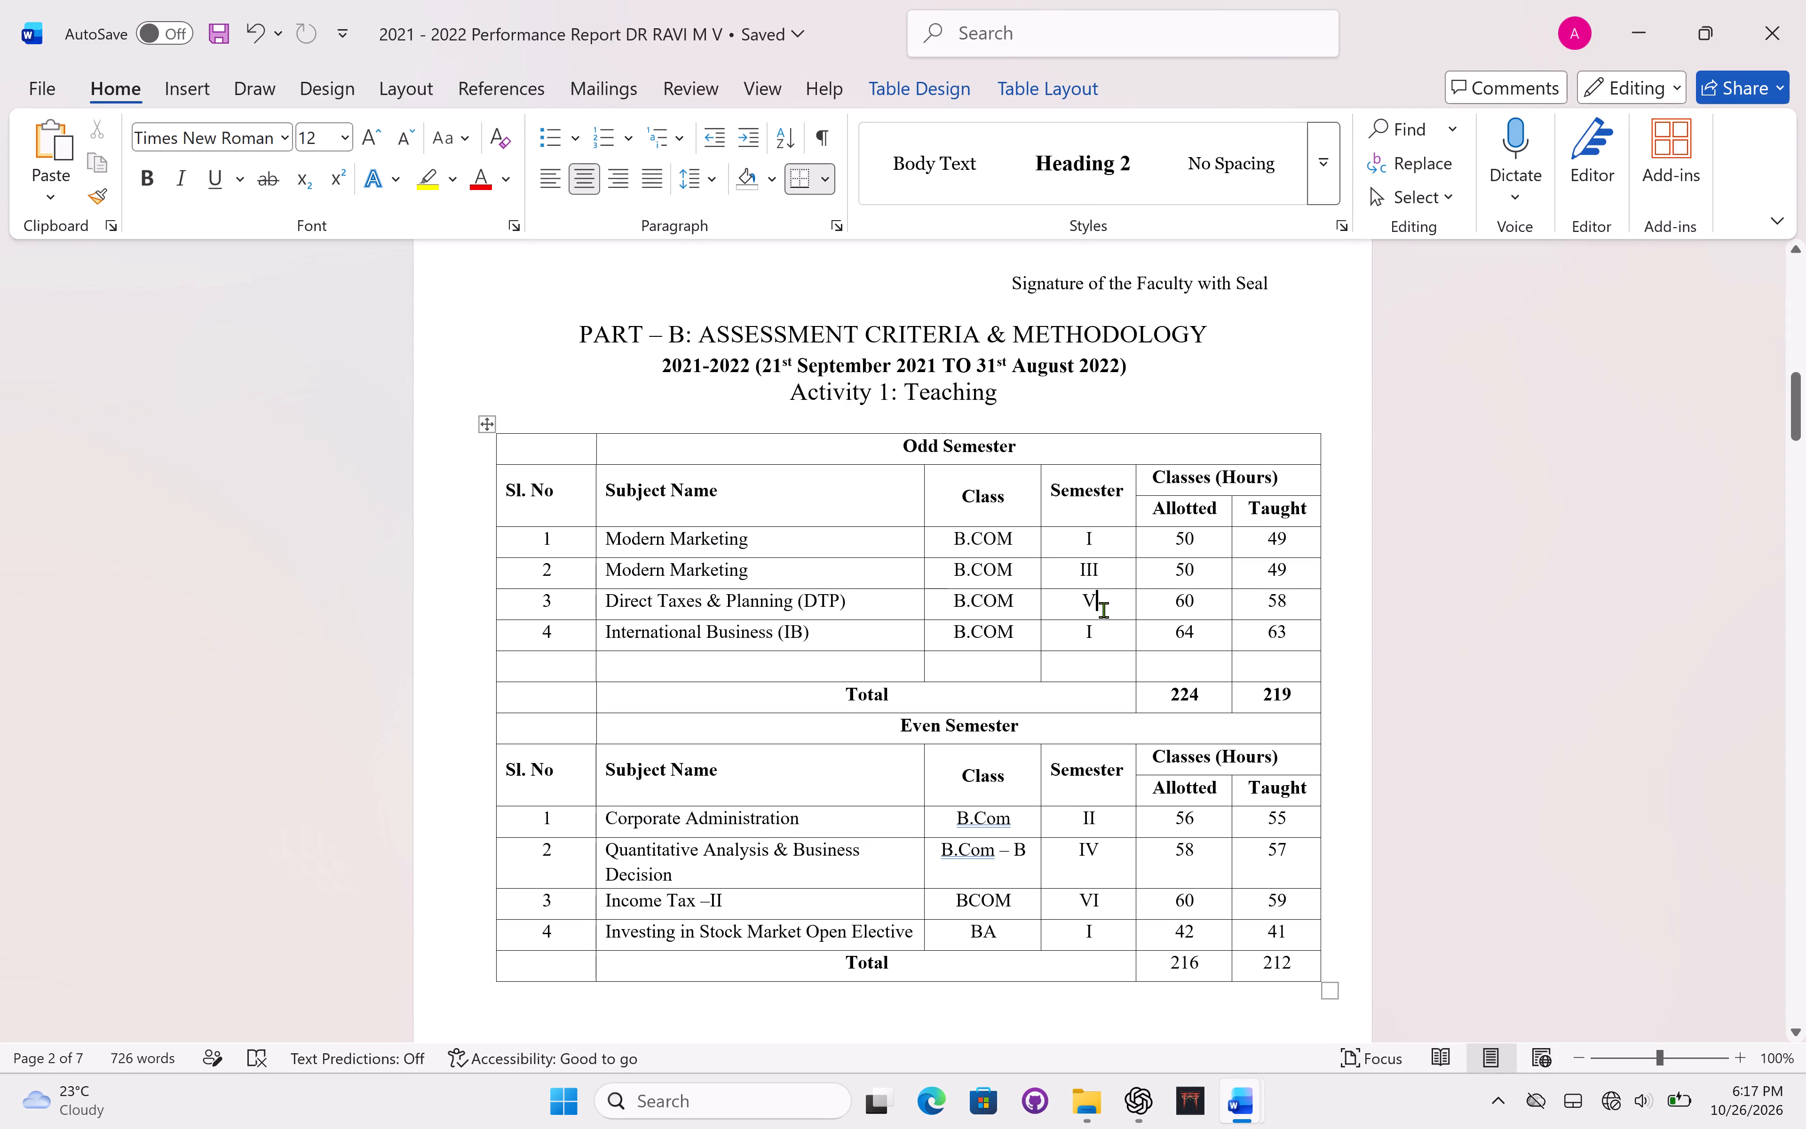
Set the semester to "III" in row 3 and "V" in row 4 of the Odd Semester table.
key(BackSpace)
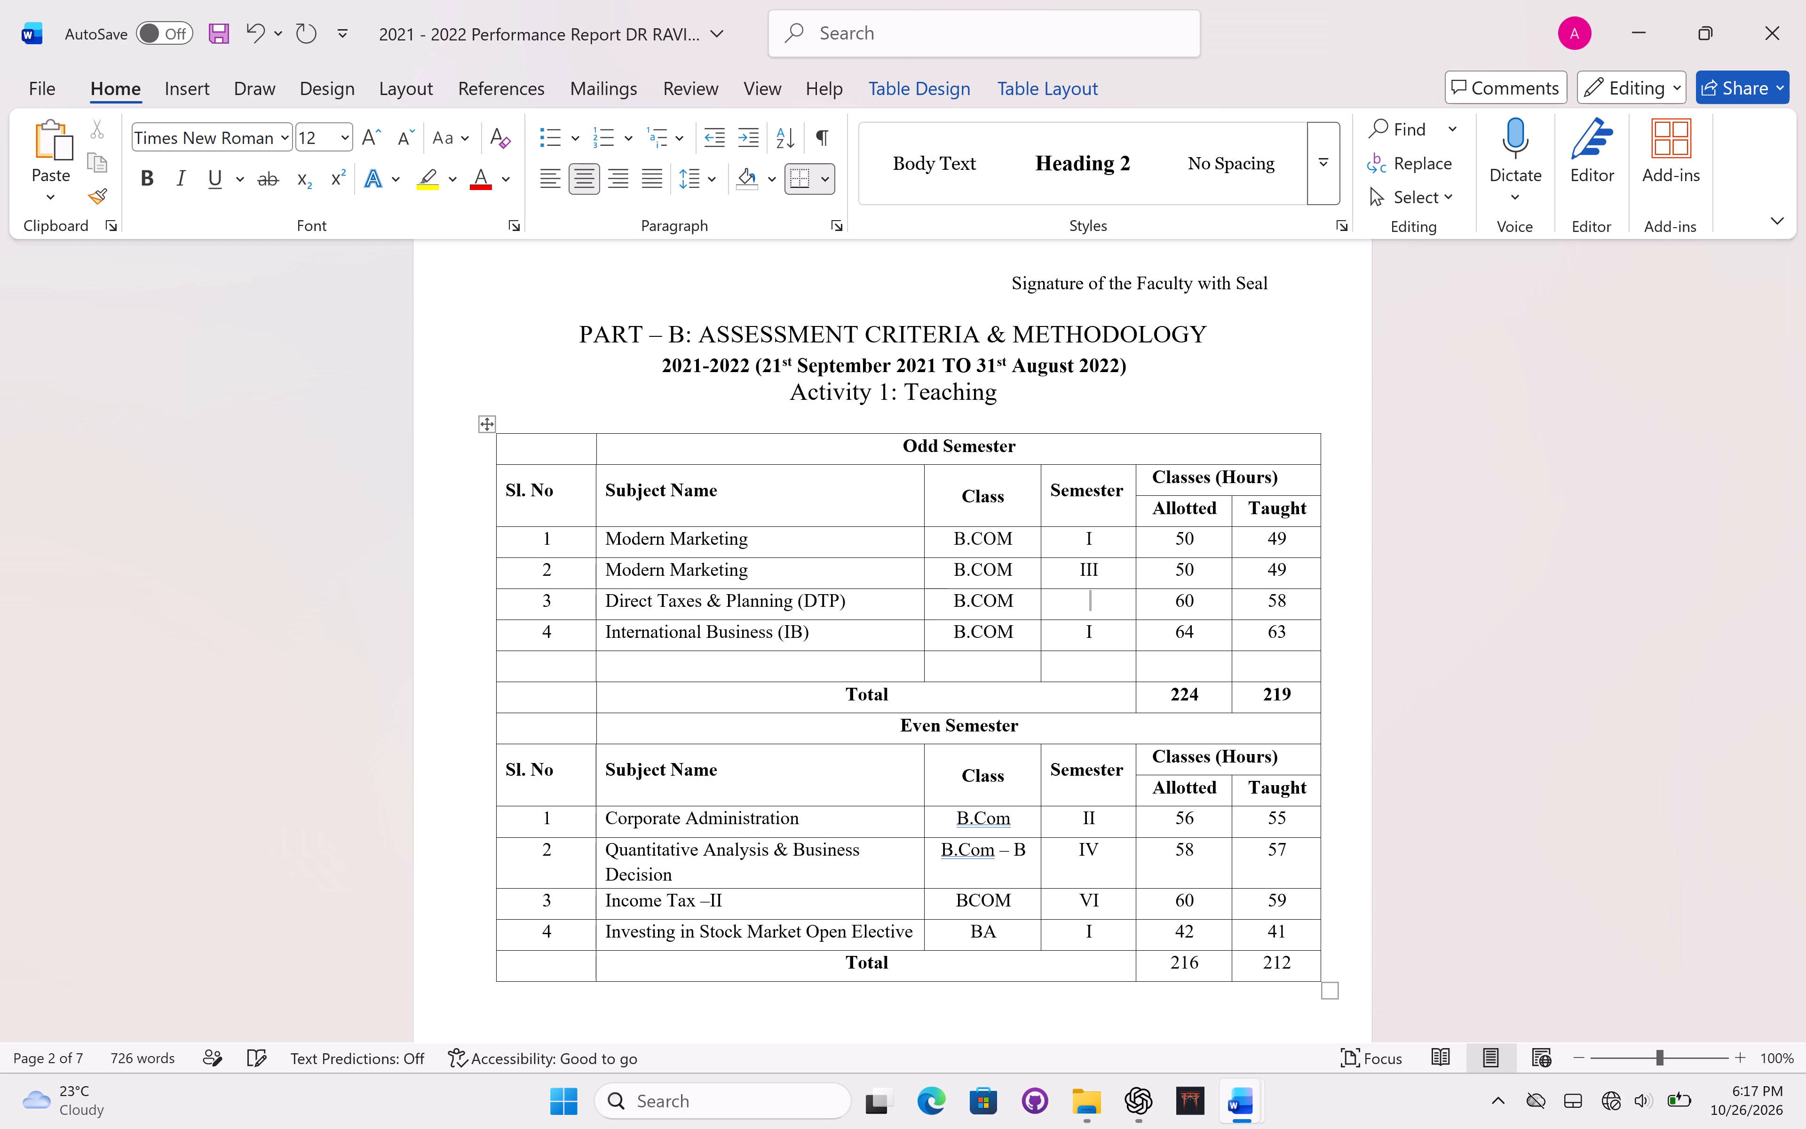
text(II)
key(i)
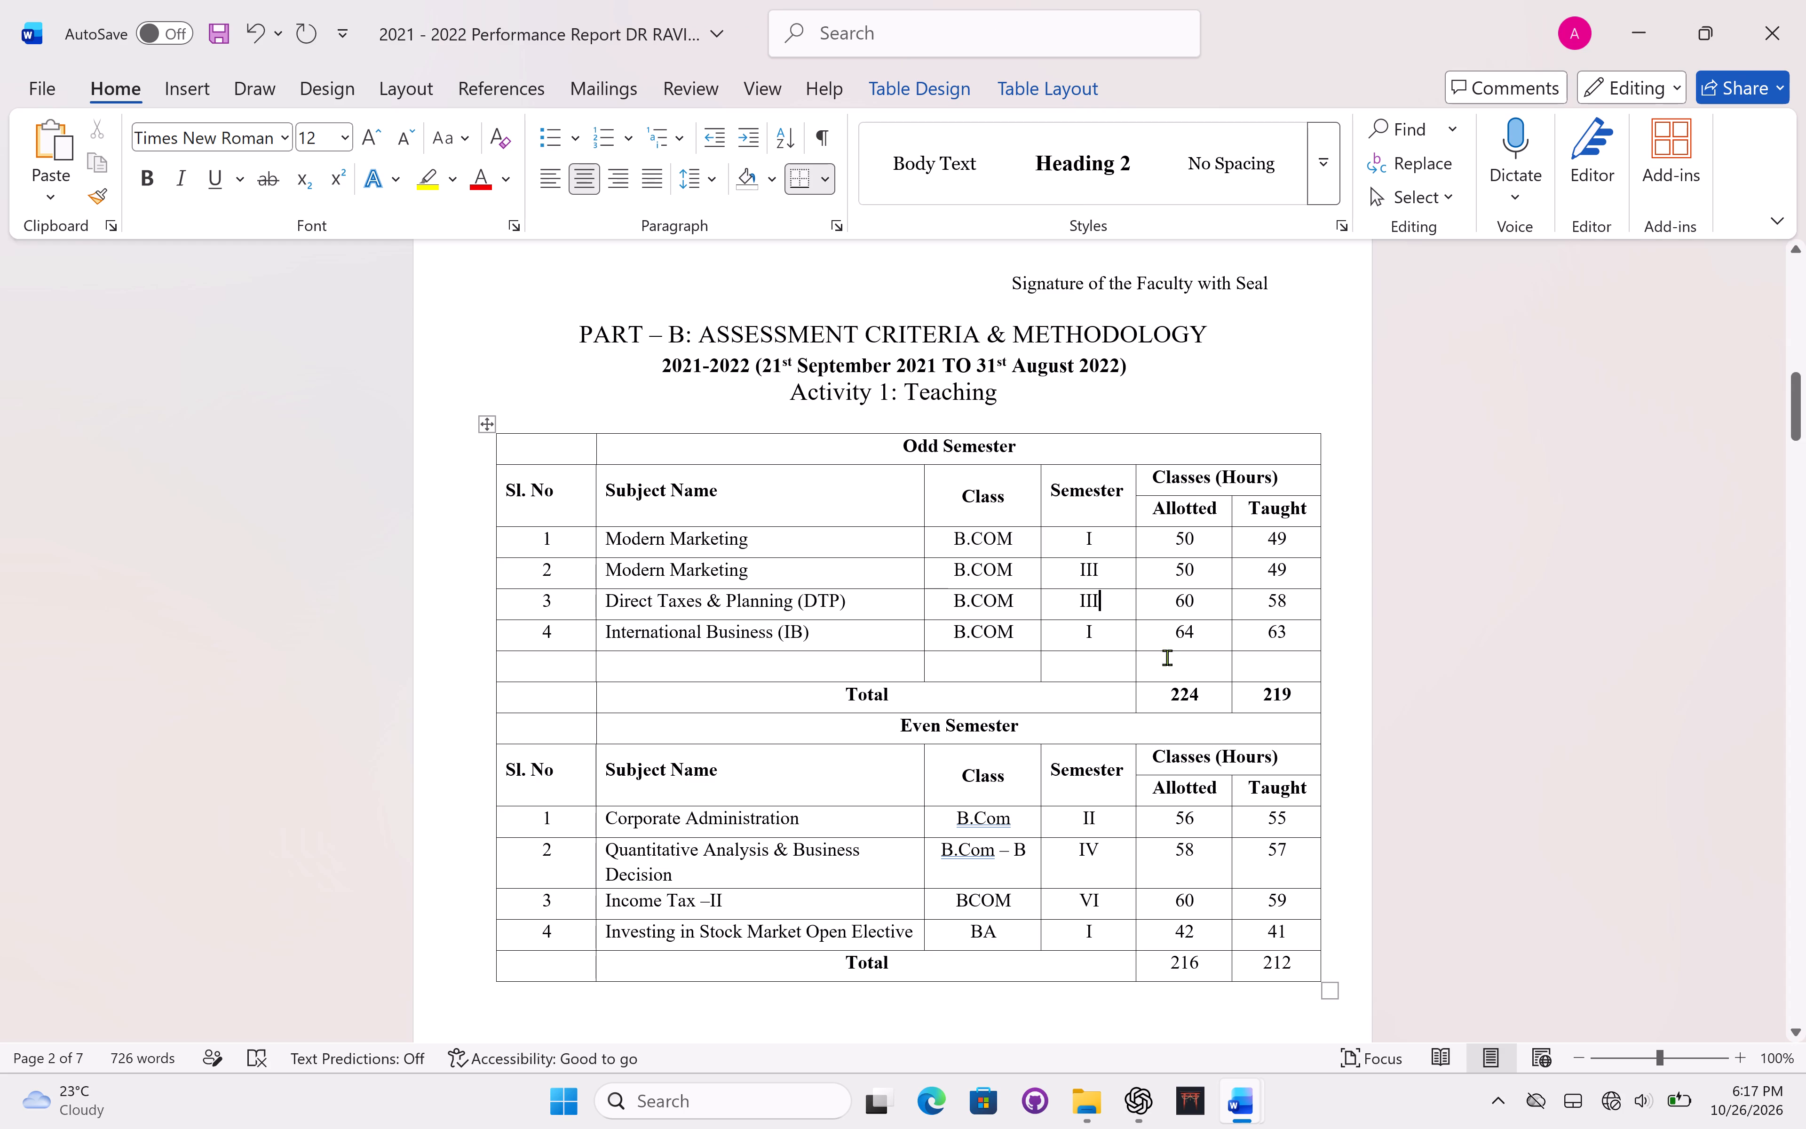
click(1096, 632)
key(BackSpace)
key(v)
Set the semester to "IV" in row 3 and "VI" in row 4 of the Even Semester table.
click(1104, 902)
key(BackSpace)
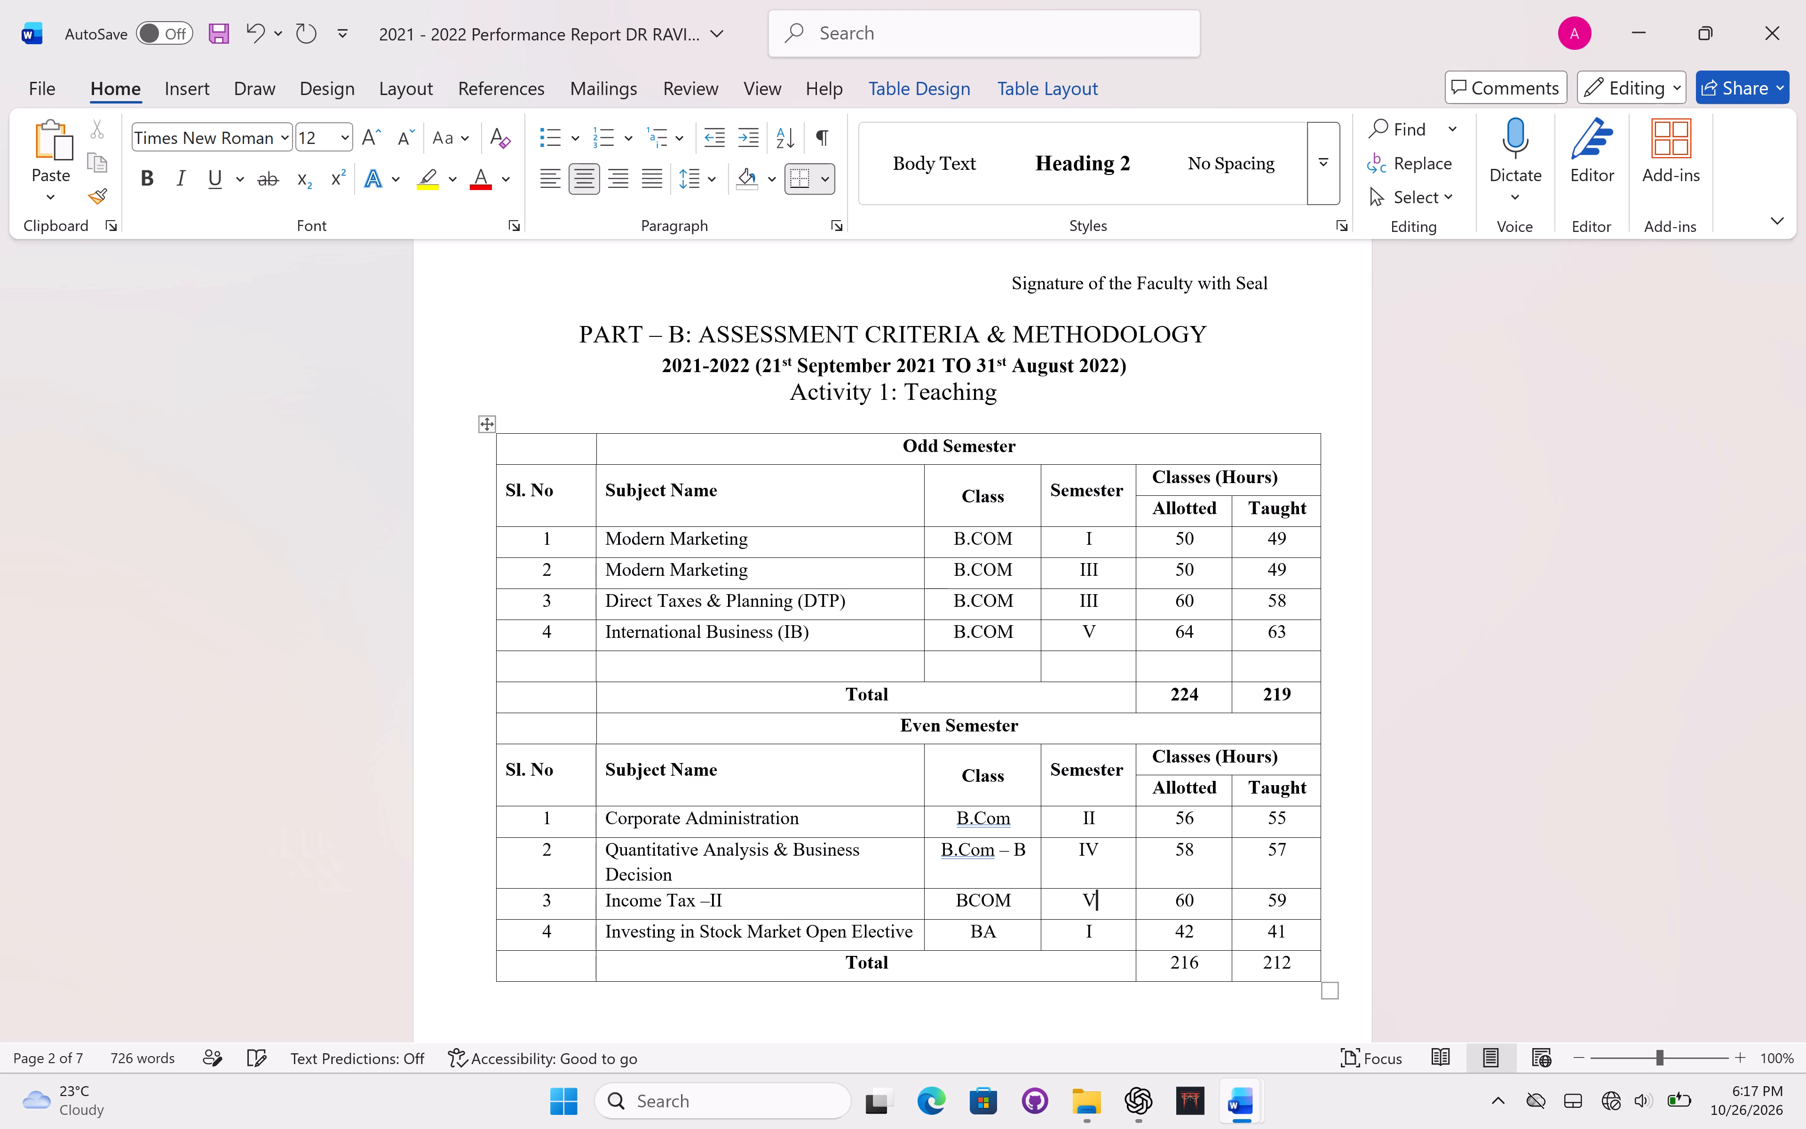
key(Left)
key(i)
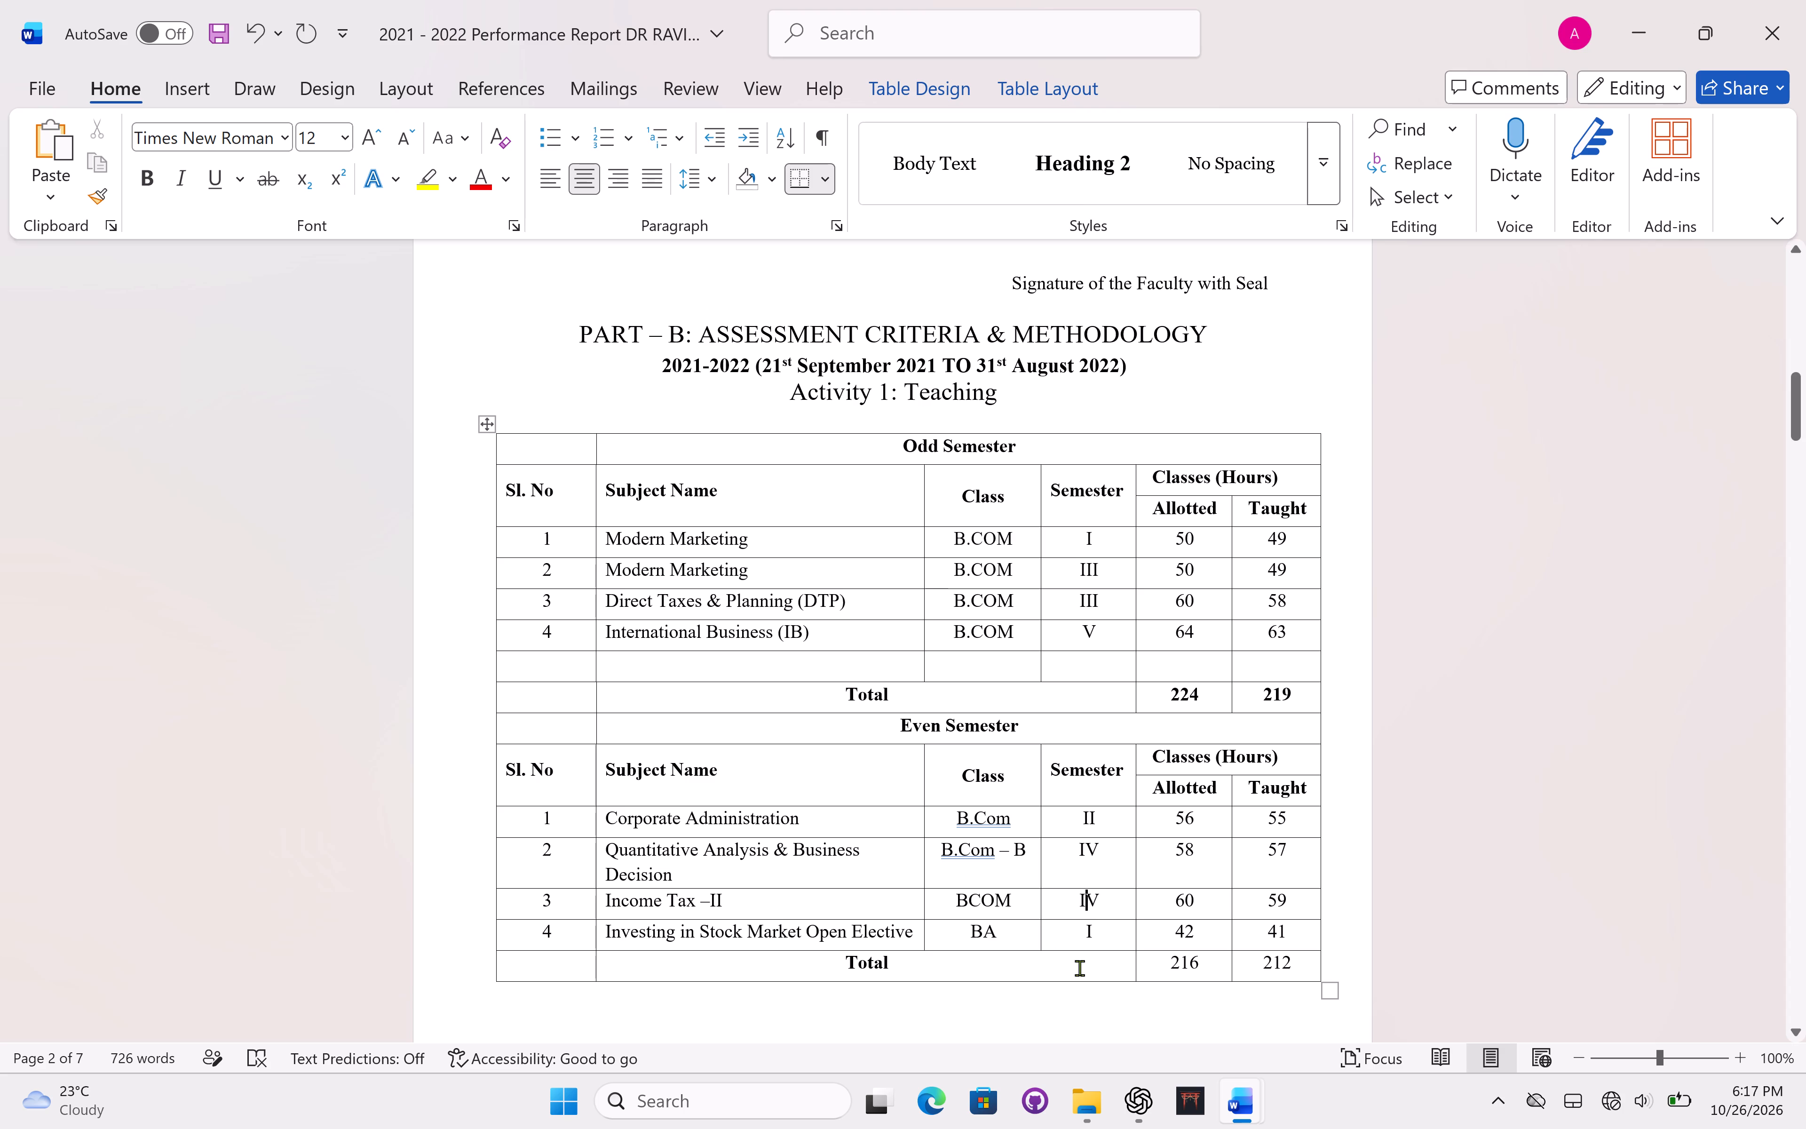
click(1080, 931)
key(v)
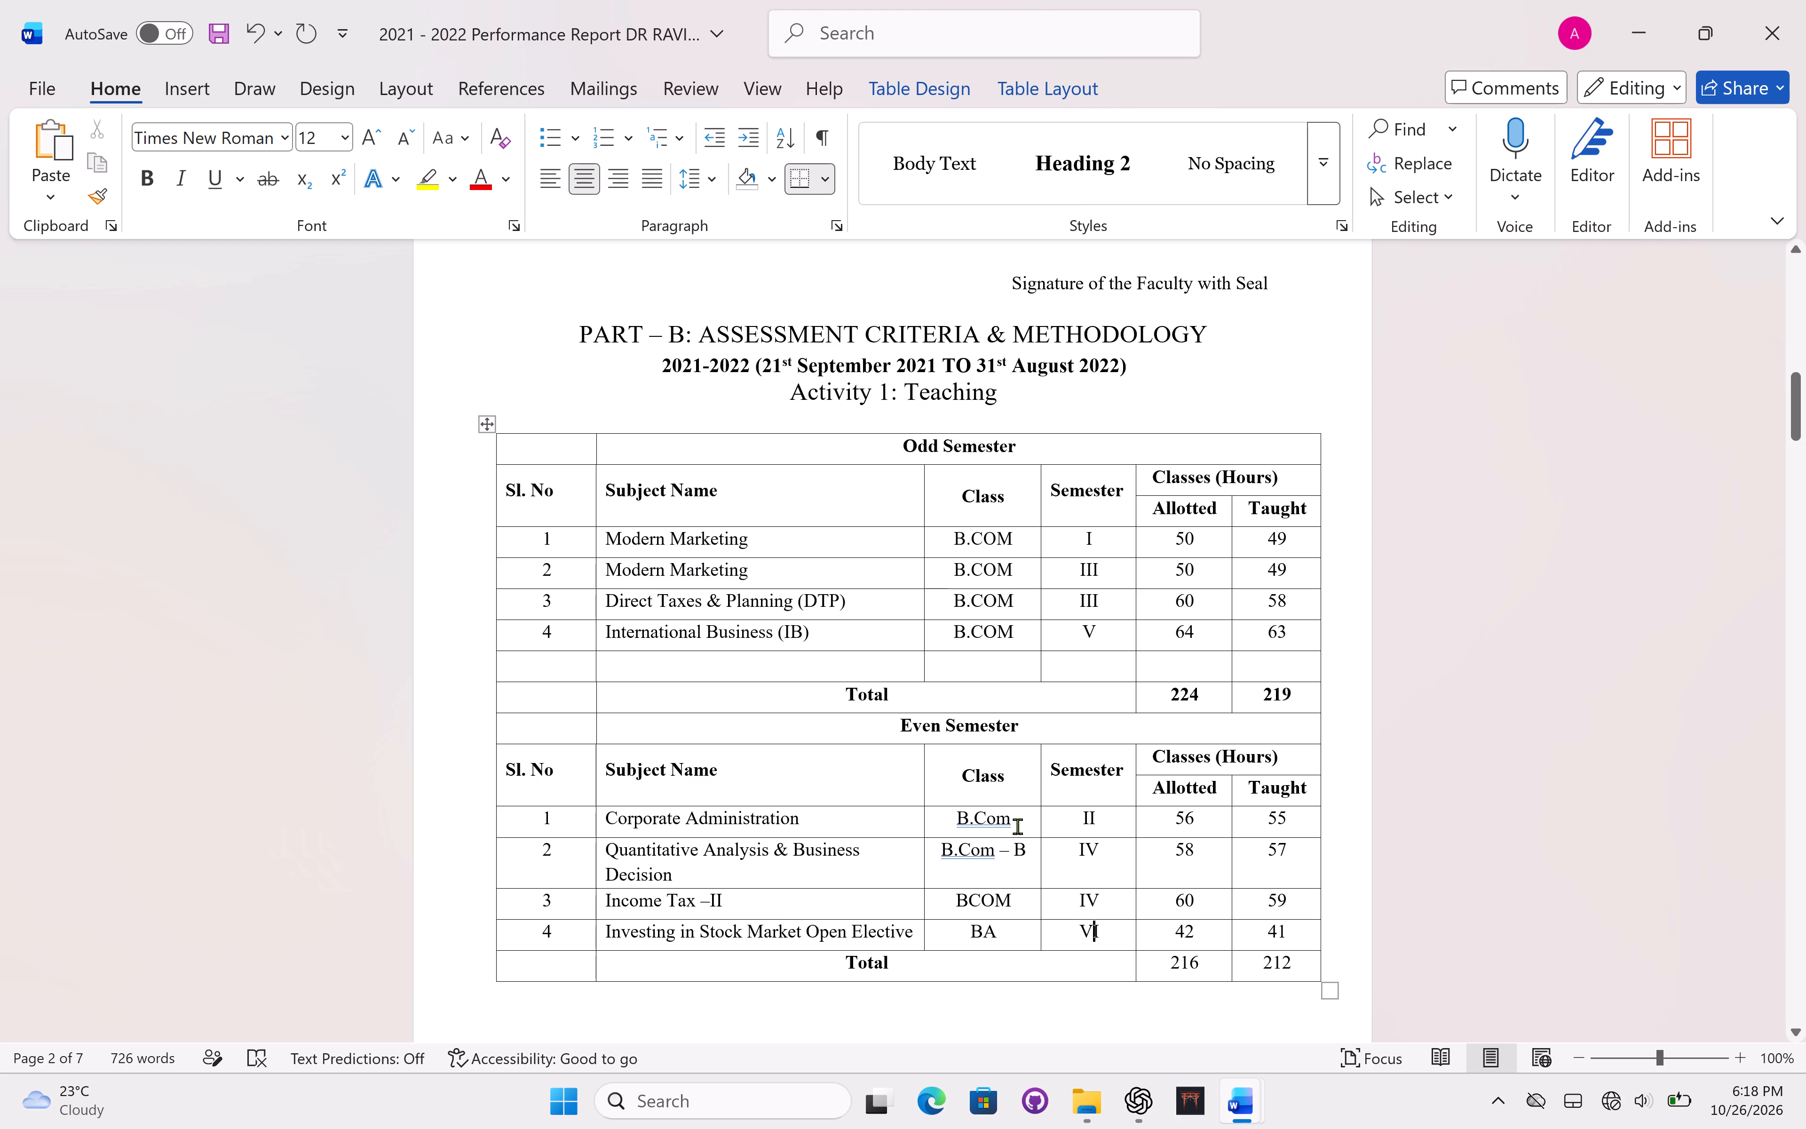
Replace the Corporate Administration class in the Even Semester table with "B.COM" copied from the International Business row.
click(1014, 822)
click(948, 630)
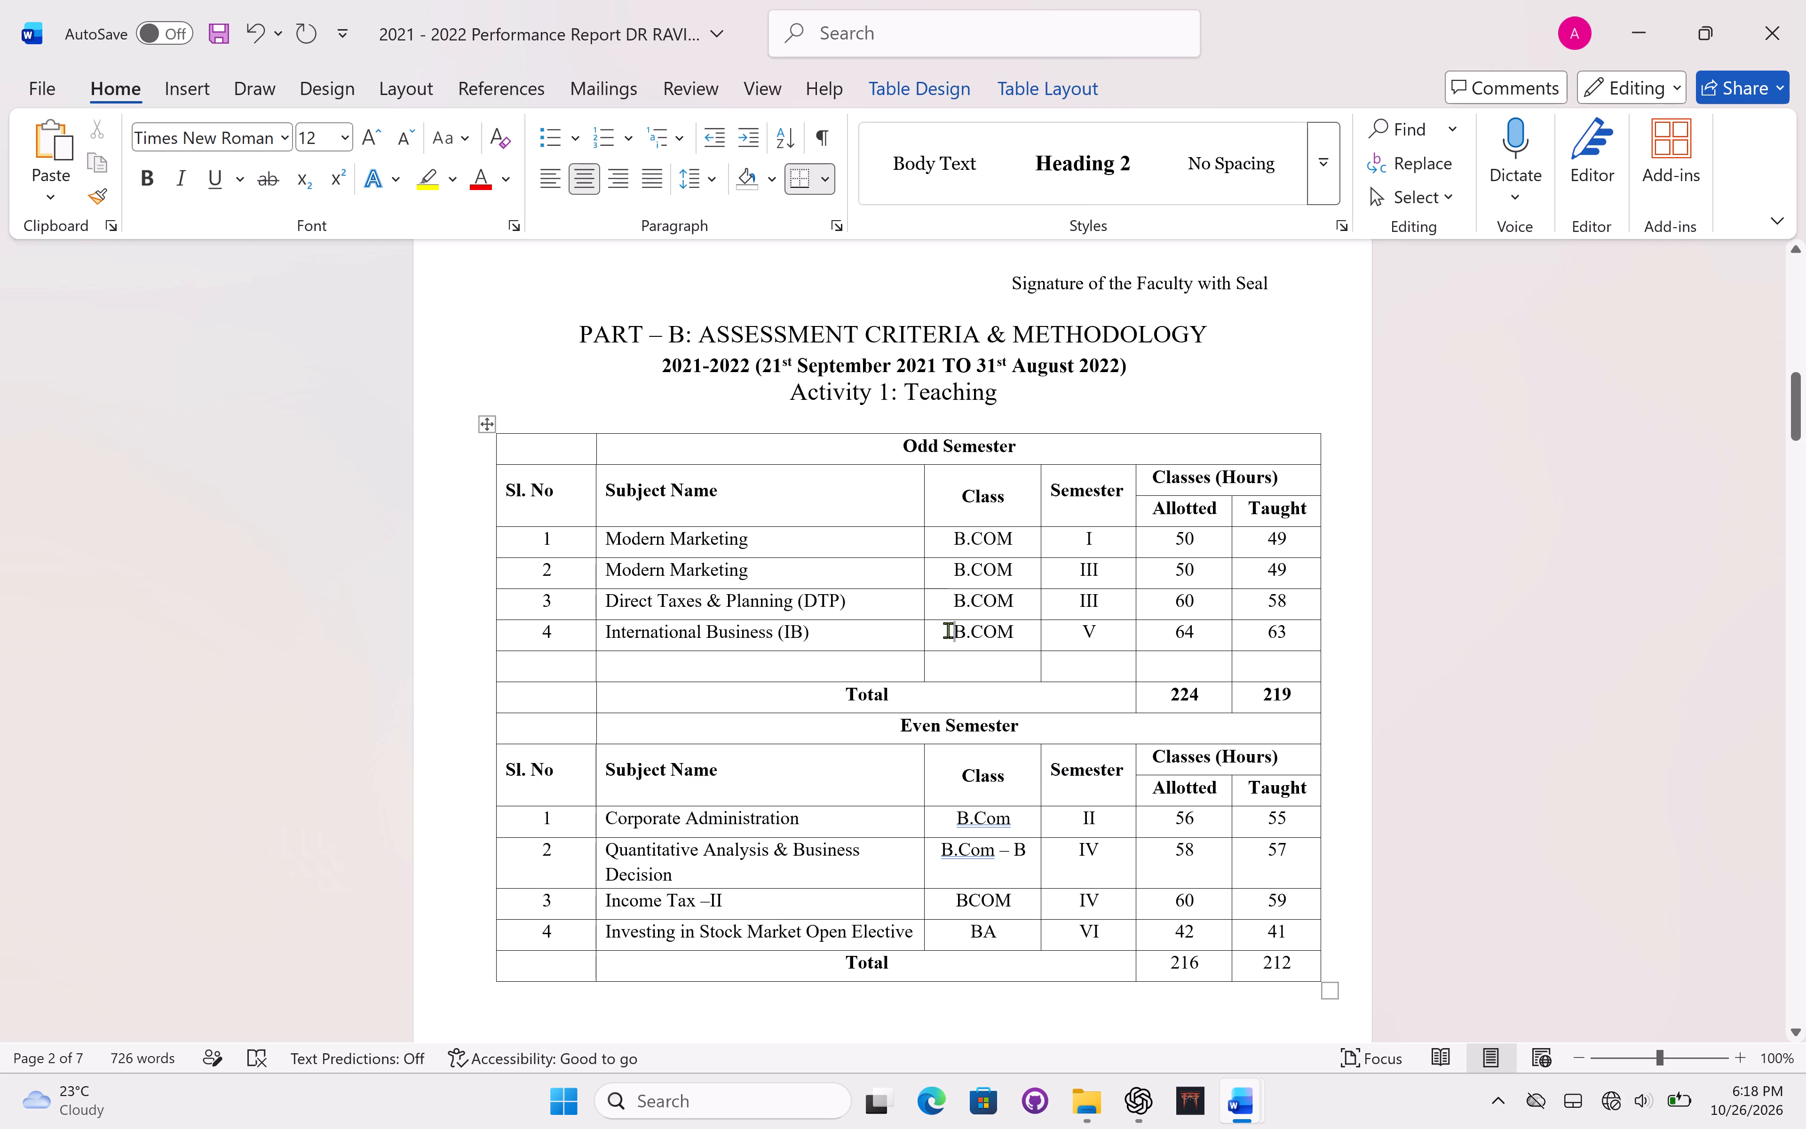
key(shift+Right)
key(shift+Right)
key(shift+Right)
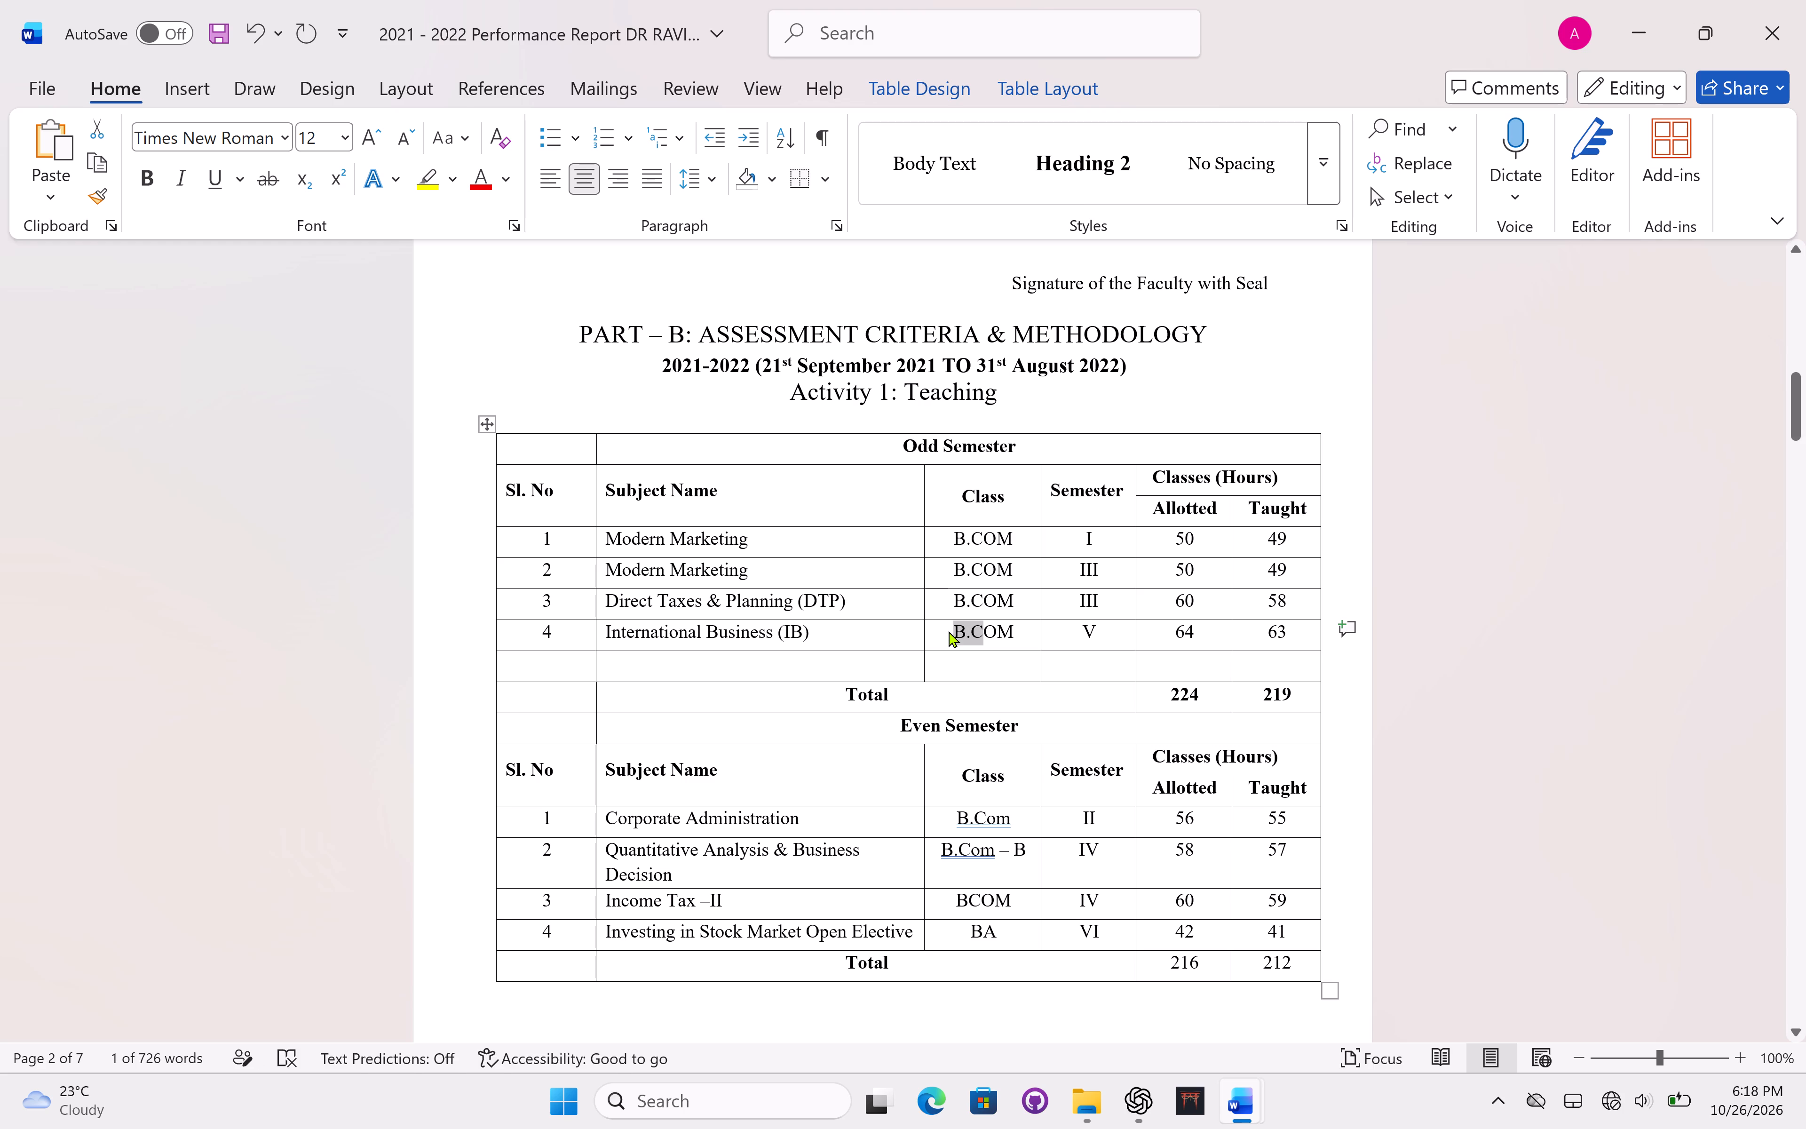
key(shift+Right)
key(shift+Right)
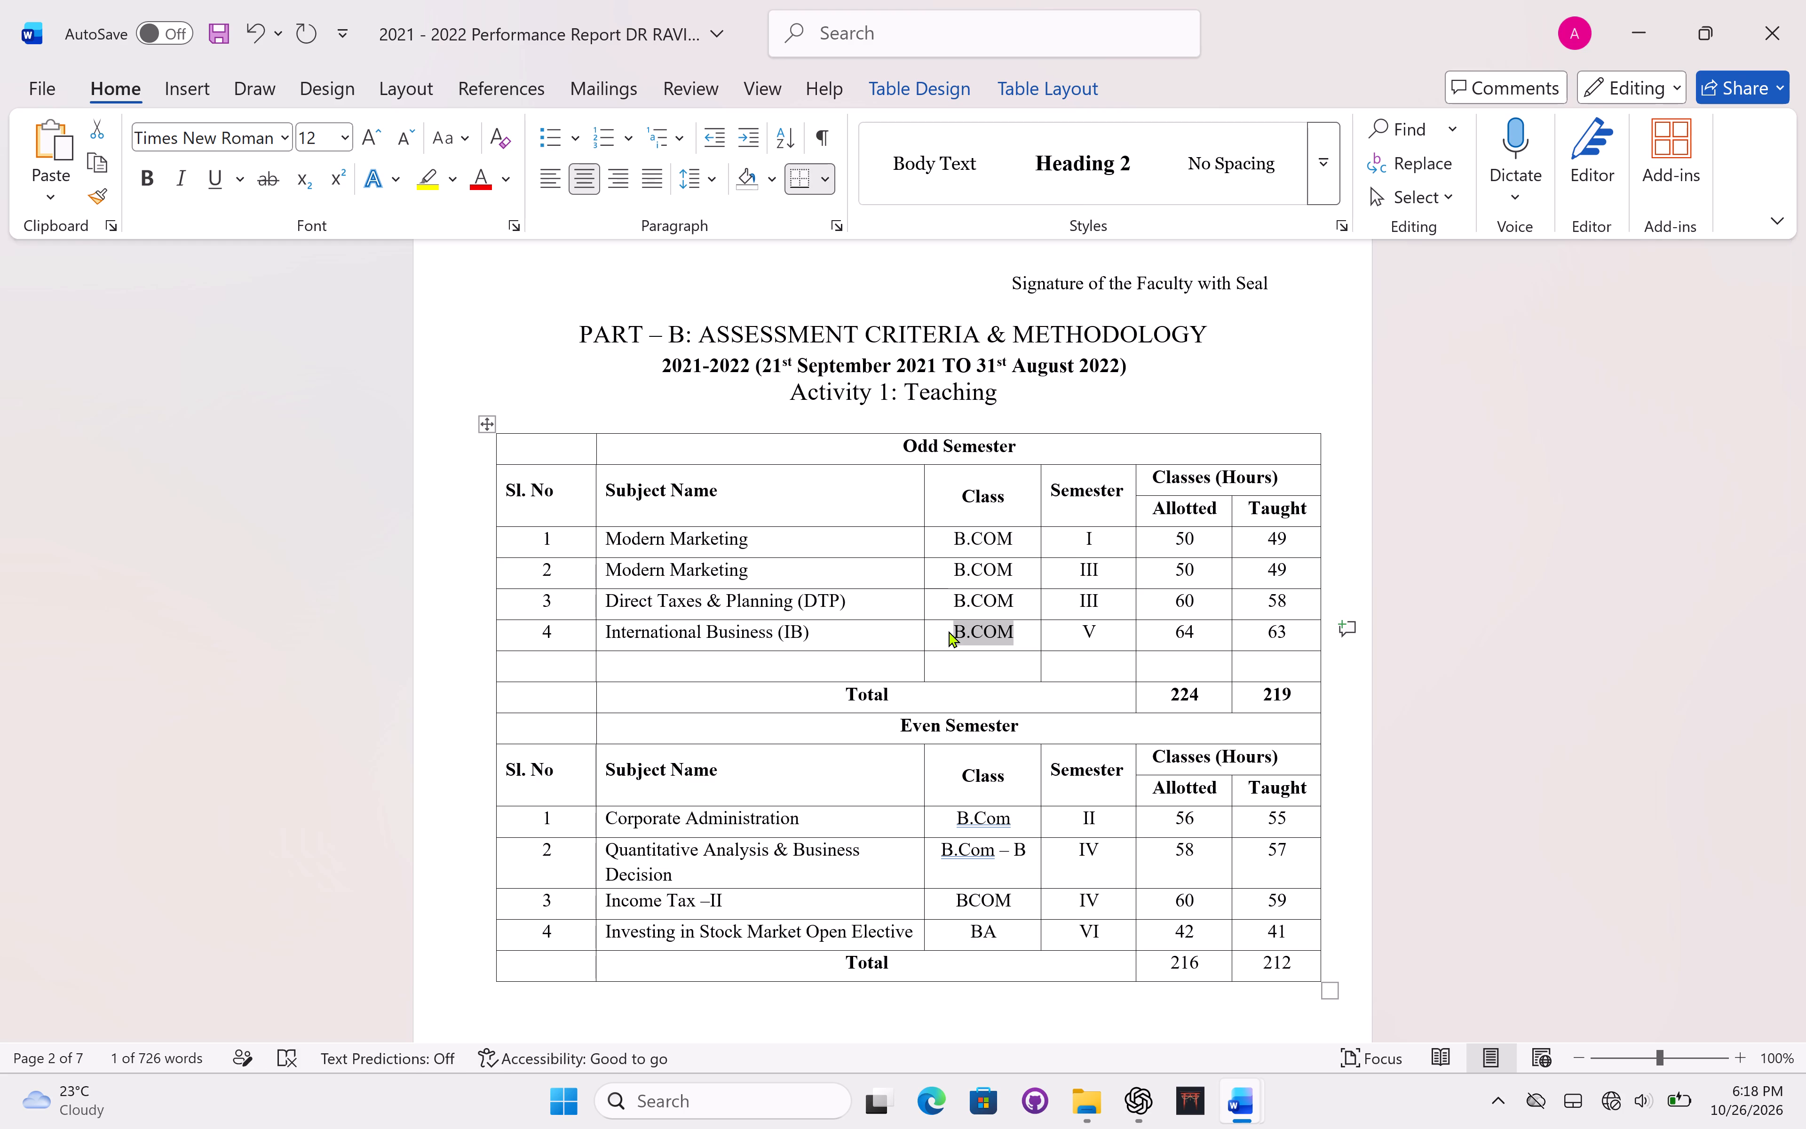
key(ctrl+c)
click(955, 817)
key(ctrl+v)
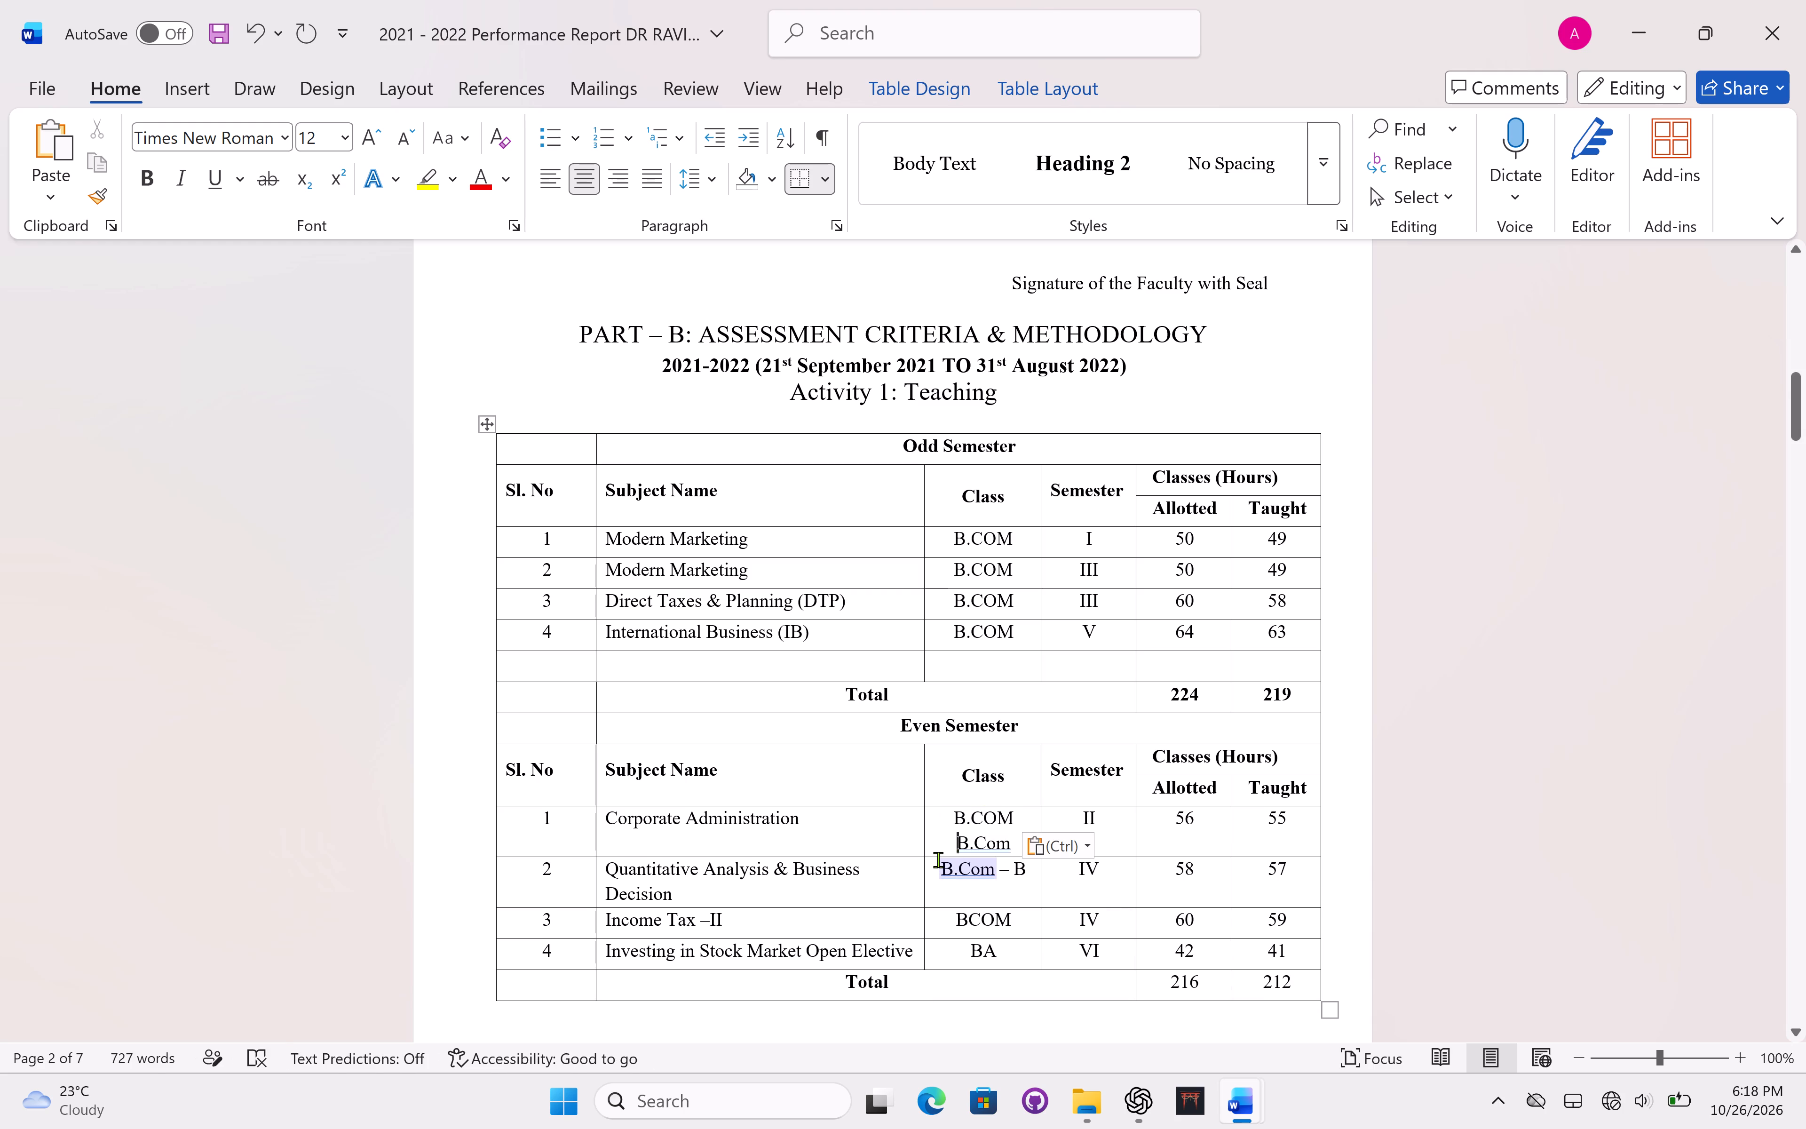
key(Delete)
key(Delete)
key(Delete)
key(Delete)
key(Delete)
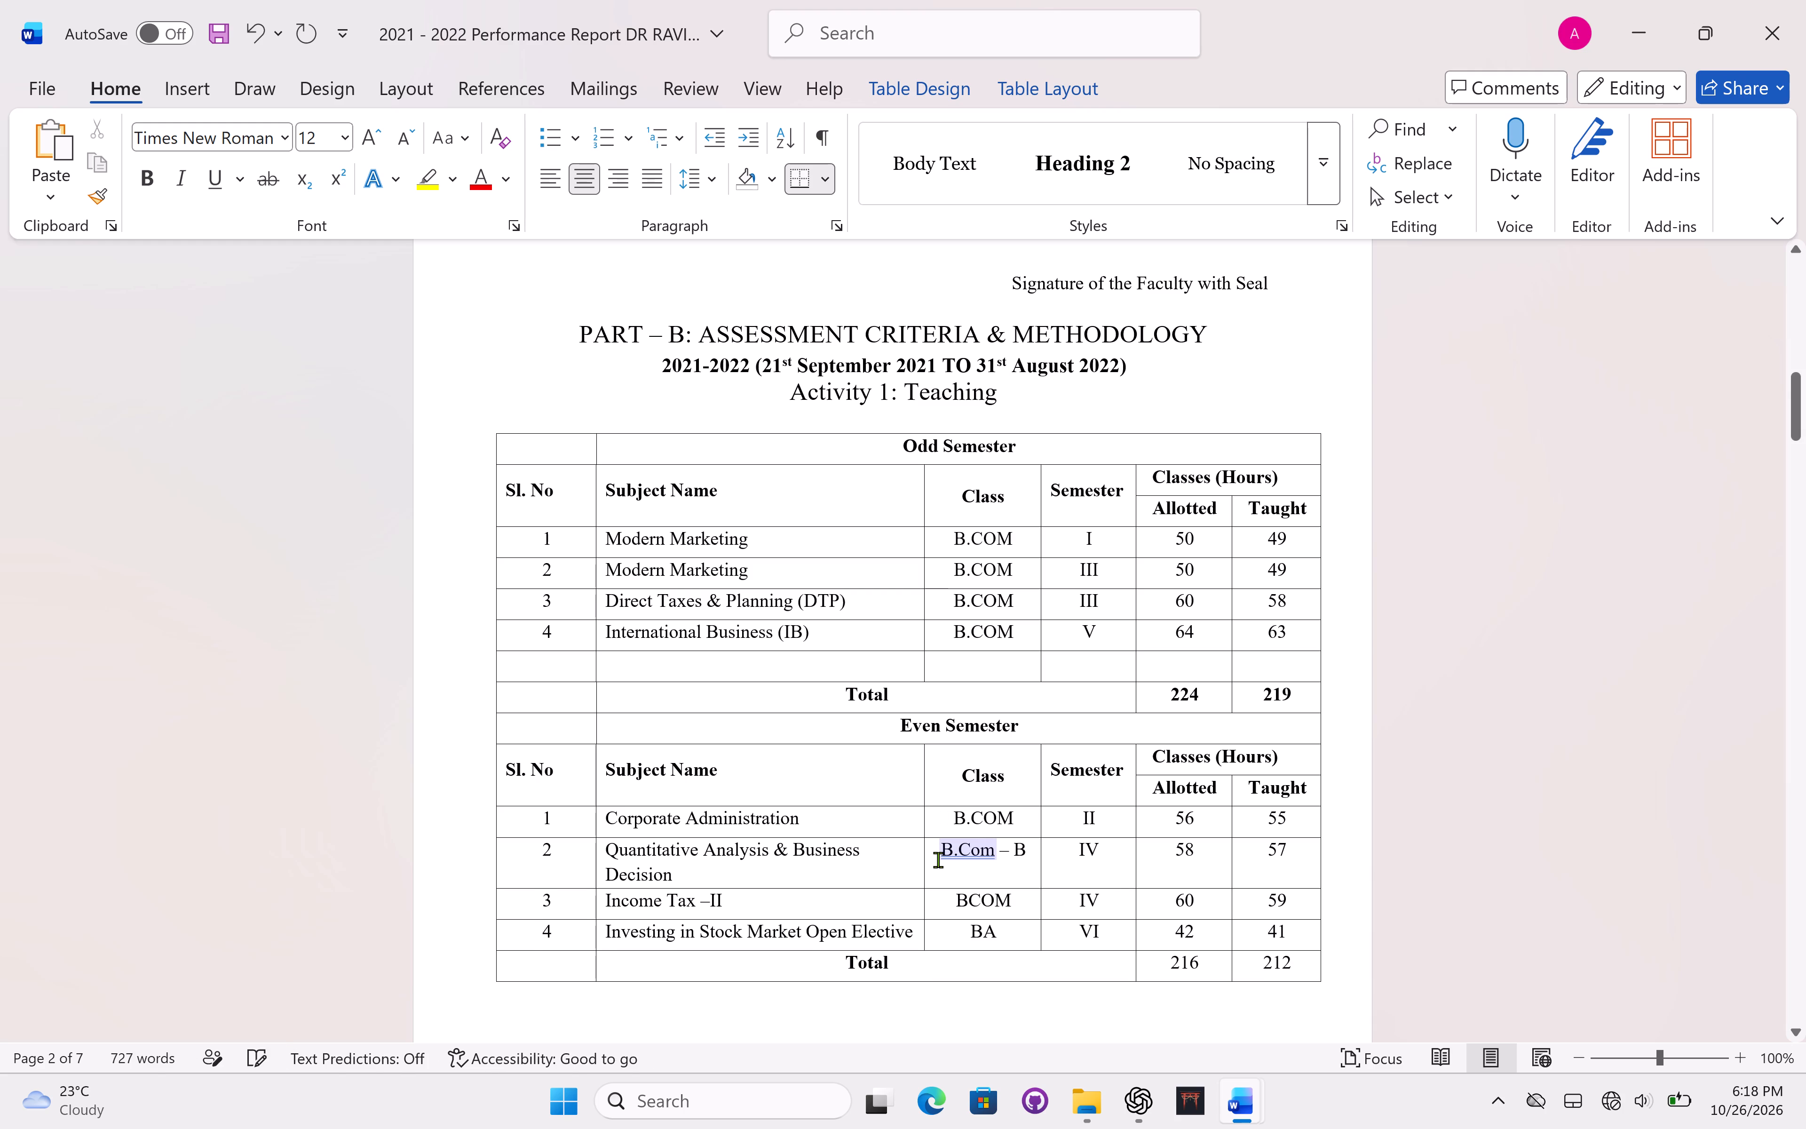